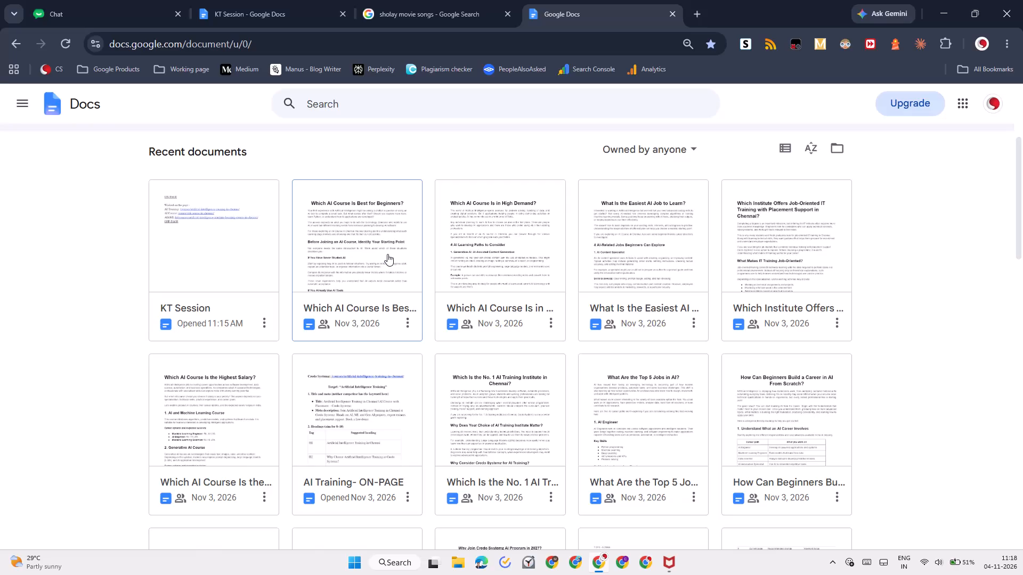
Open the "AI Training- ON-PAGE" document from the recent documents.
click(345, 422)
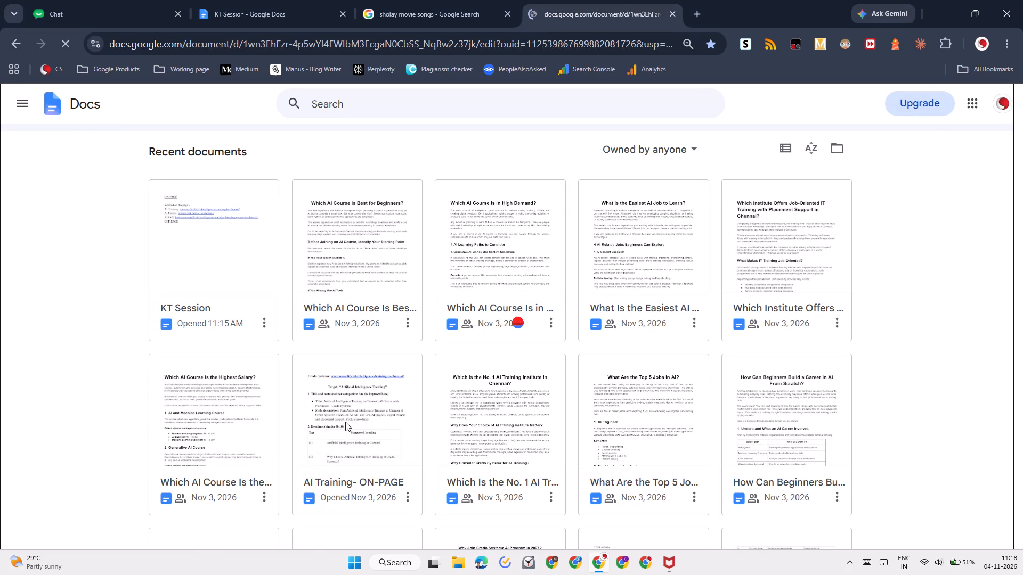
click(422, 338)
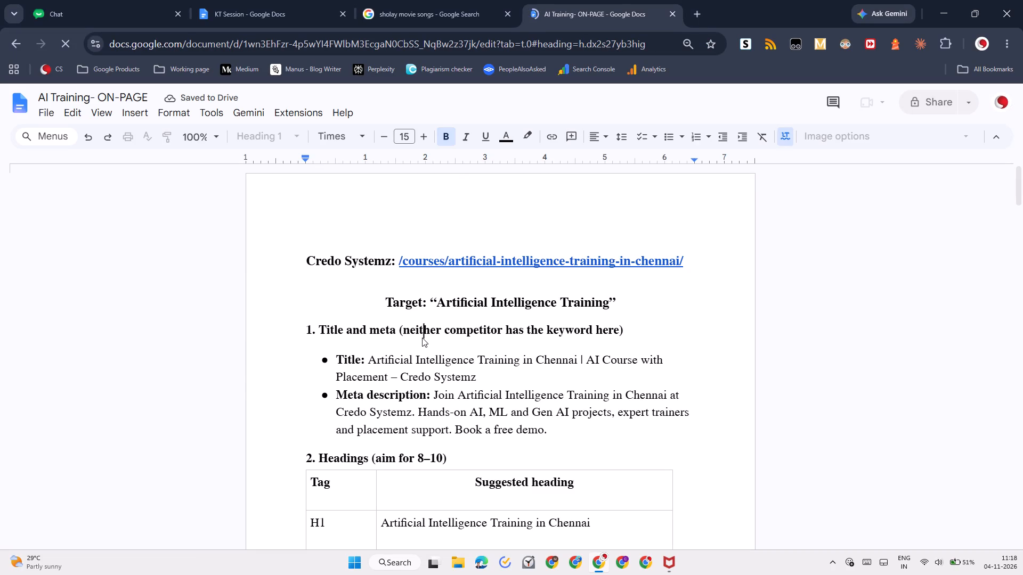
Review the title and meta section and the suggested headings table in the on-page document.
scroll(391, 370, down, 1)
click(354, 319)
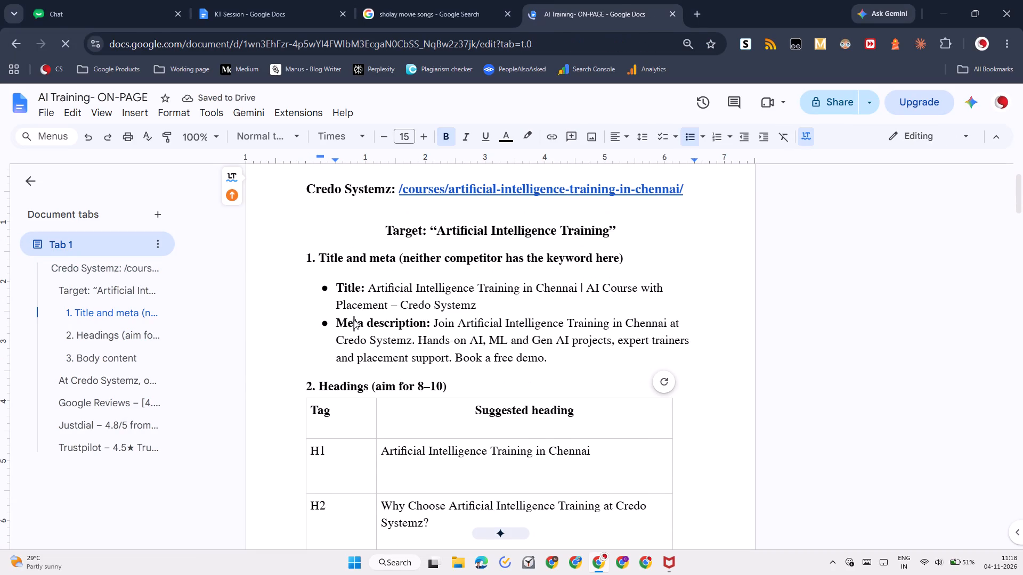
scroll(350, 299, down, 3)
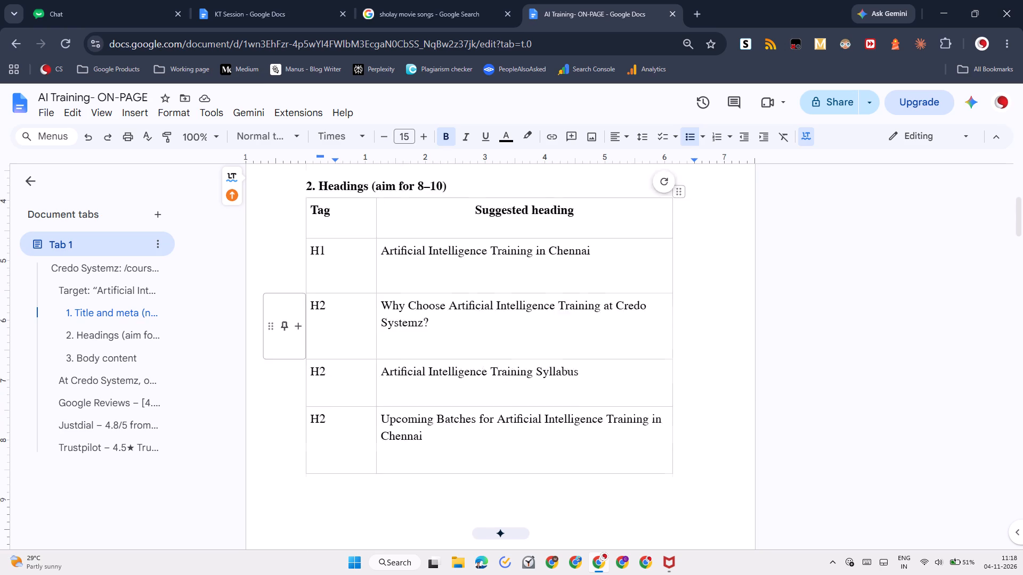
scroll(350, 299, down, 2)
scroll(350, 299, up, 4)
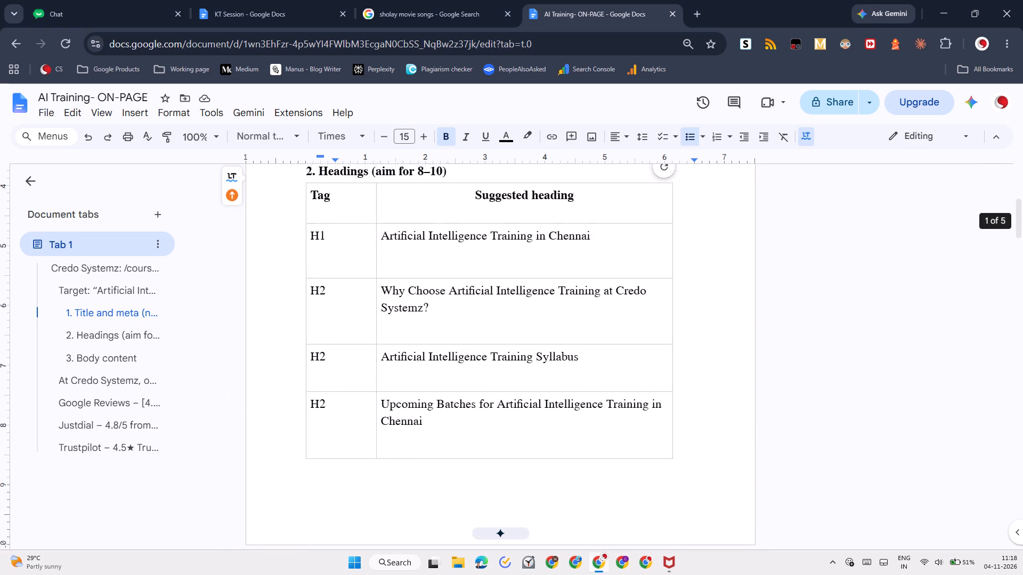
scroll(350, 299, up, 1)
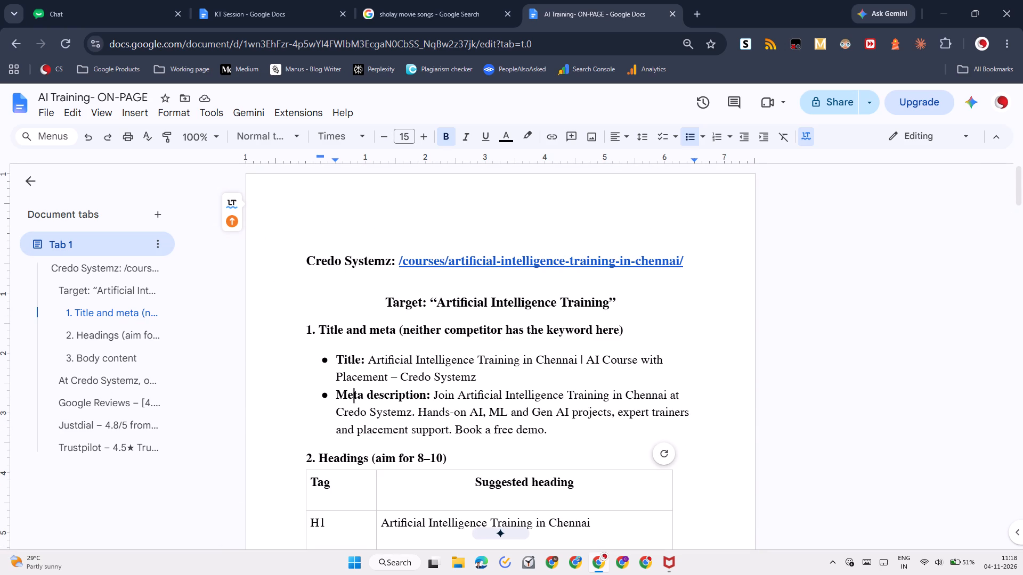
click(320, 303)
scroll(286, 359, down, 3)
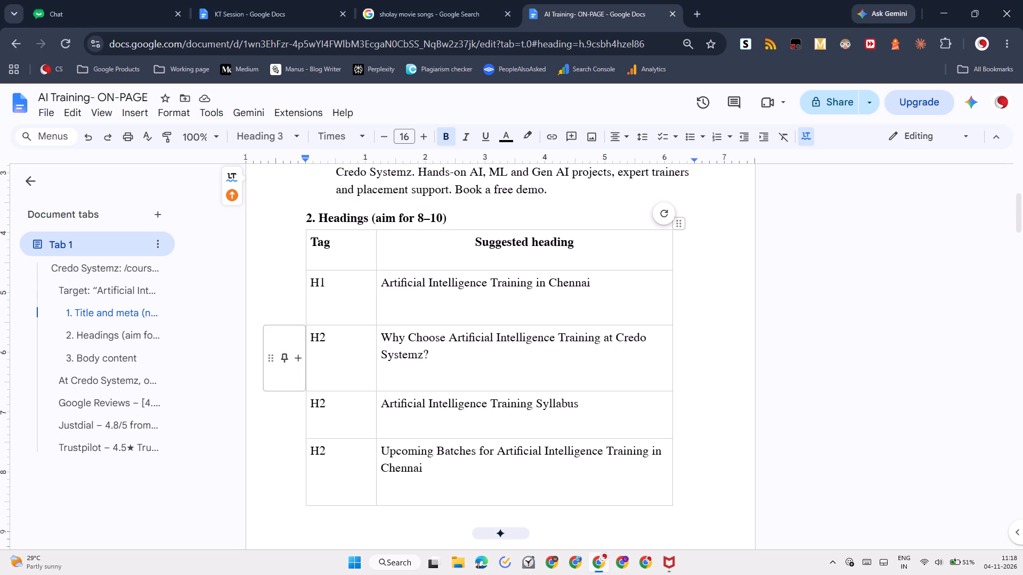
scroll(286, 359, up, 3)
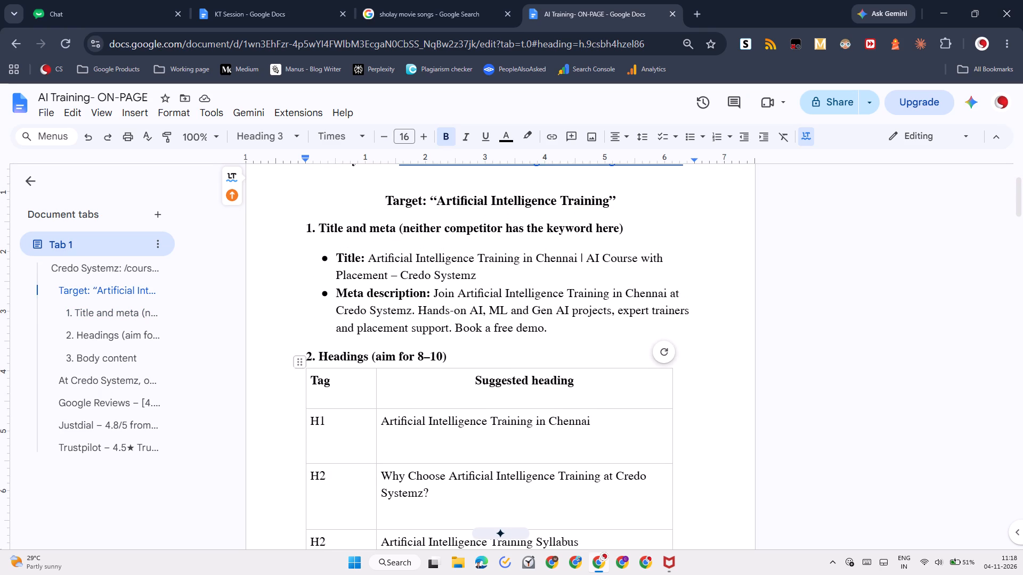
Copy "Title and meta" from the section 1 heading into the KT Session document below "Updated in the on-page", numbered "1.".
drag(316, 234, 398, 240)
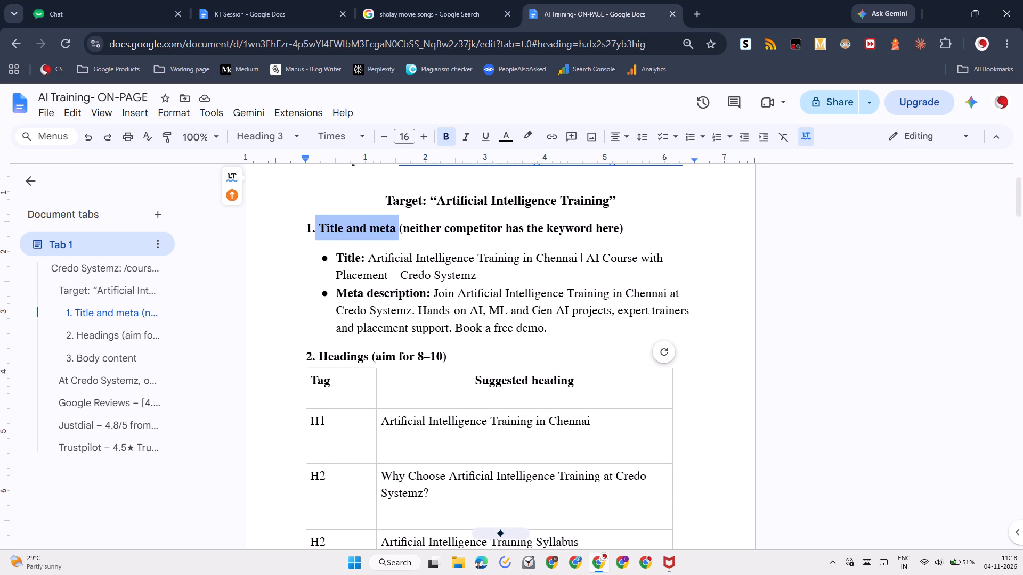
drag(398, 240, 399, 237)
key(ctrl+c)
drag(306, 0, 467, 0)
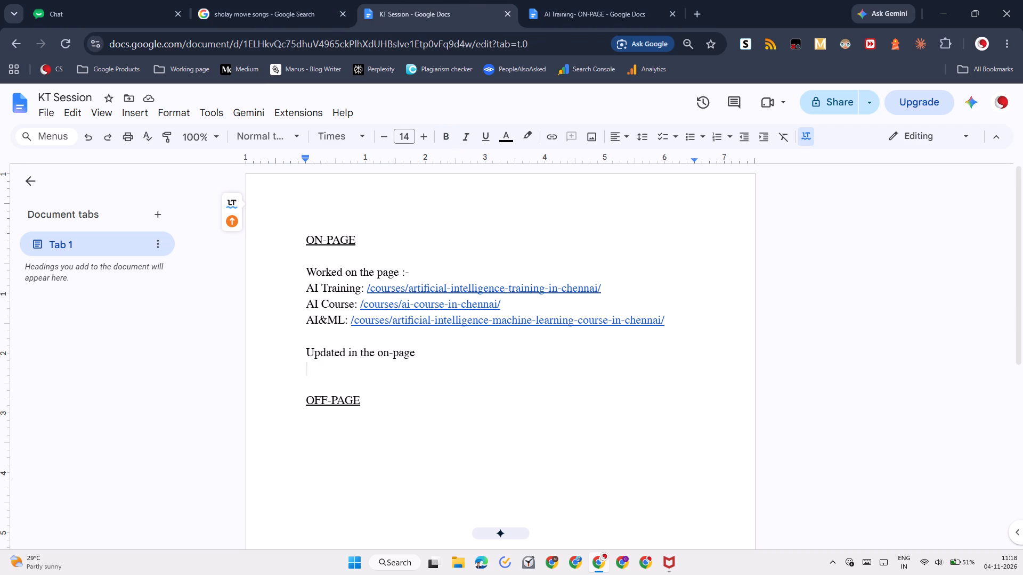
key(ctrl+v)
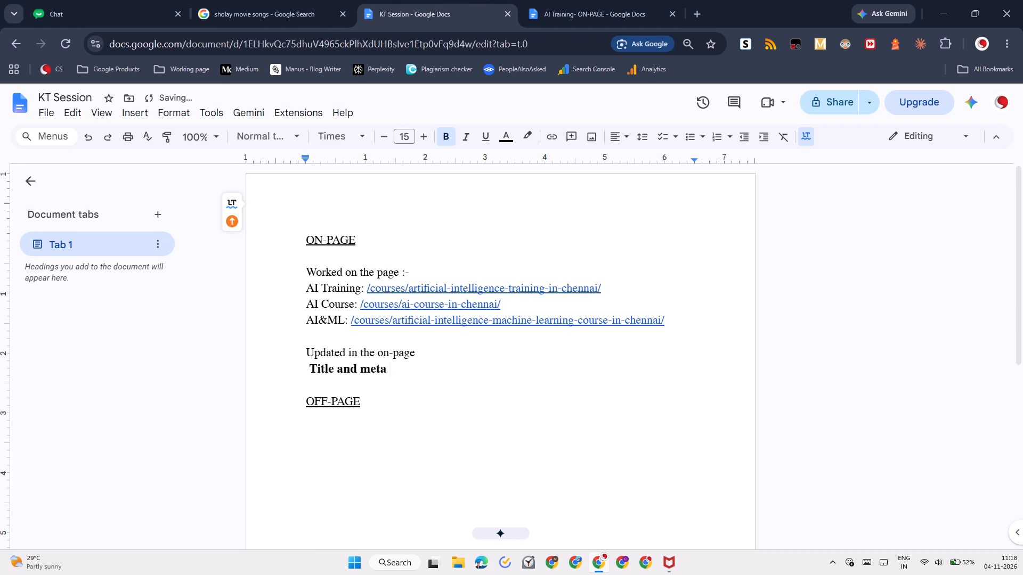
click(311, 363)
key(BackSpace)
text(1.)
key(space)
Complete item 1 as "Title and meta tags" with lowercase "tags", and start a new line below it.
key(Right)
key(Right)
key(Right)
key(Right)
key(Right)
key(Right)
key(Right)
key(Right)
key(Right)
key(Right)
key(Right)
key(Right)
key(Right)
key(Right)
key(Right)
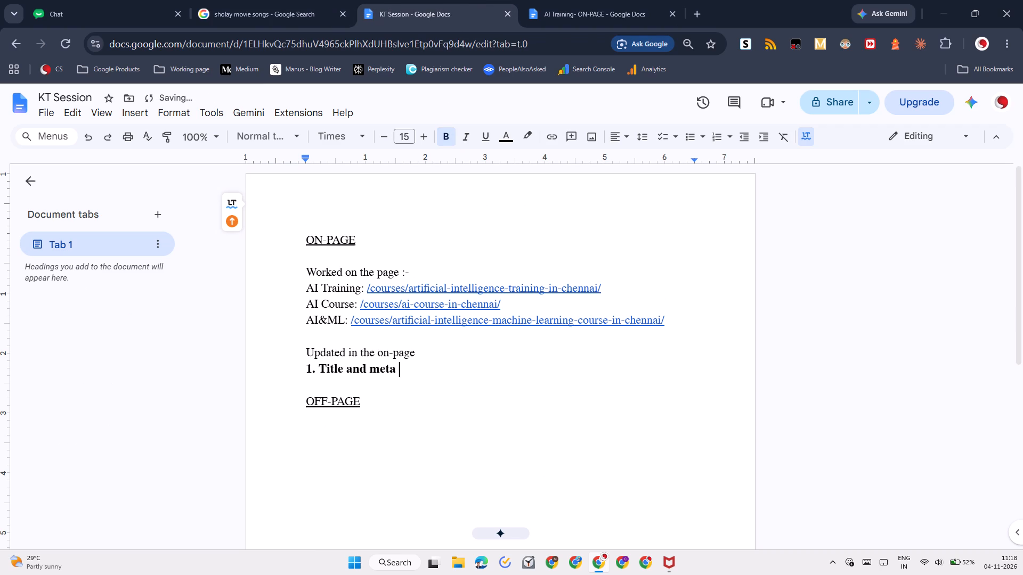
key(Return)
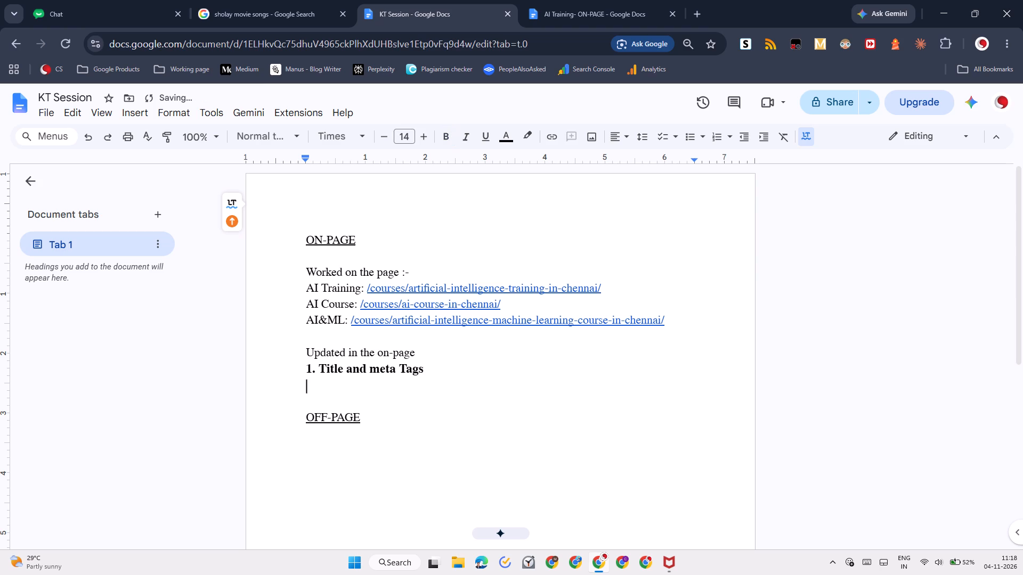
key(BackSpace)
key(BackSpace)
key(BackSpace)
key(BackSpace)
key(BackSpace)
text(tage)
key(BackSpace)
key(s)
key(Return)
Copy "Headings" from the AI Training- ON-PAGE document's section 2 title into the KT Session list as item "2.".
click(557, 0)
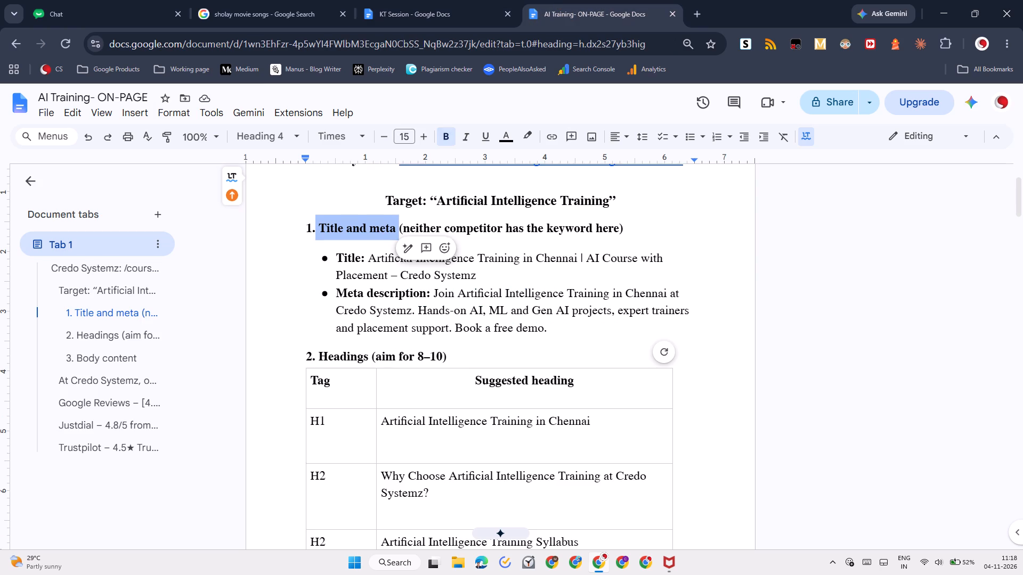
scroll(391, 304, down, 1)
click(345, 308)
scroll(350, 302, down, 1)
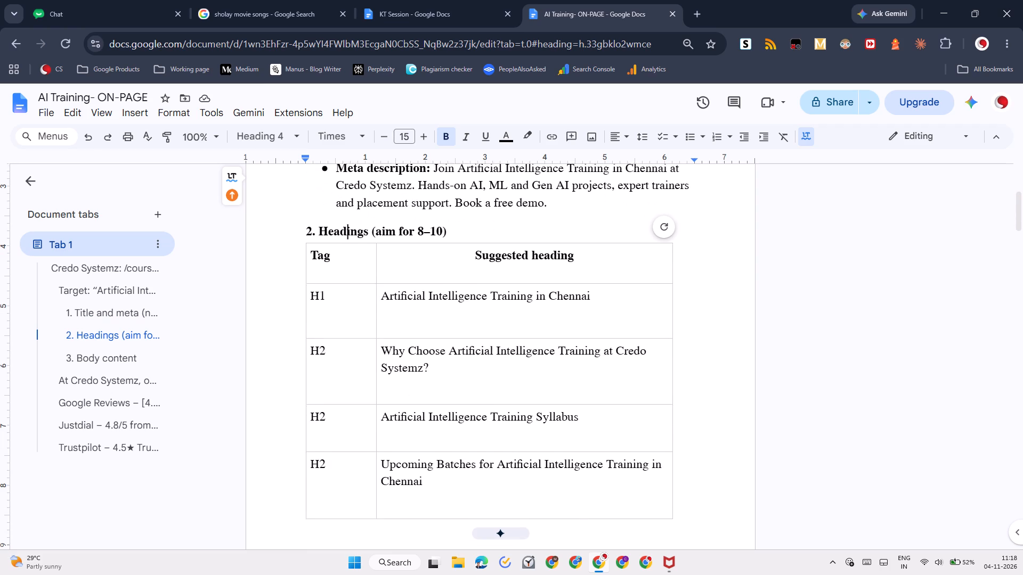
click(364, 228)
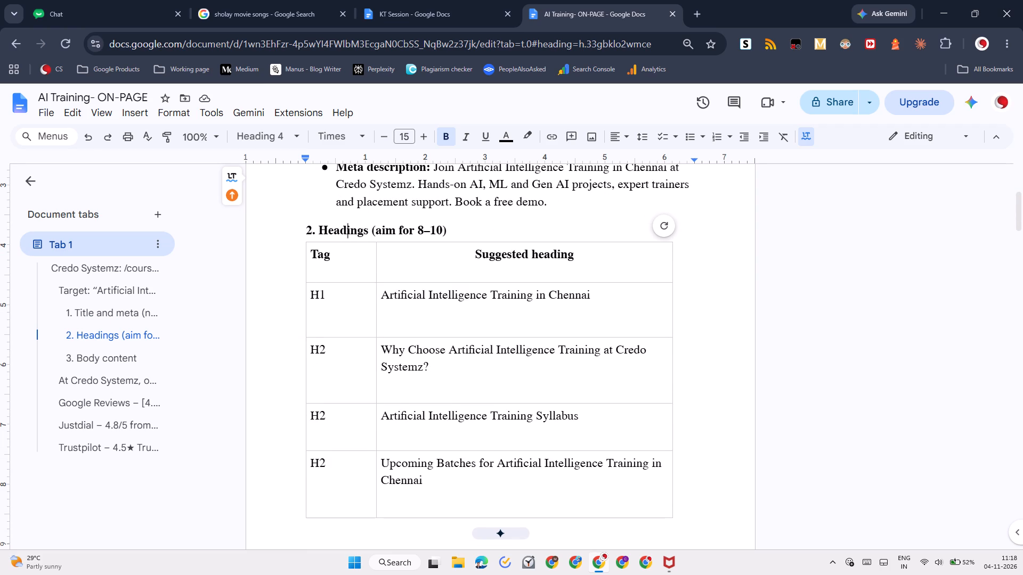
drag(367, 228, 320, 229)
key(ctrl+c)
click(454, 0)
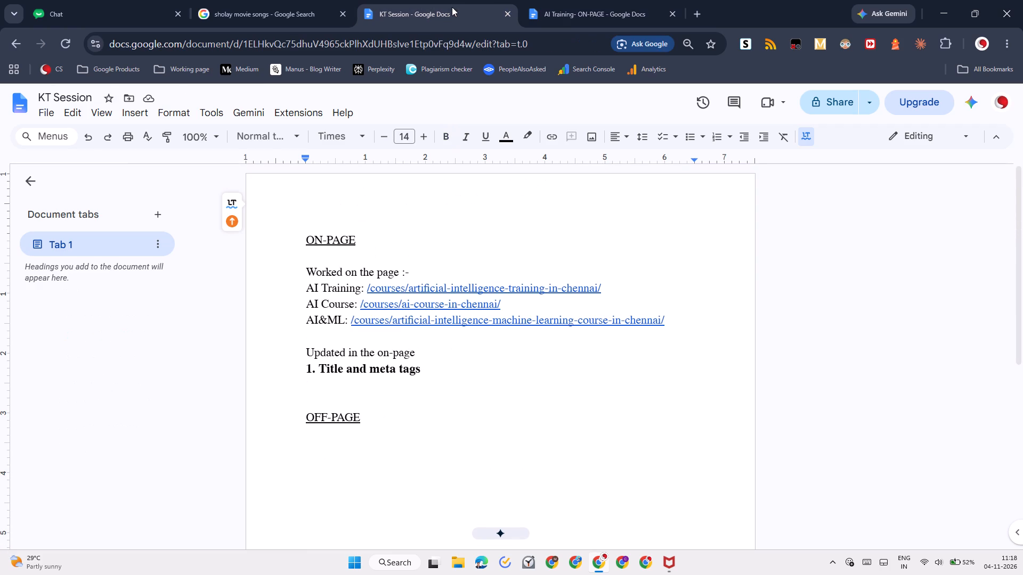
key(BackSpace)
key(Return)
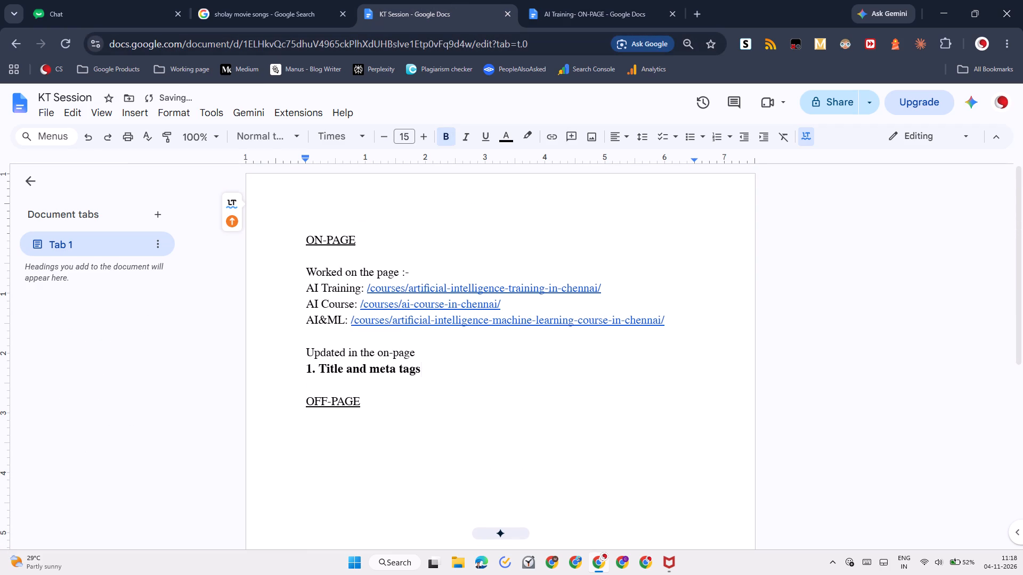
text(2.)
key(space)
key(ctrl+v)
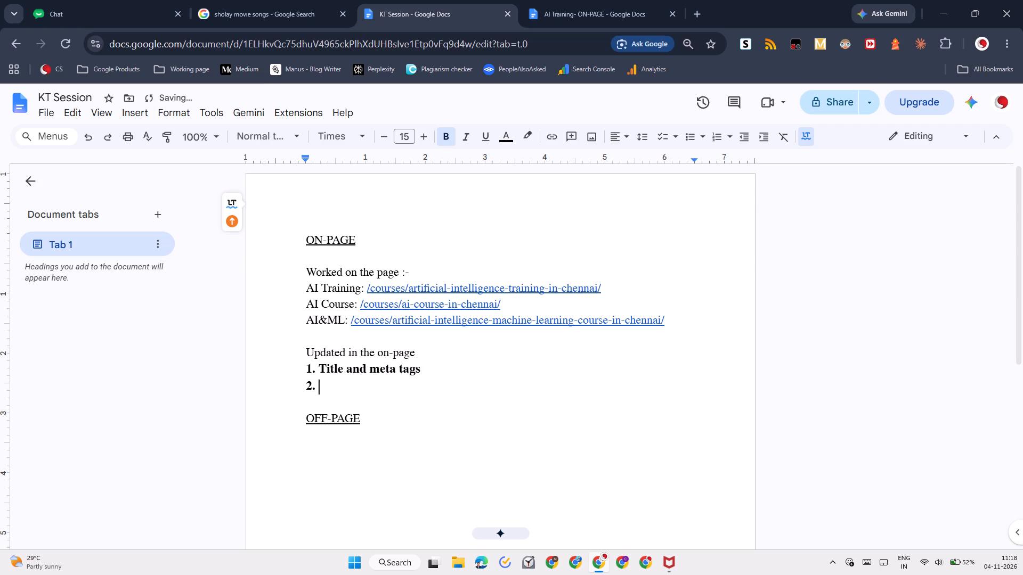
Add item "3." to the KT Session list with "Body content" copied from the AI Training- ON-PAGE document's section 3 title.
key(Return)
text(3.)
key(space)
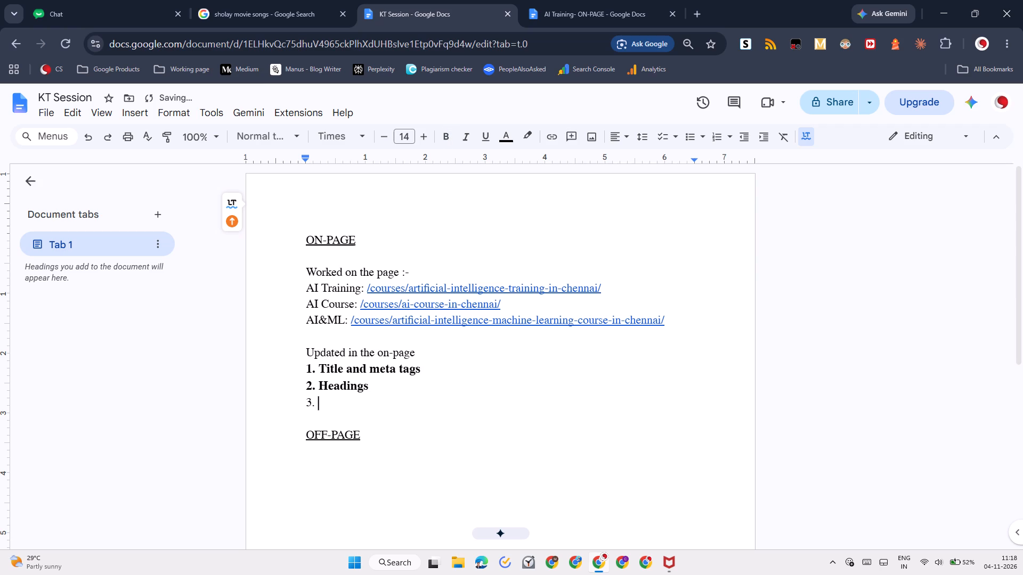
click(584, 0)
scroll(428, 347, down, 1)
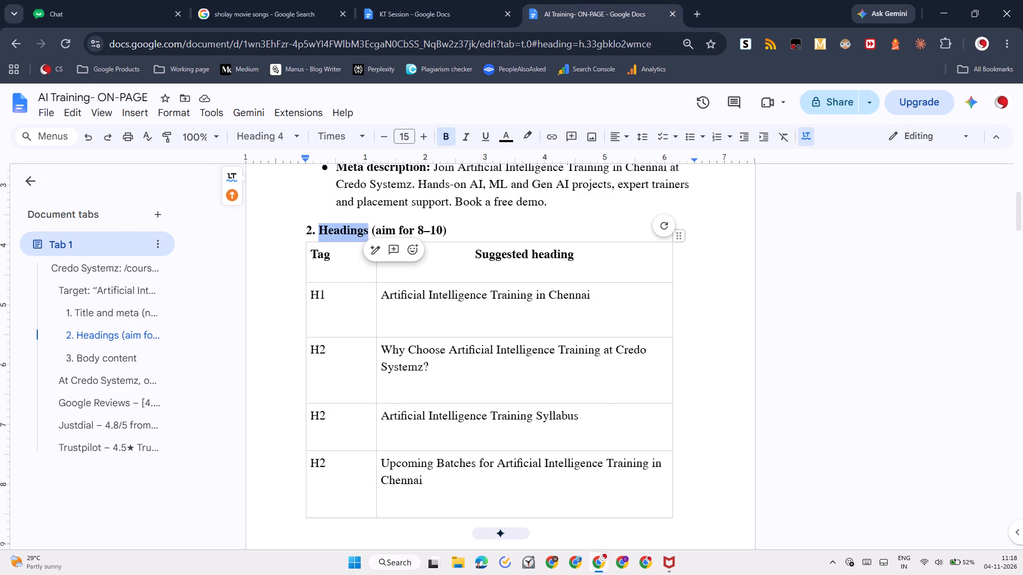
scroll(428, 347, down, 4)
click(405, 287)
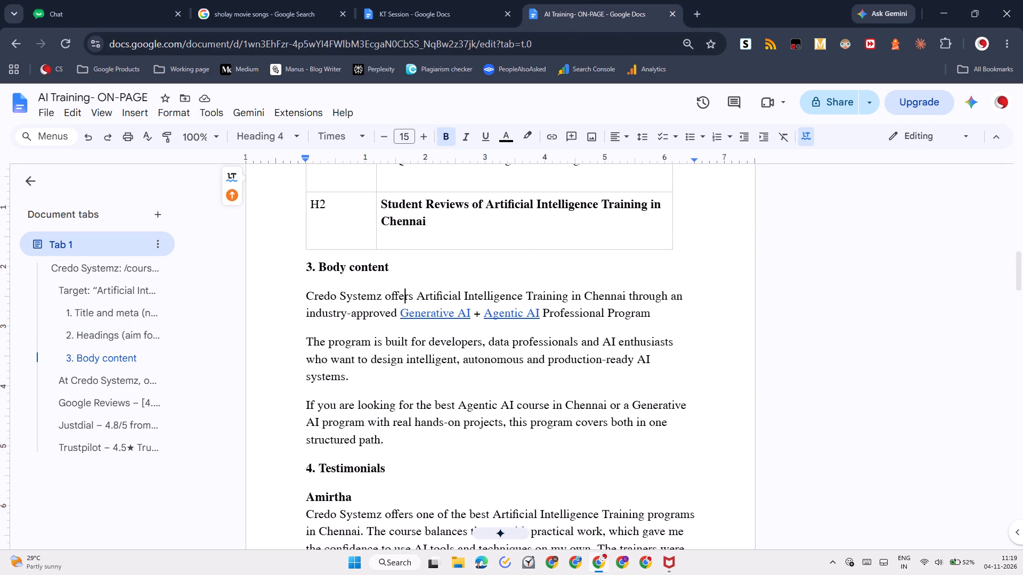
scroll(405, 287, down, 1)
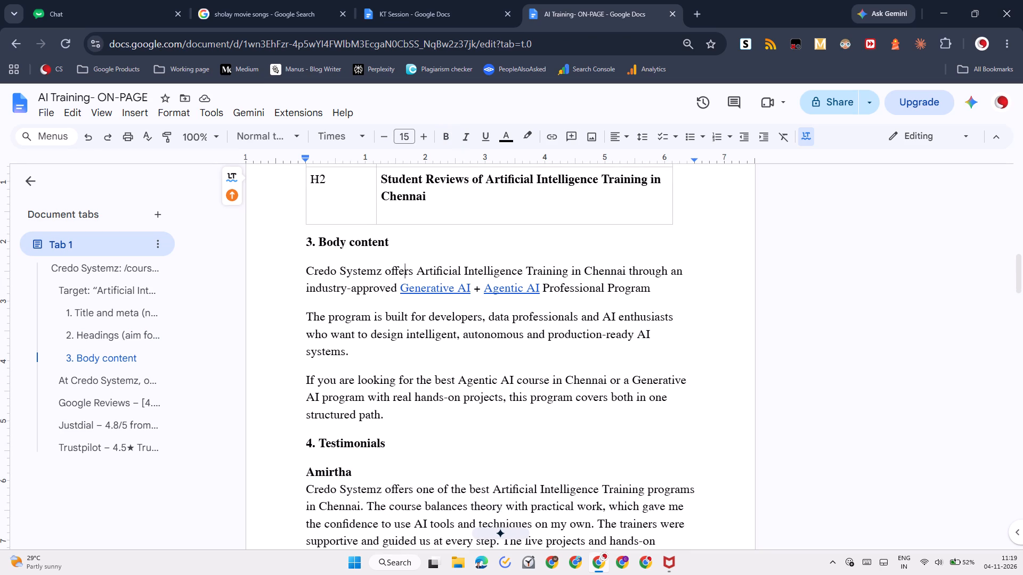
click(397, 240)
drag(397, 240, 329, 247)
key(ctrl+c)
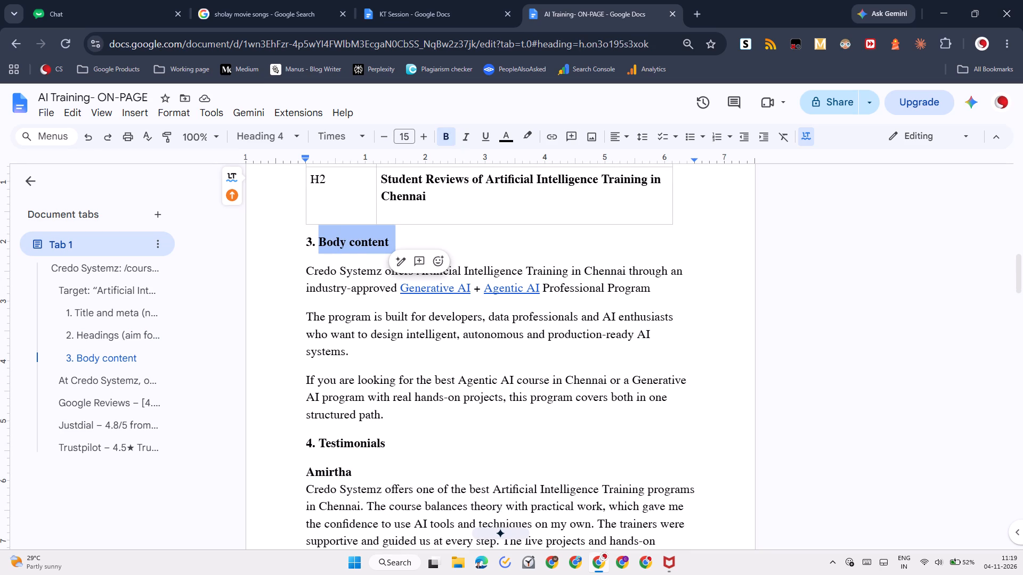
click(413, 0)
key(ctrl+v)
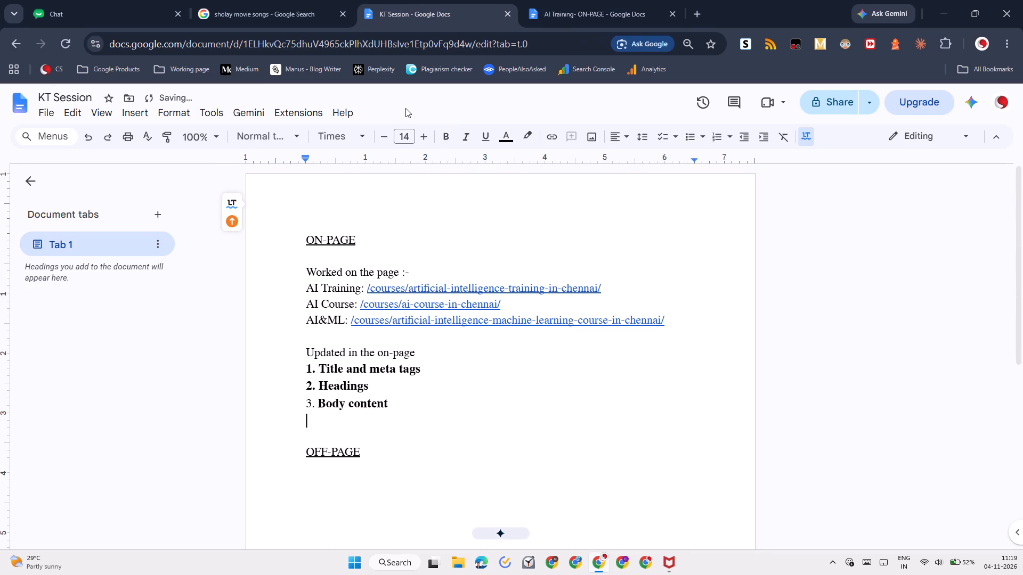
Copy "Testimonials" from the AI Training- ON-PAGE document into the KT Session list as item "4." and start a new line.
click(578, 0)
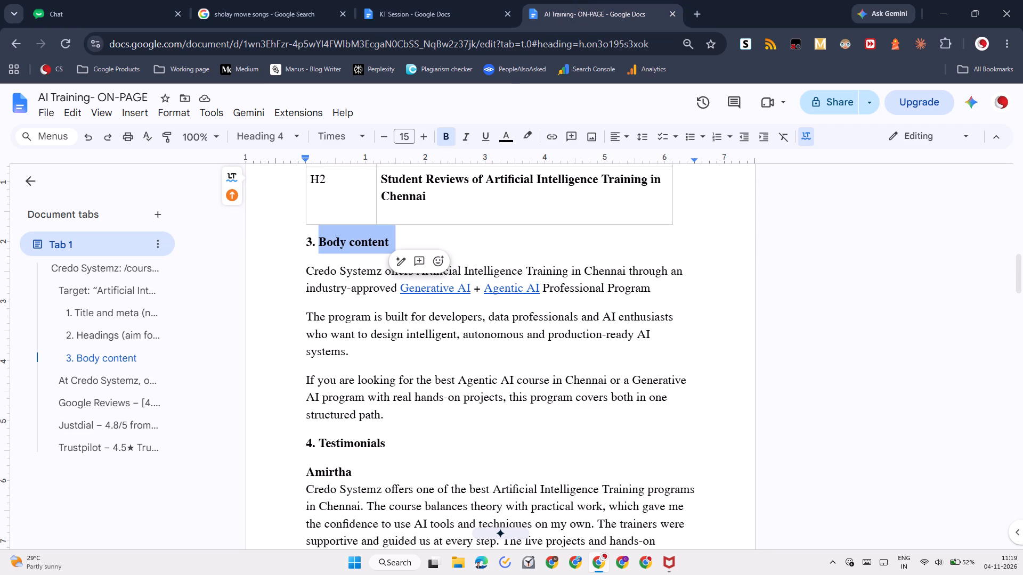
drag(390, 447, 321, 441)
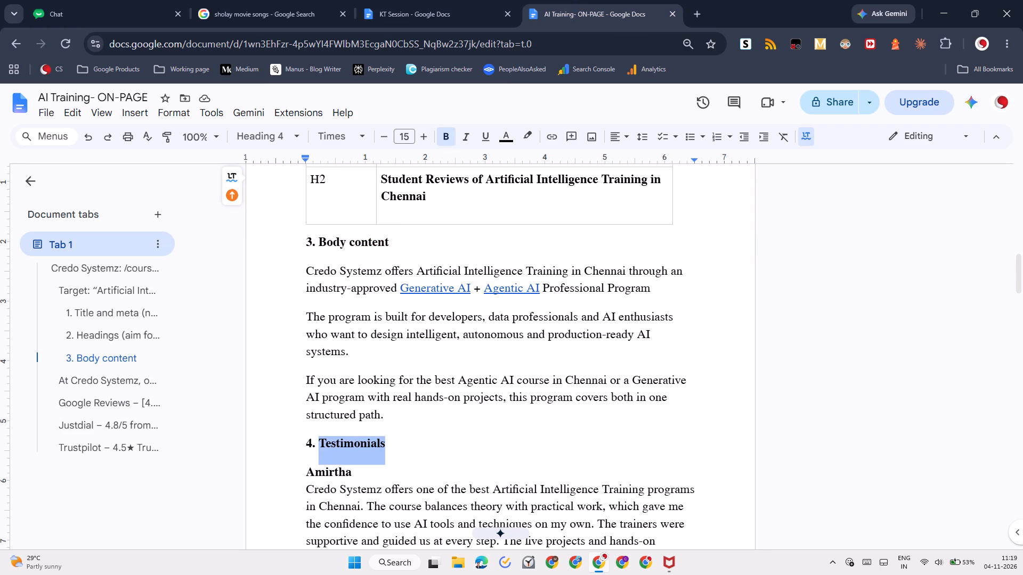
drag(321, 441, 320, 441)
key(ctrl+c)
click(415, 0)
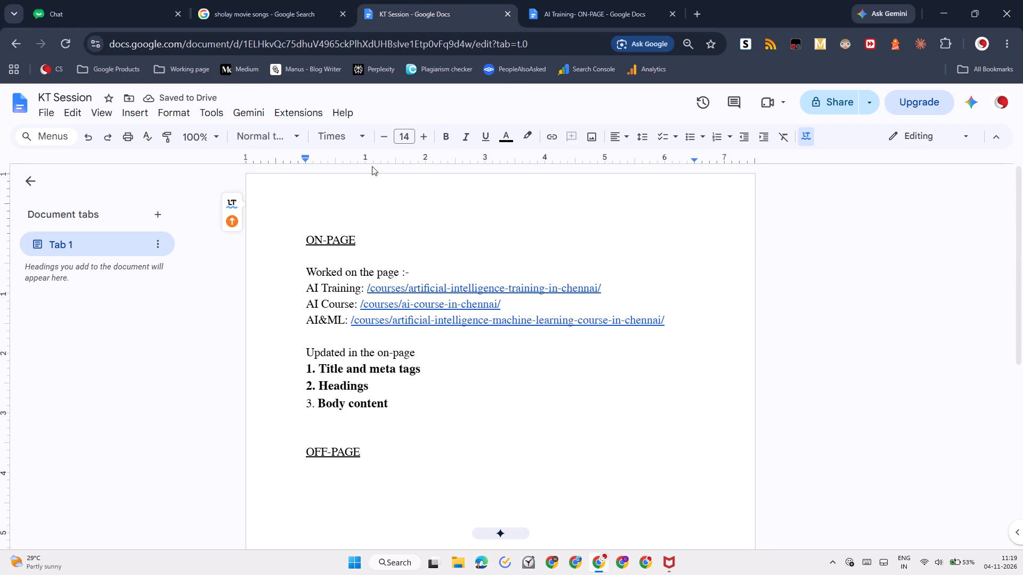
text(4.)
key(space)
key(ctrl+v)
key(backslash)
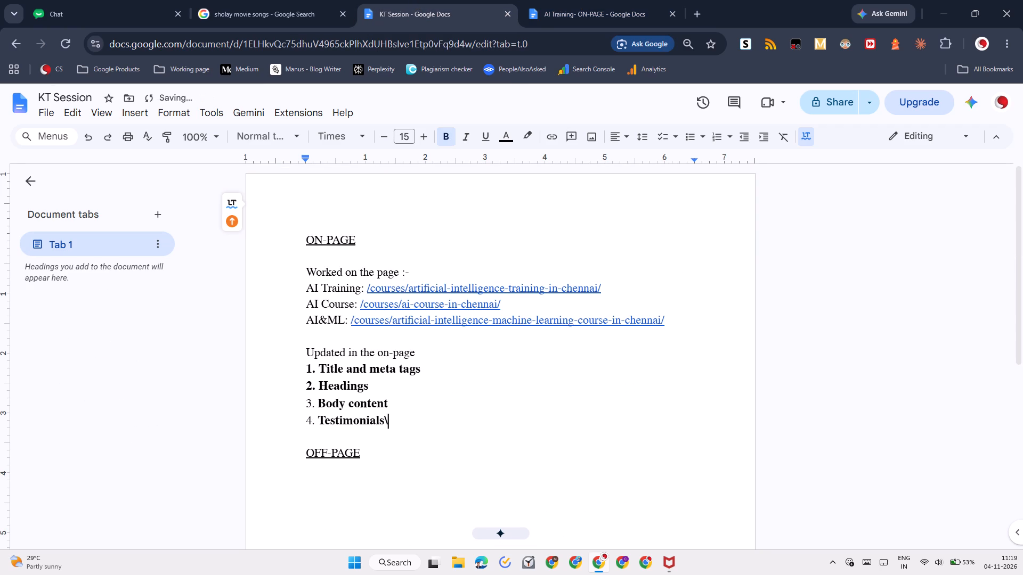
key(BackSpace)
key(Return)
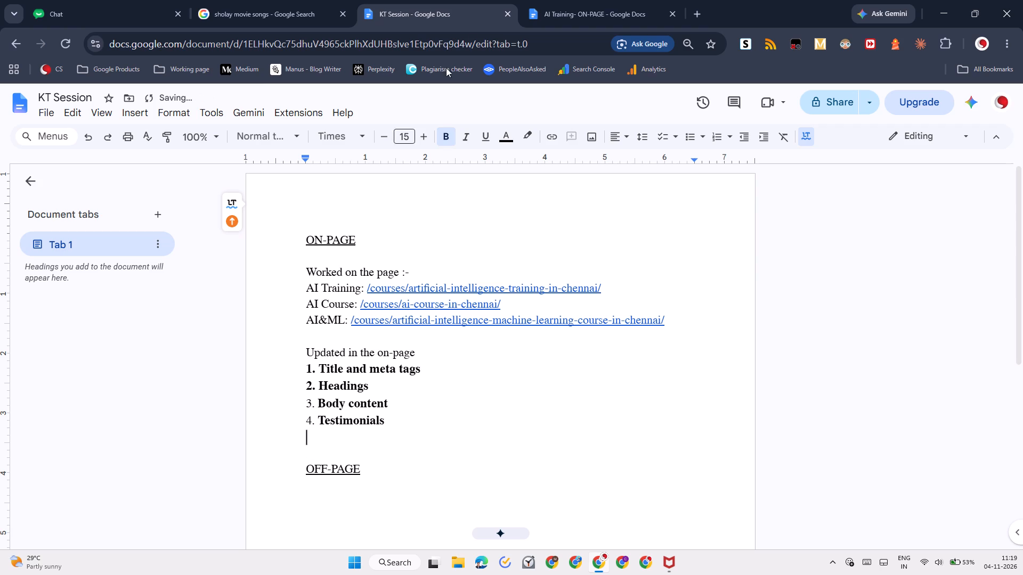
Copy "Internal links" from the AI Training- ON-PAGE document's section 5 title into the KT Session list as item "5." and start a new line.
click(607, 0)
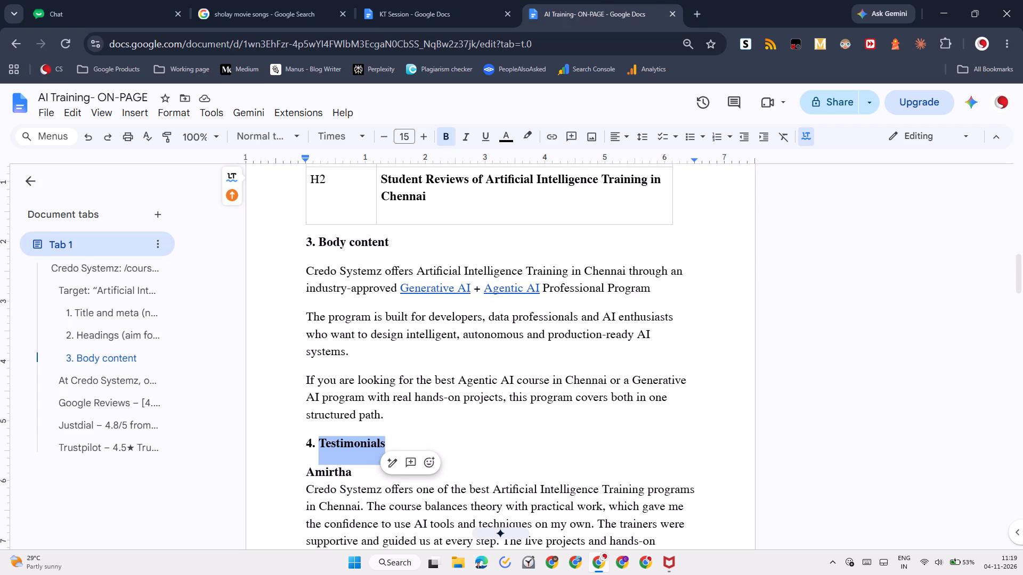
scroll(433, 319, down, 5)
click(389, 309)
scroll(389, 309, down, 2)
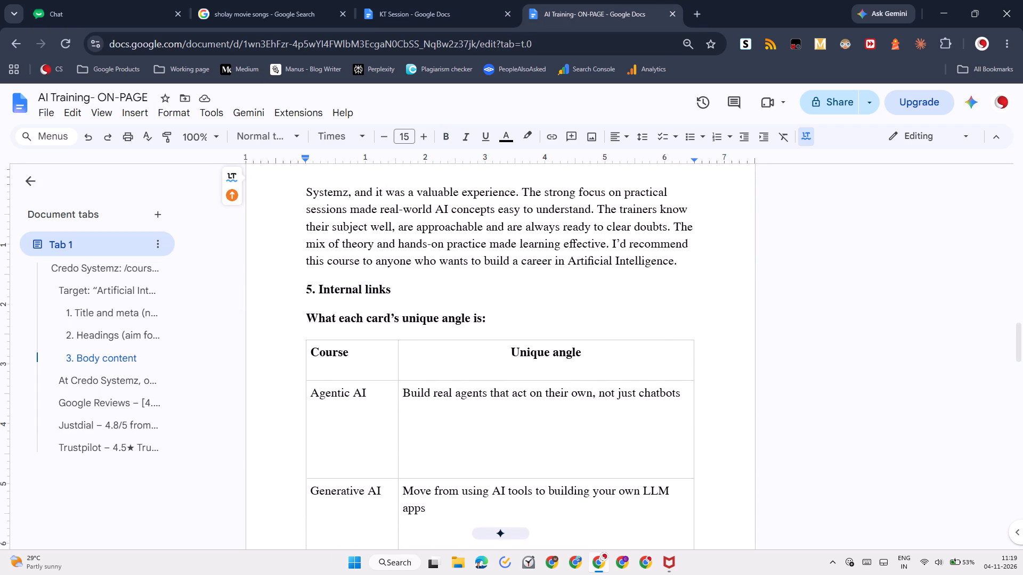
drag(397, 282, 319, 286)
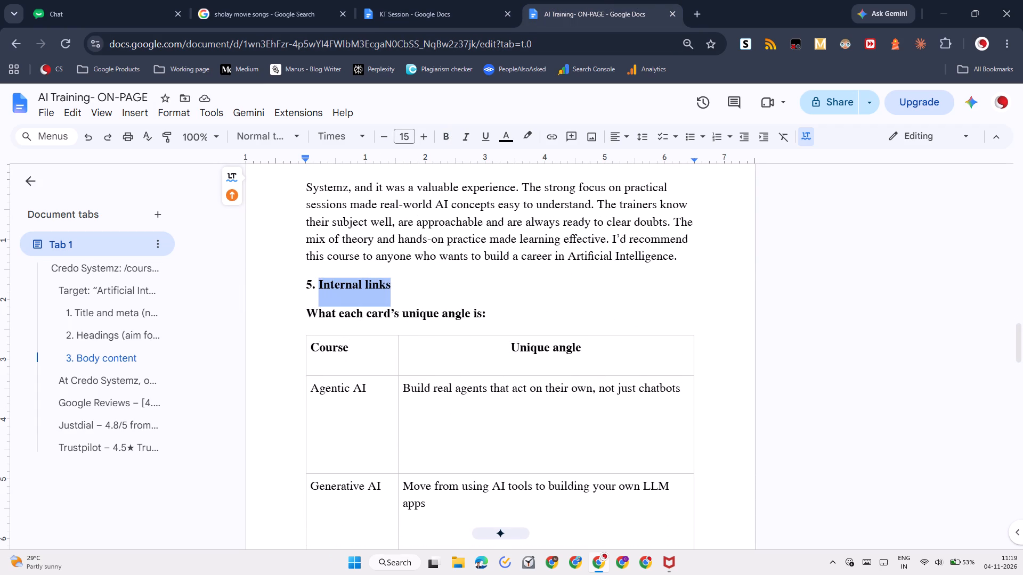
drag(319, 286, 319, 285)
key(ctrl+c)
scroll(377, 303, down, 7)
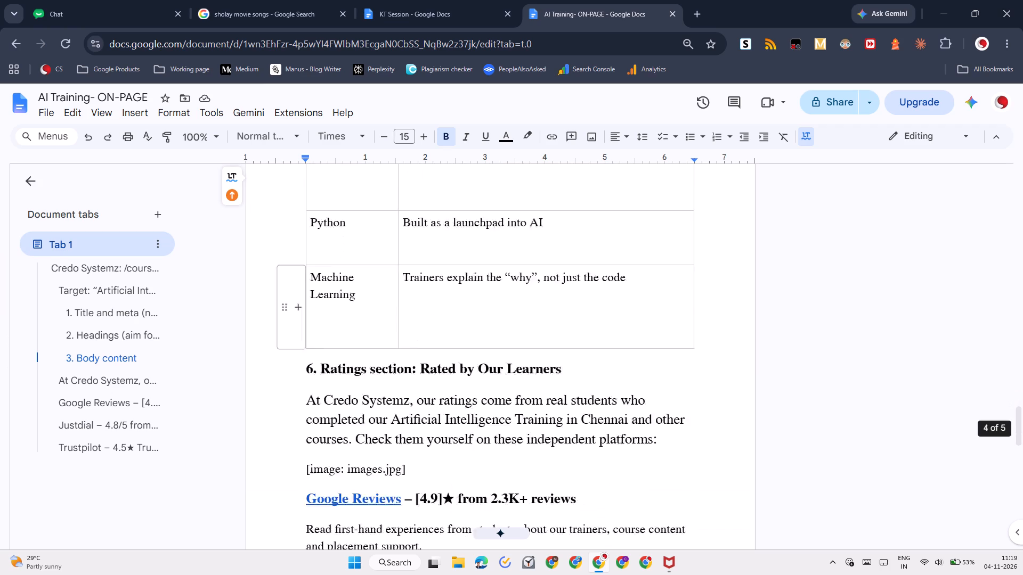
scroll(377, 303, down, 1)
scroll(377, 303, up, 3)
click(431, 0)
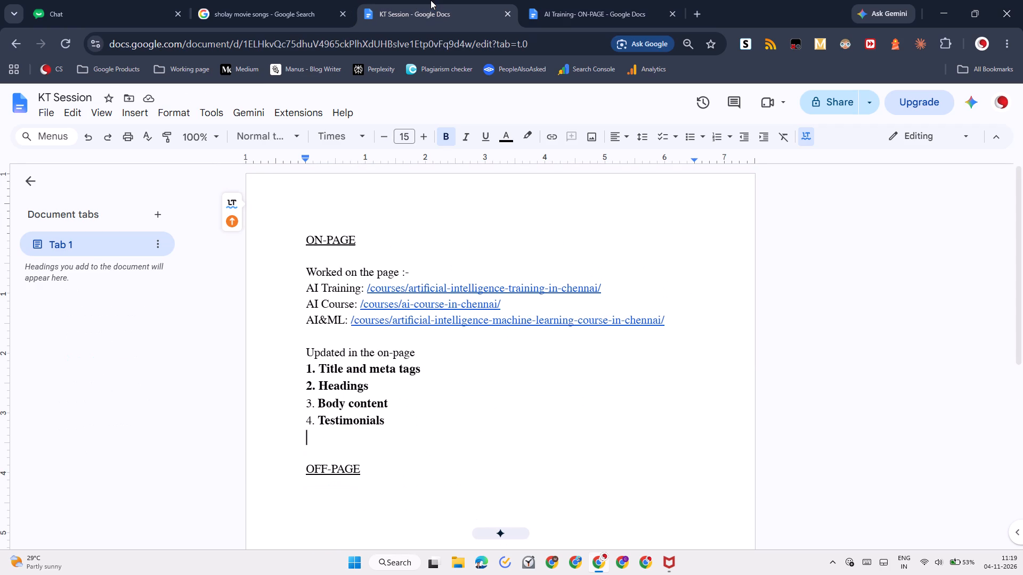
text(5.)
key(space)
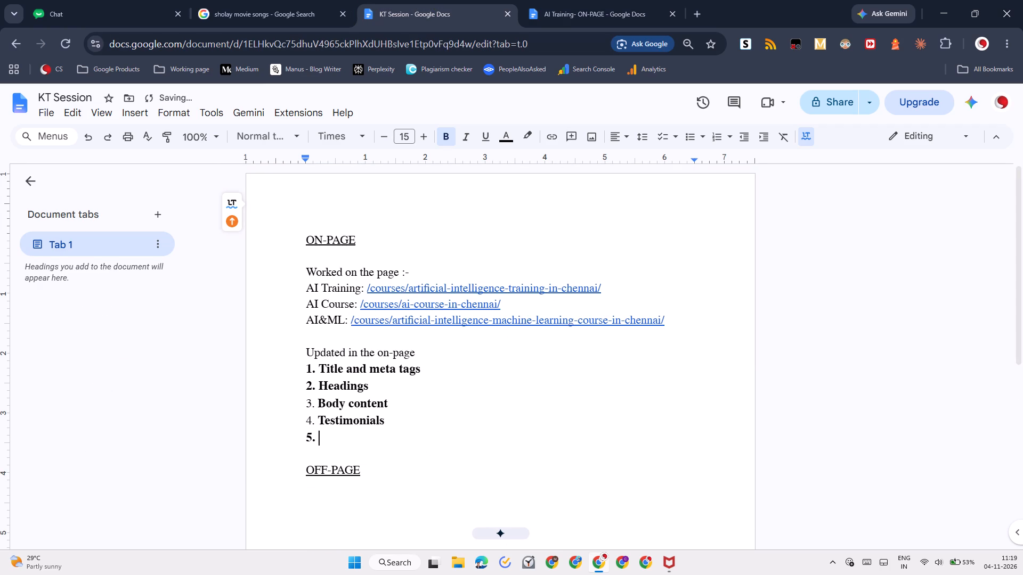
key(ctrl+v)
key(Return)
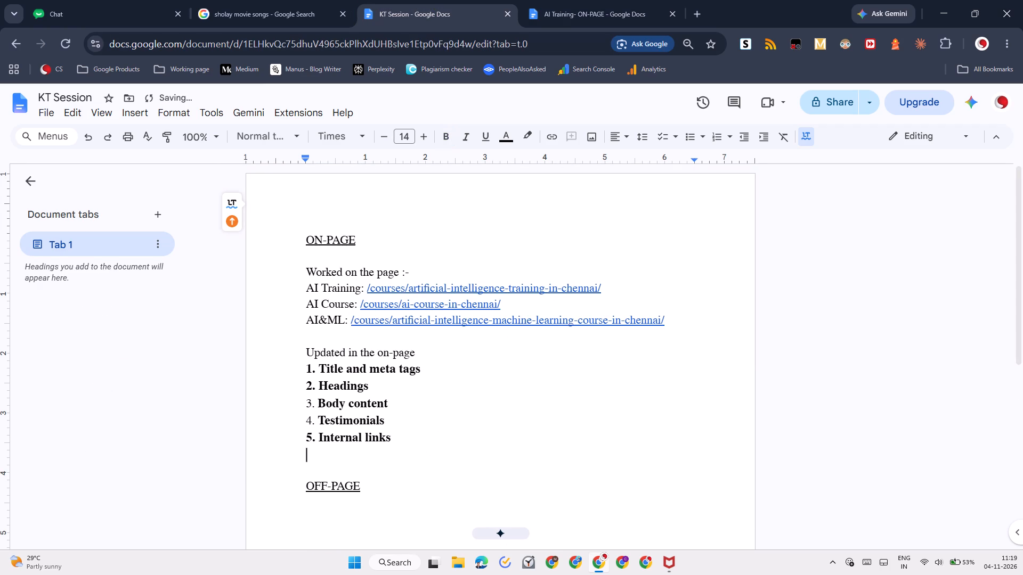
Add item "6." to the KT Session list with "Ratings section" copied from the AI Training- ON-PAGE document's section 6 title.
text(6.)
key(space)
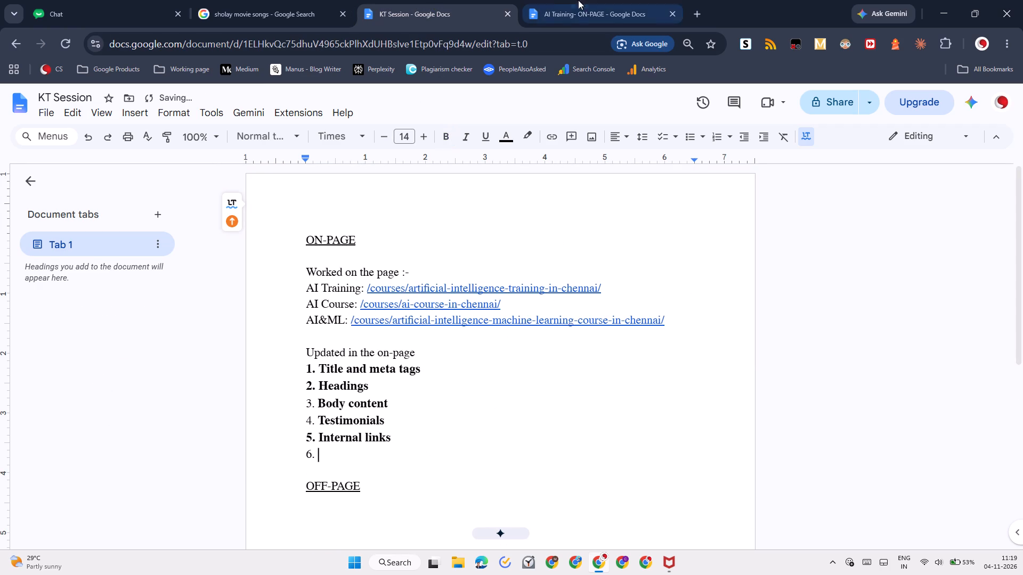
click(598, 0)
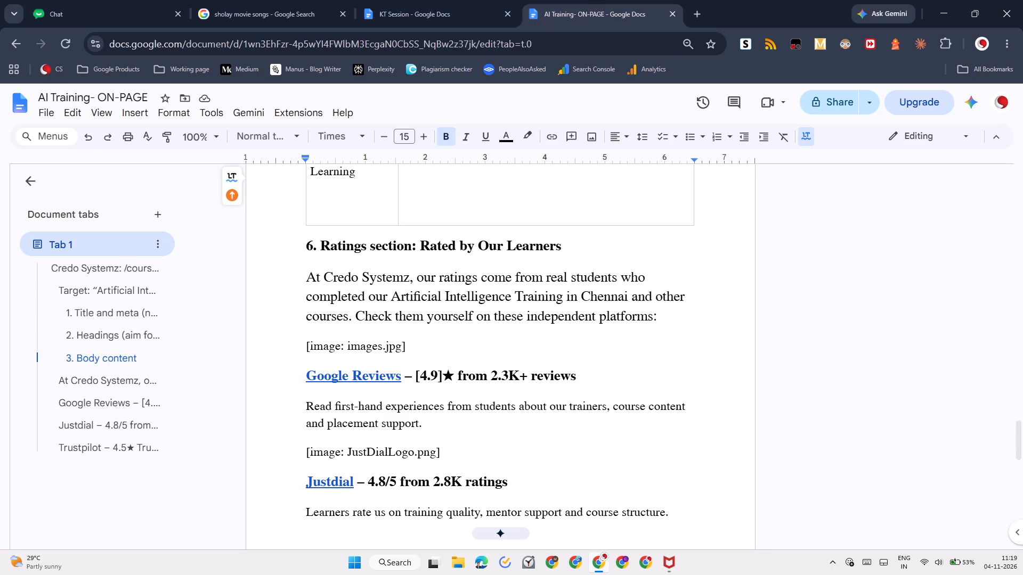
drag(319, 250, 402, 251)
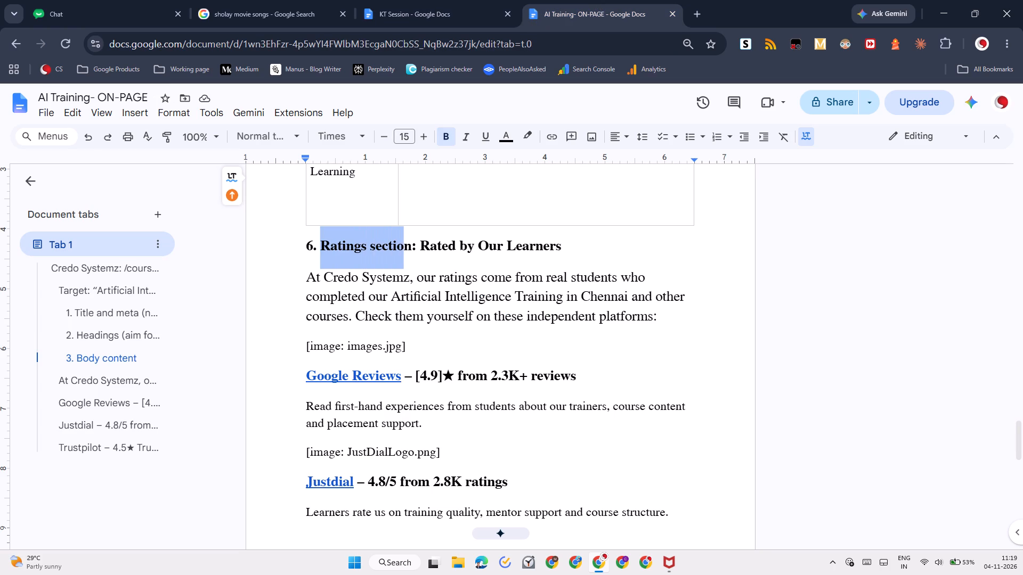
drag(402, 251, 409, 250)
key(ctrl+c)
click(462, 0)
key(ctrl+v)
key(Return)
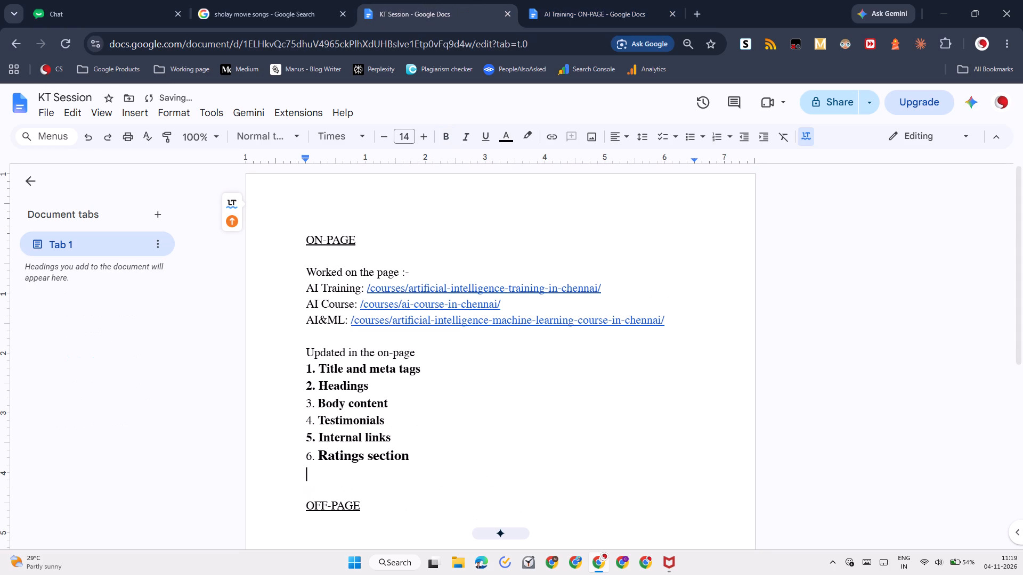
key(ctrl+z)
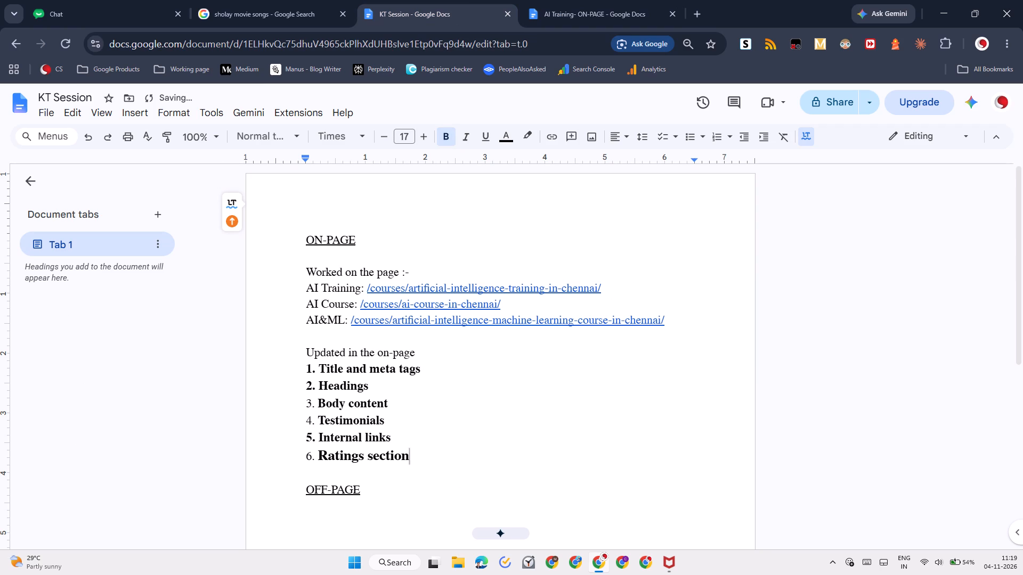
Reduce the font size of "Ratings section" in item 6 to 15 and start a new line below it.
click(379, 415)
click(412, 461)
drag(412, 461, 320, 460)
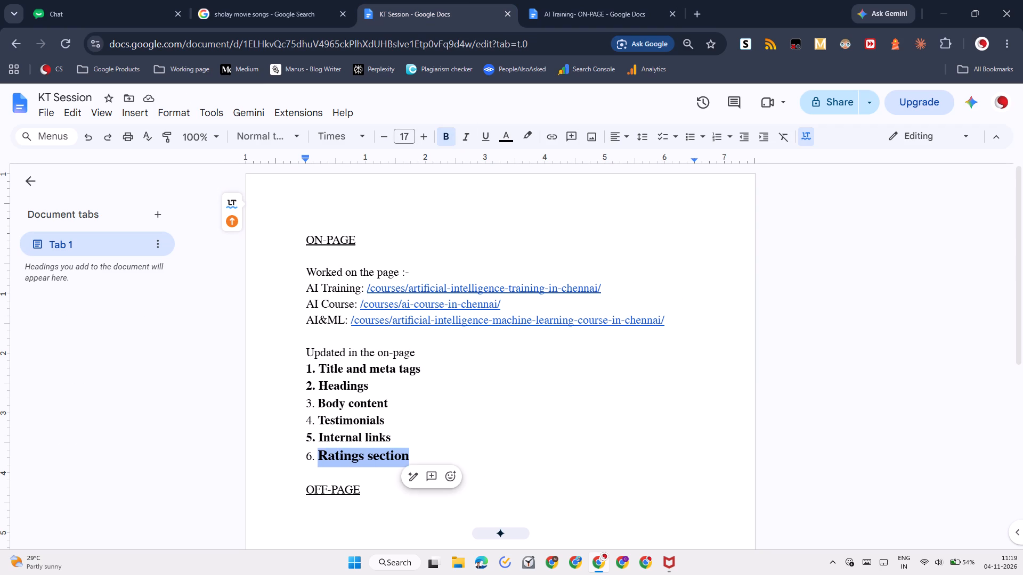
click(380, 138)
click(380, 138)
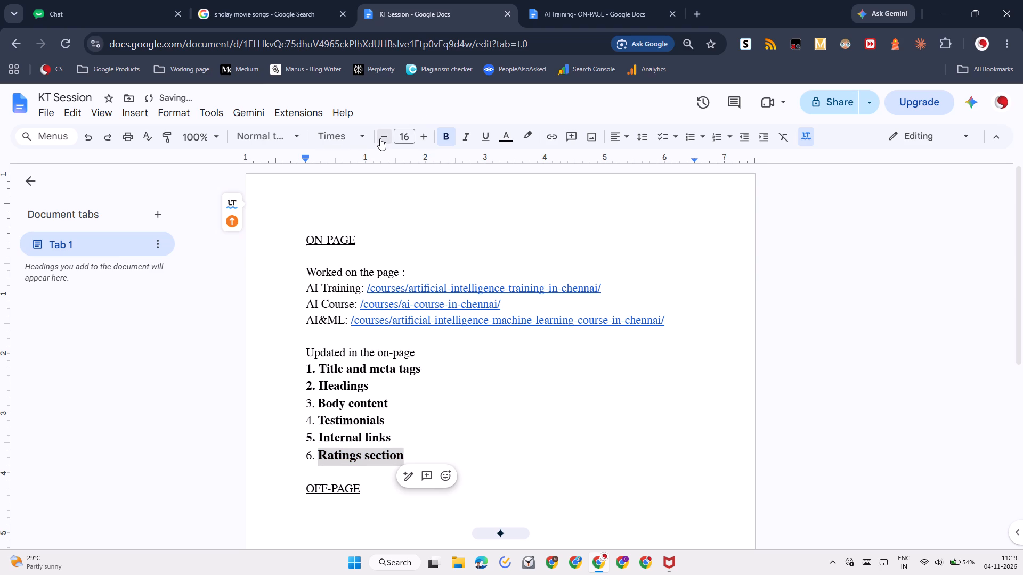
click(444, 397)
click(437, 450)
key(Return)
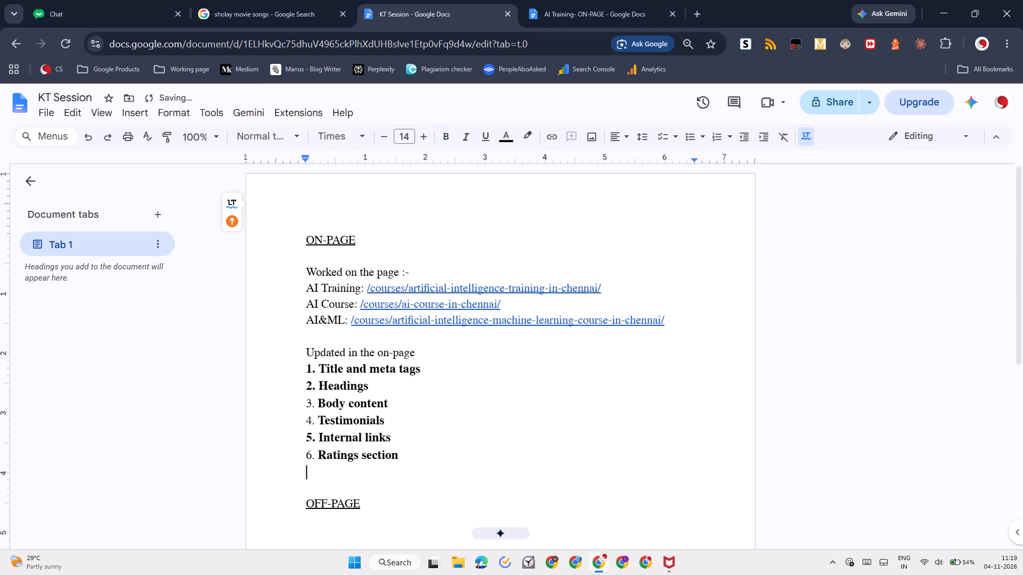
Add item "7." to the KT Session list with "Blogs" copied from the AI Training- ON-PAGE document's section 7 title, followed by one new line.
click(636, 0)
scroll(429, 310, down, 3)
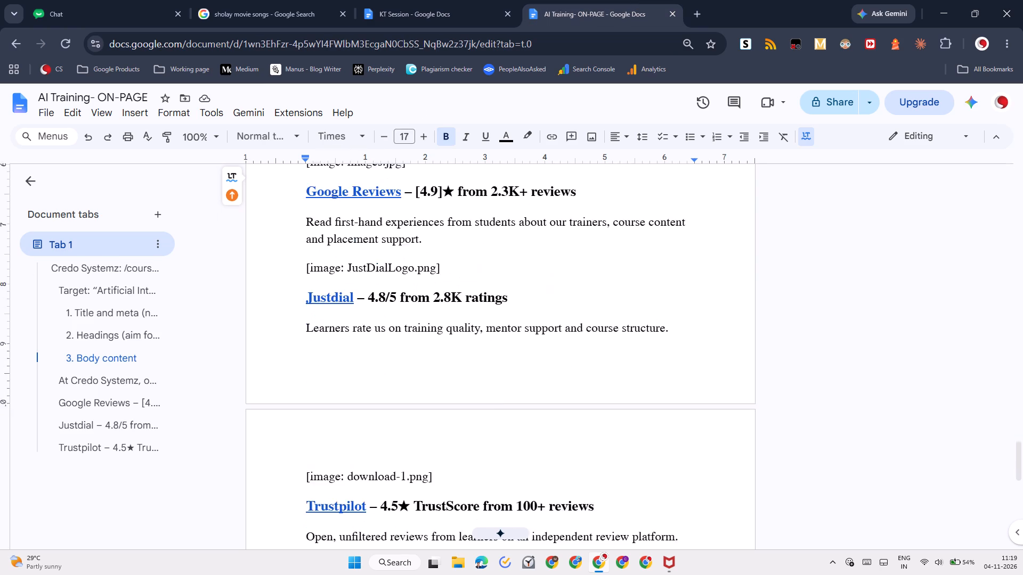
scroll(429, 310, down, 2)
click(404, 306)
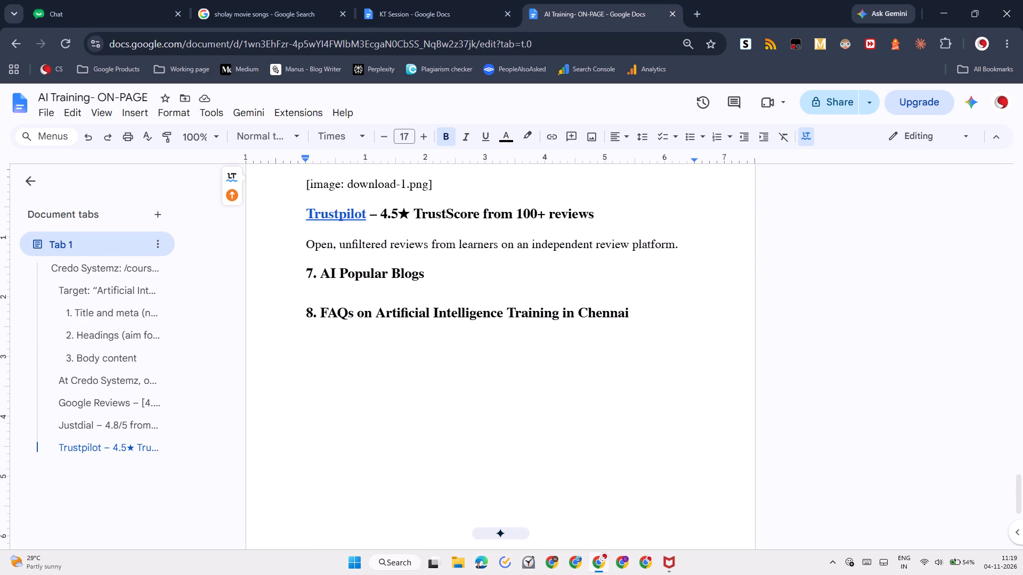
click(426, 275)
drag(426, 275, 399, 279)
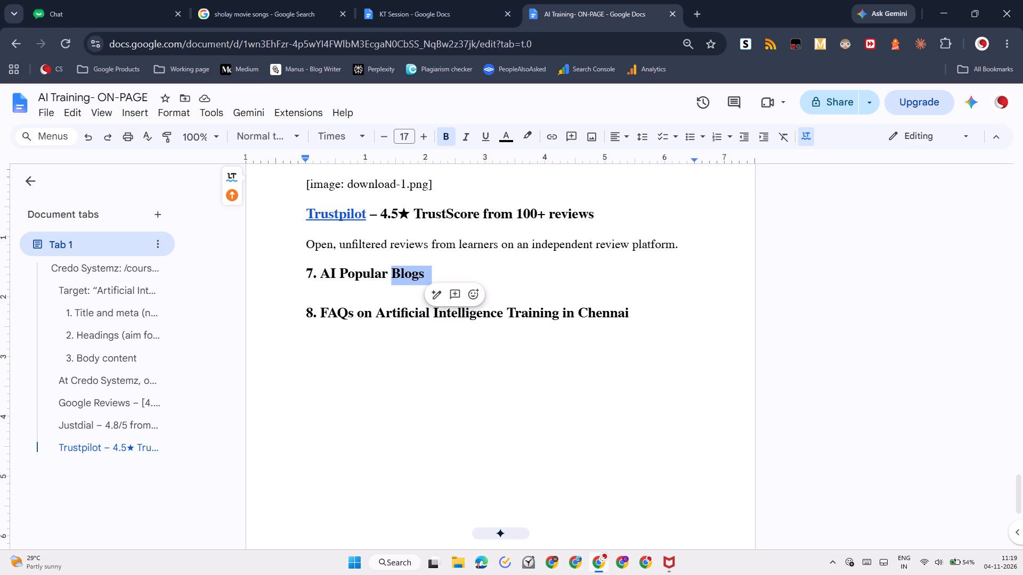
key(ctrl+c)
click(448, 0)
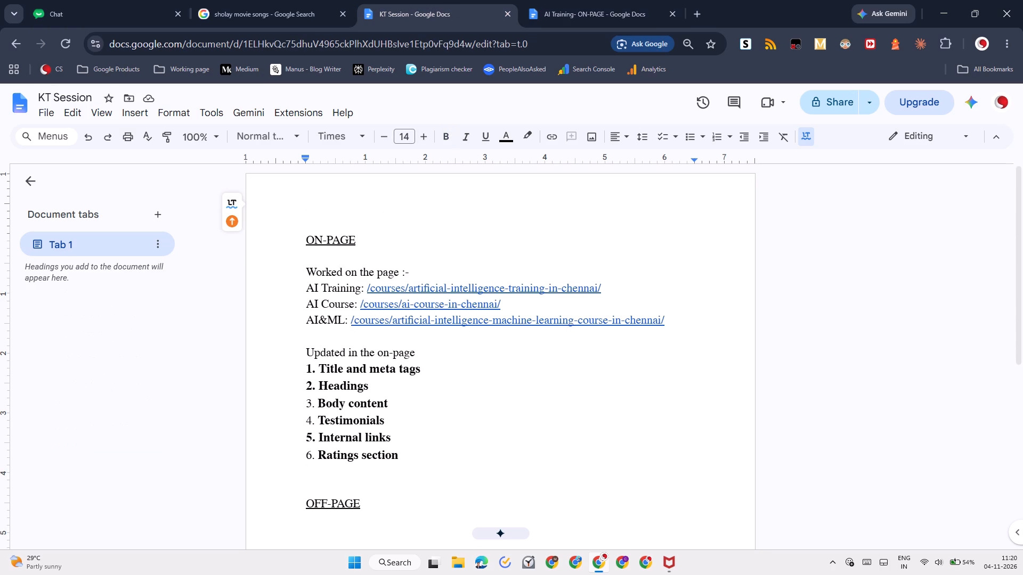
text(7.)
key(space)
key(ctrl+v)
key(Return)
key(BackSpace)
Add item "8." to the list with "FAQs" copied from the AI Training- ON-PAGE document's section 8 title, and extend it to "FAQs/Overviews".
text(8.)
key(space)
click(601, 0)
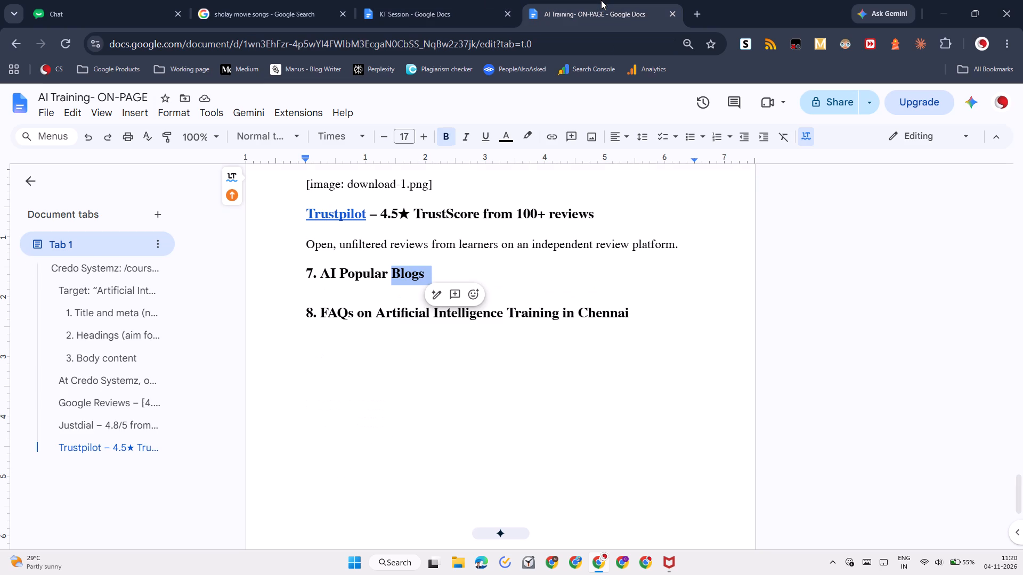
drag(352, 338, 320, 311)
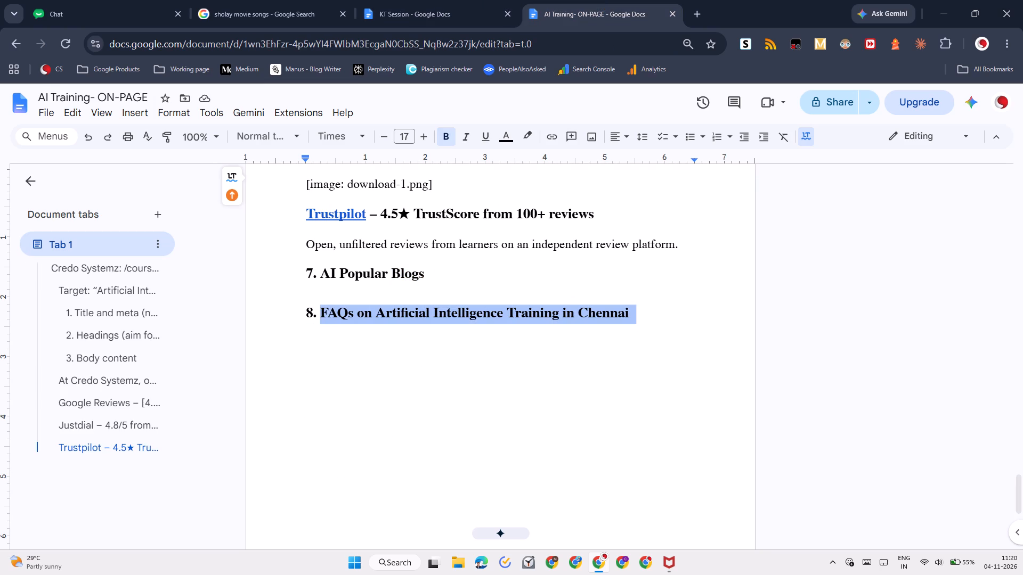
click(320, 311)
drag(320, 311, 355, 314)
key(ctrl+c)
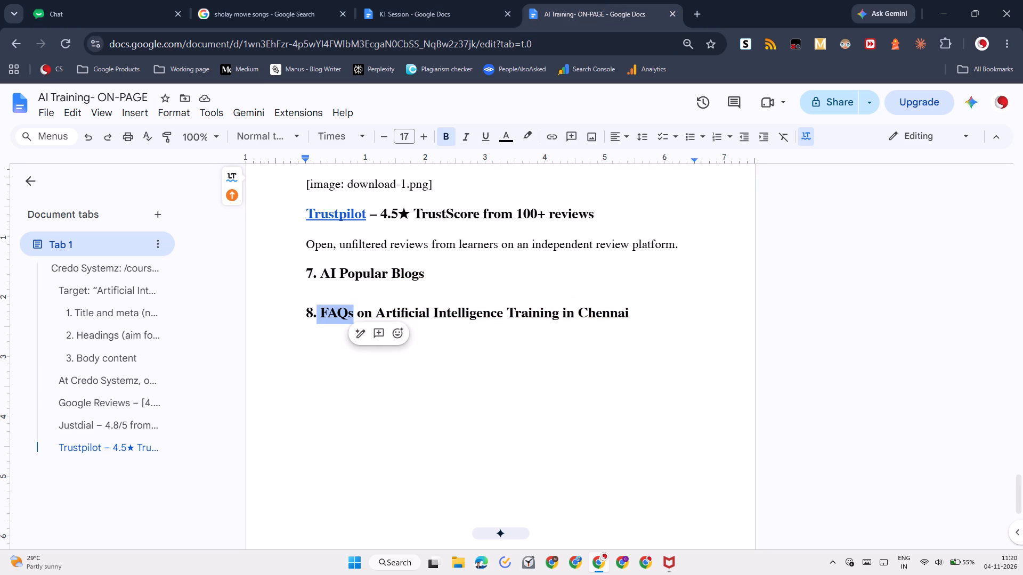
click(506, 0)
key(ctrl+v)
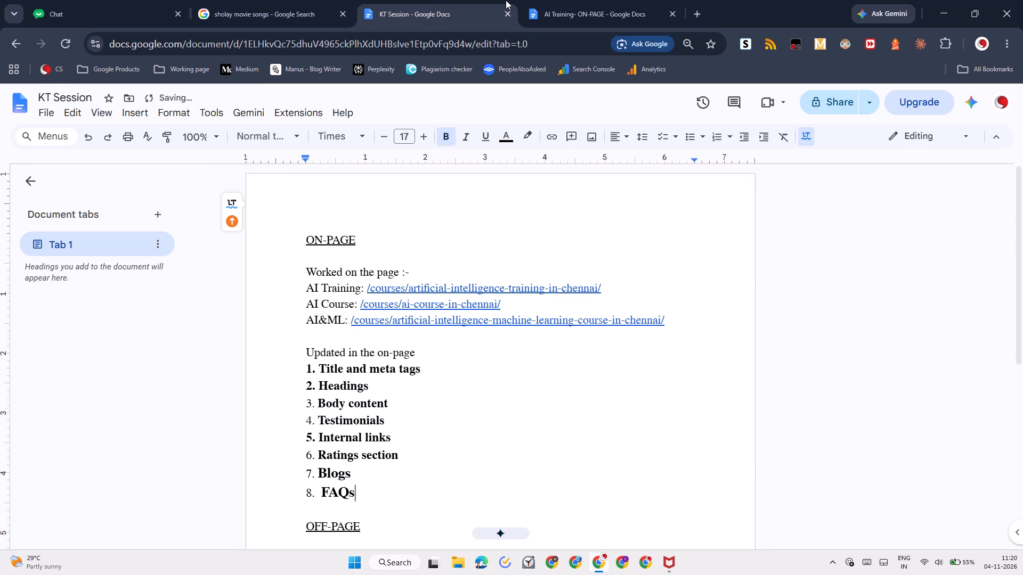
key(Return)
key(BackSpace)
key(slash)
key(o)
key(BackSpace)
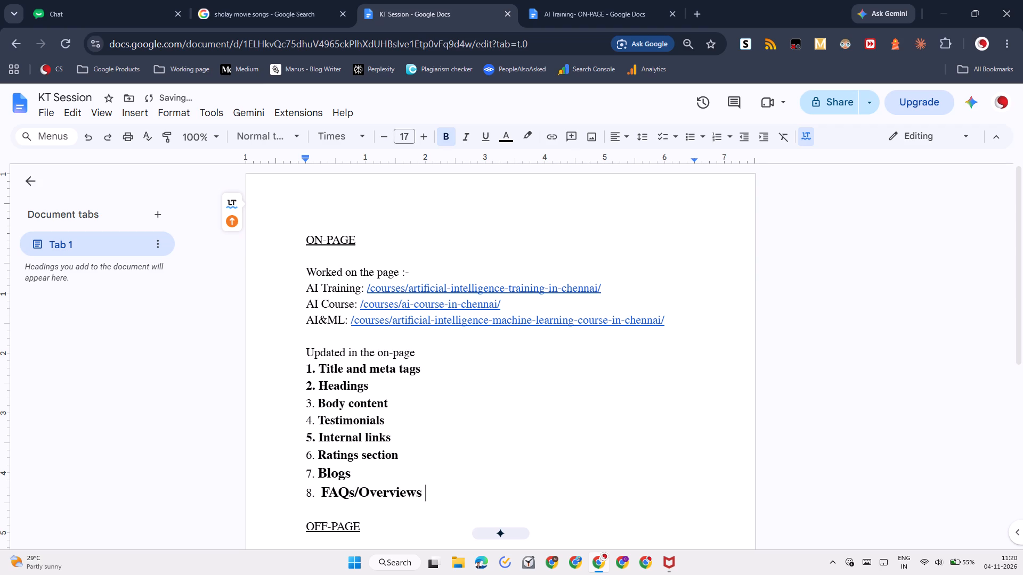
Set the font size of "Blogs" and "FAQs/Overviews" in items 7 and 8 to 14.
drag(425, 492, 314, 471)
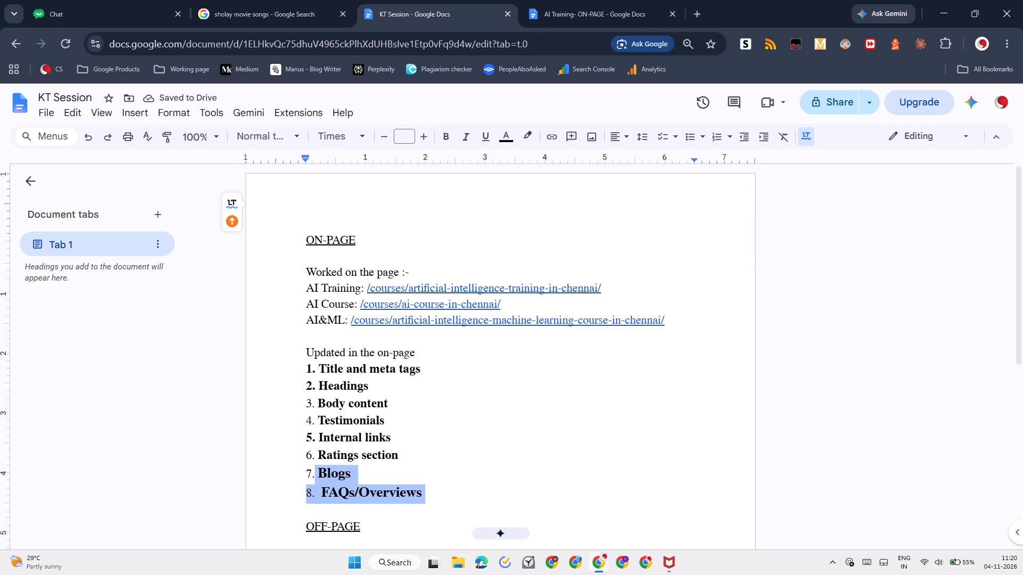
click(405, 136)
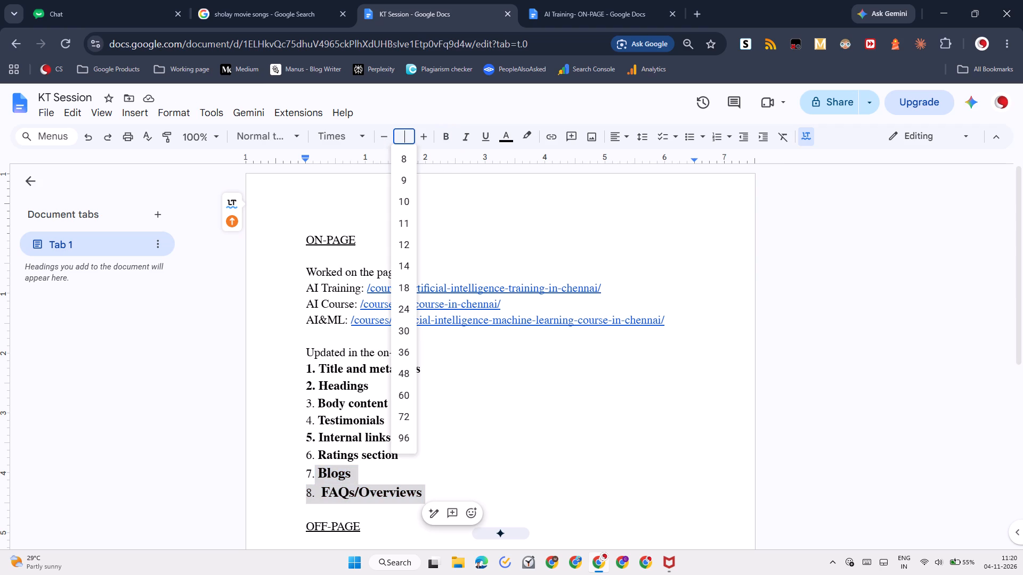
click(404, 272)
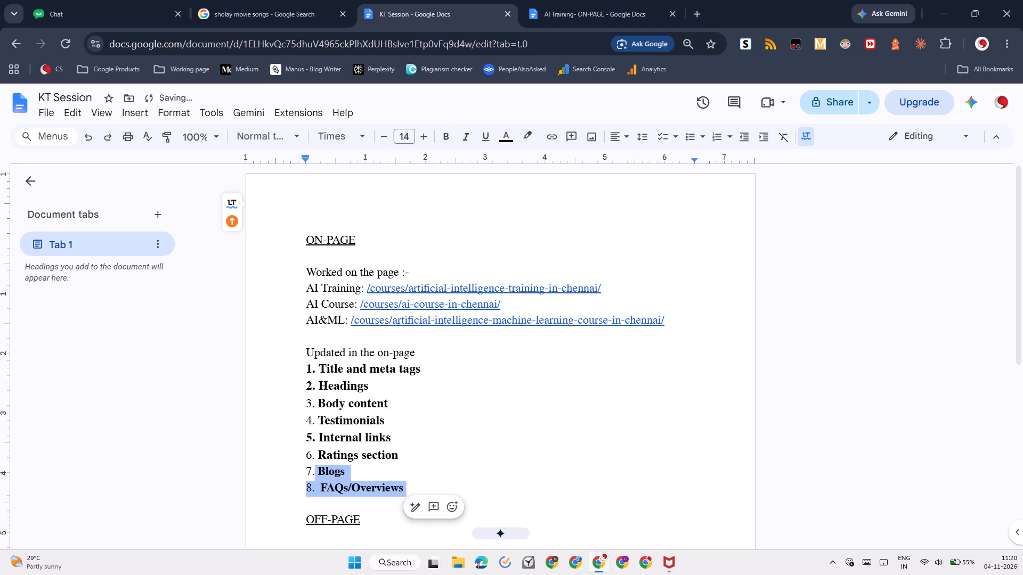
click(364, 415)
Raise the font size of "Blogs" in item 7 and "FAQs/Overviews" in item 8 to 15.
drag(350, 471, 319, 473)
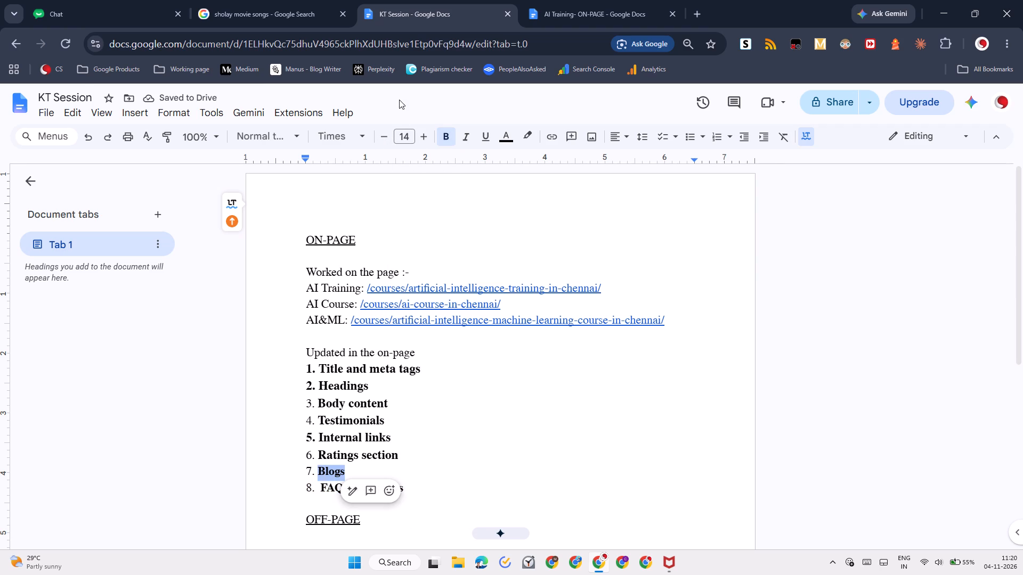
click(426, 138)
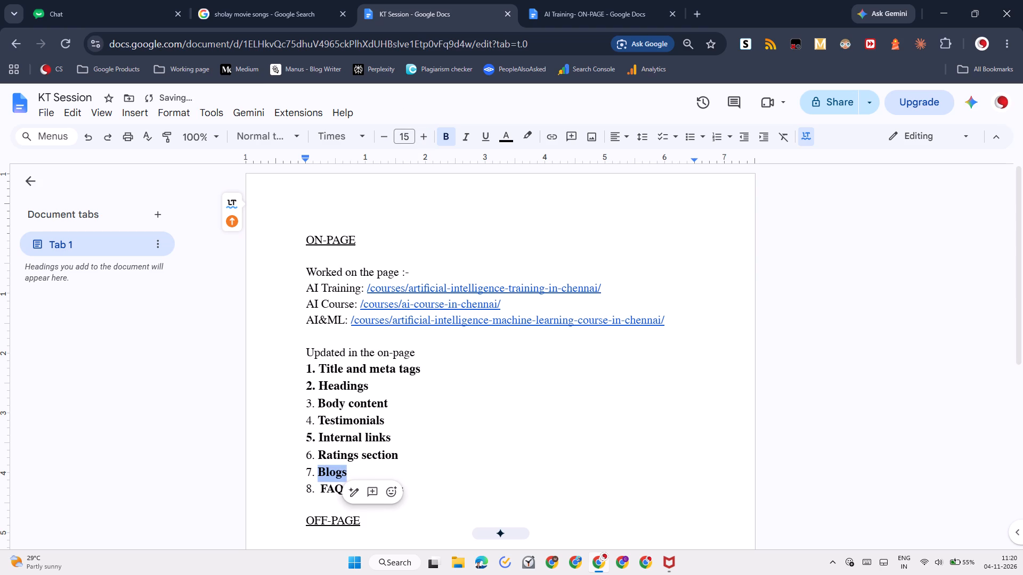
click(330, 461)
drag(410, 489, 346, 496)
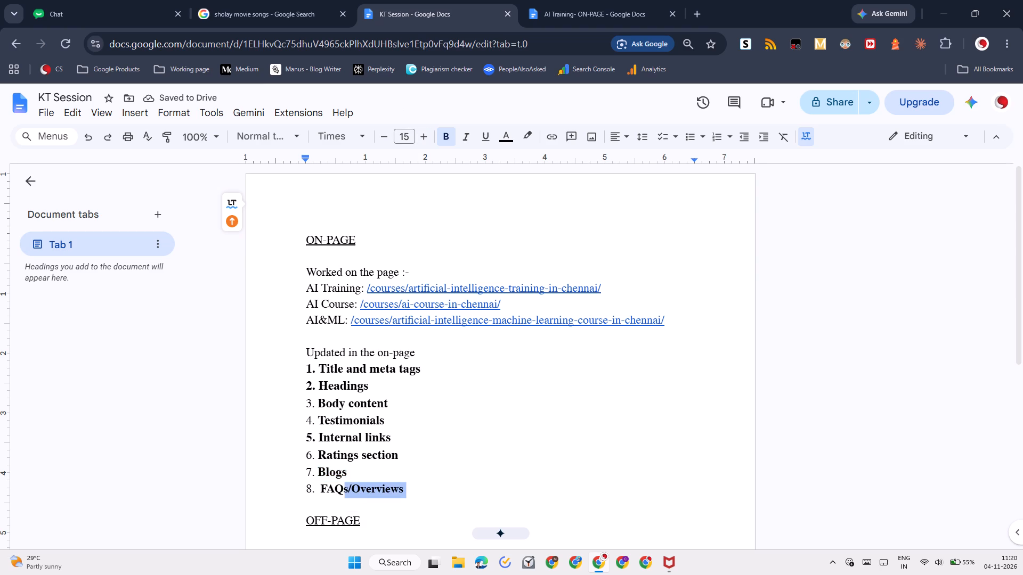
drag(346, 496, 320, 495)
click(423, 135)
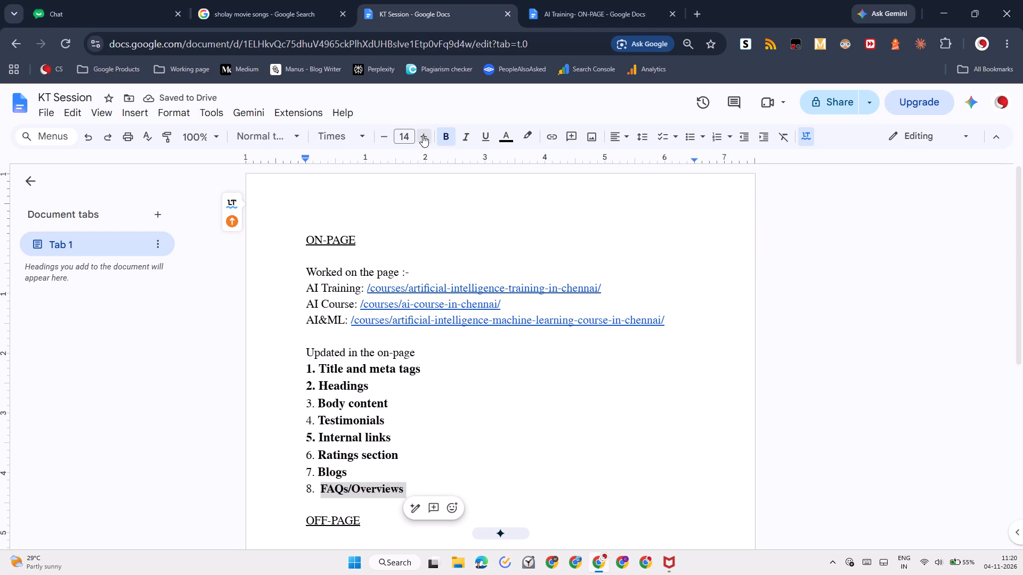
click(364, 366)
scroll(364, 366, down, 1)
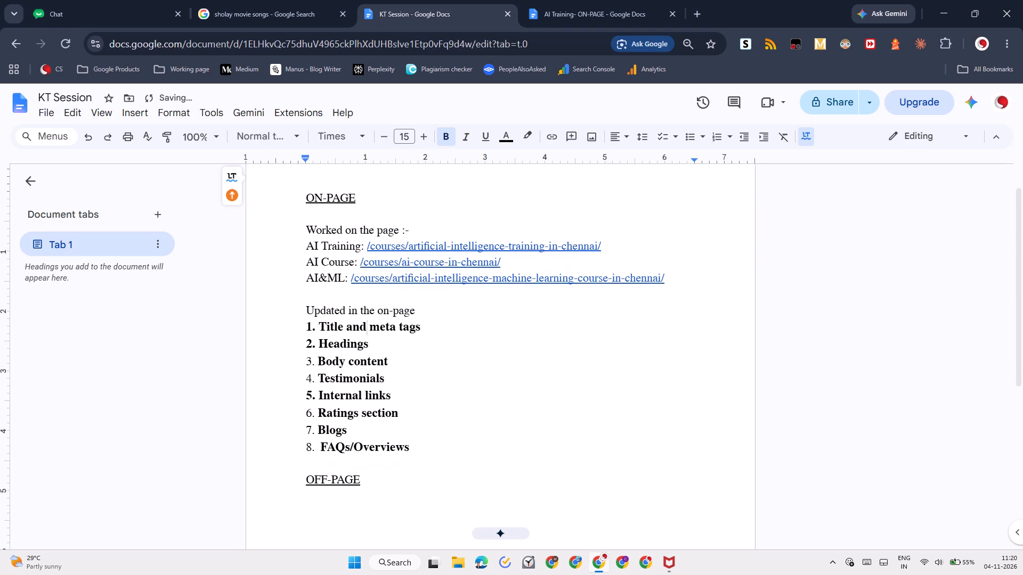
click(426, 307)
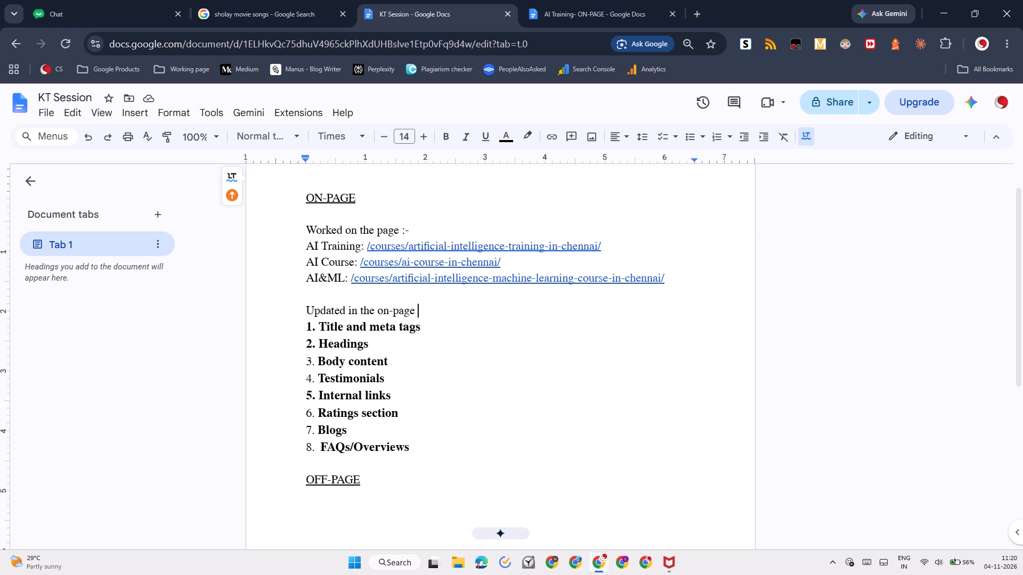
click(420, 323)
Open the AI COURSE - ONPAGE document from the recent documents in place of the AI Training- ON-PAGE document.
click(514, 0)
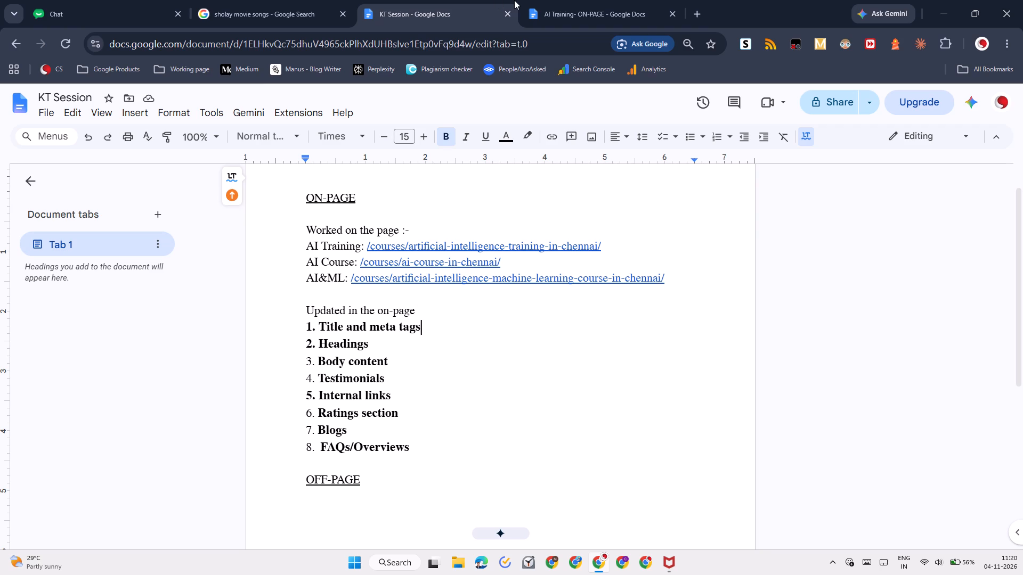
click(541, 0)
click(18, 42)
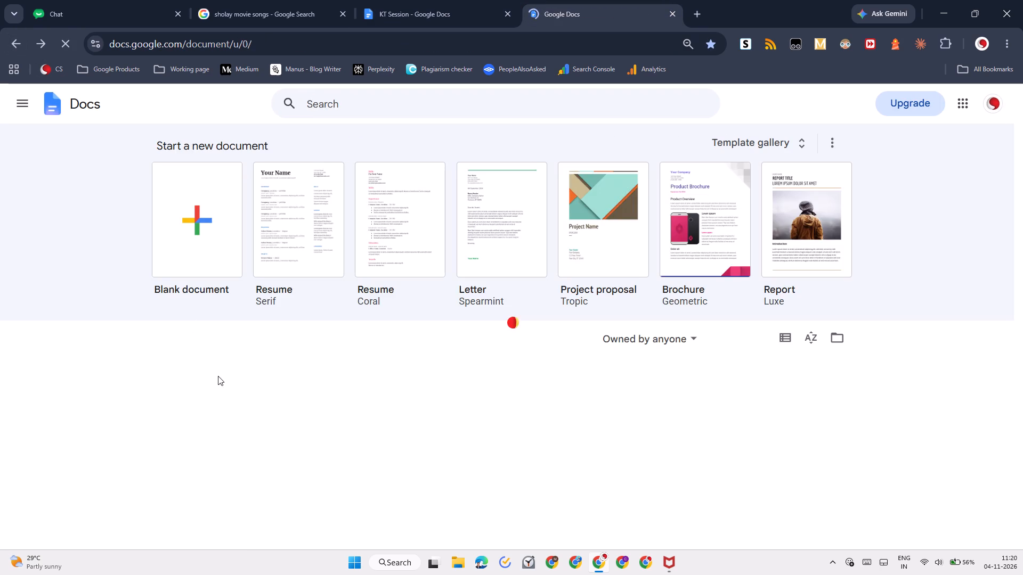
scroll(218, 376, down, 3)
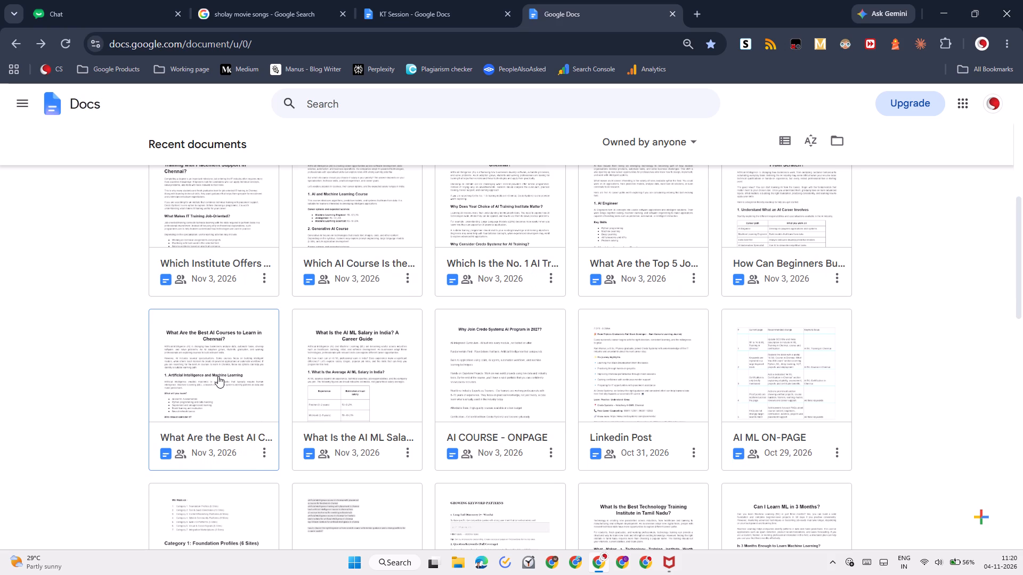
scroll(218, 376, down, 1)
click(478, 320)
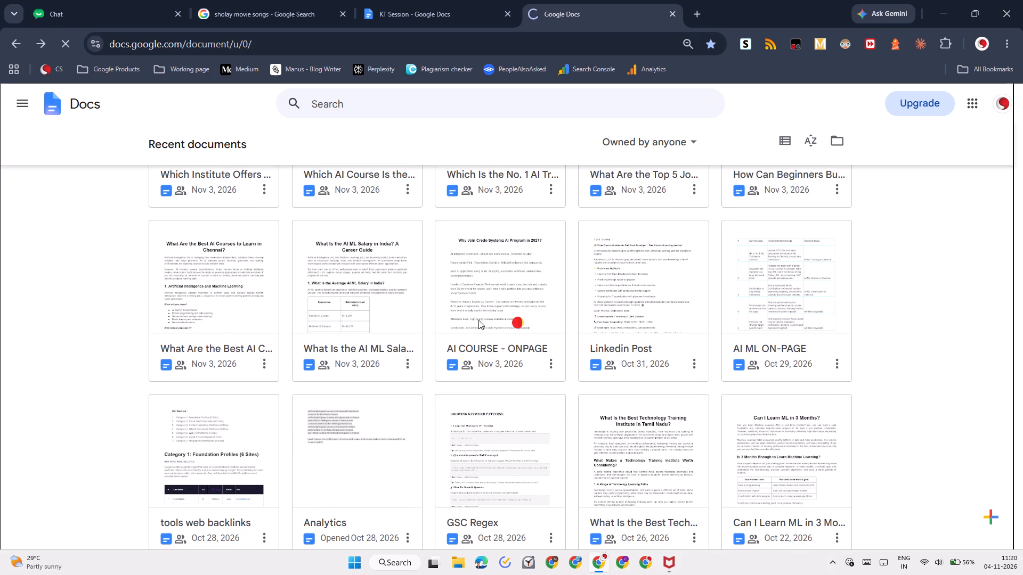
Read through the Why Join Credo tab of the AI COURSE - ONPAGE document, including its Related Courses page.
scroll(361, 400, down, 1)
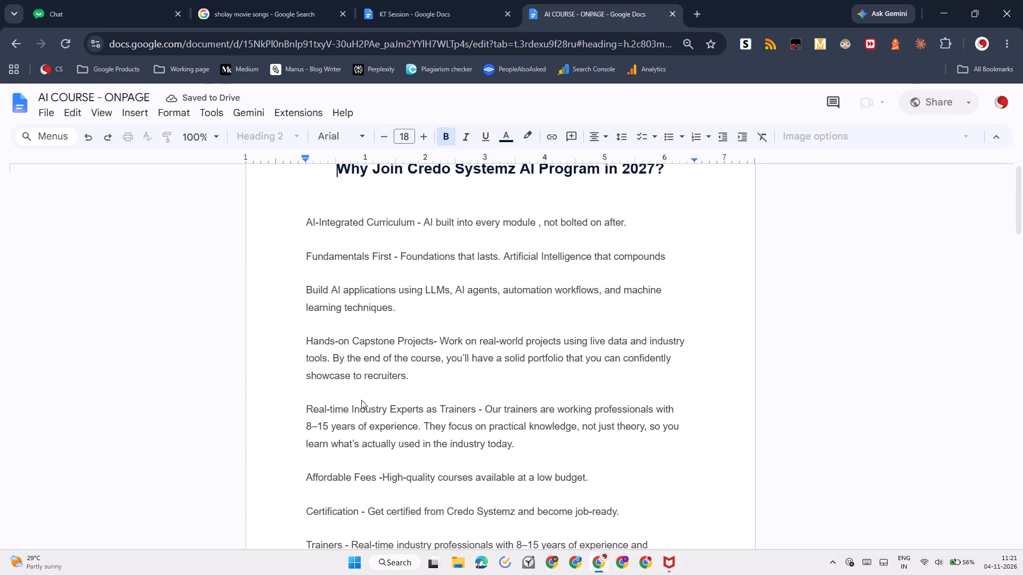
scroll(361, 400, up, 2)
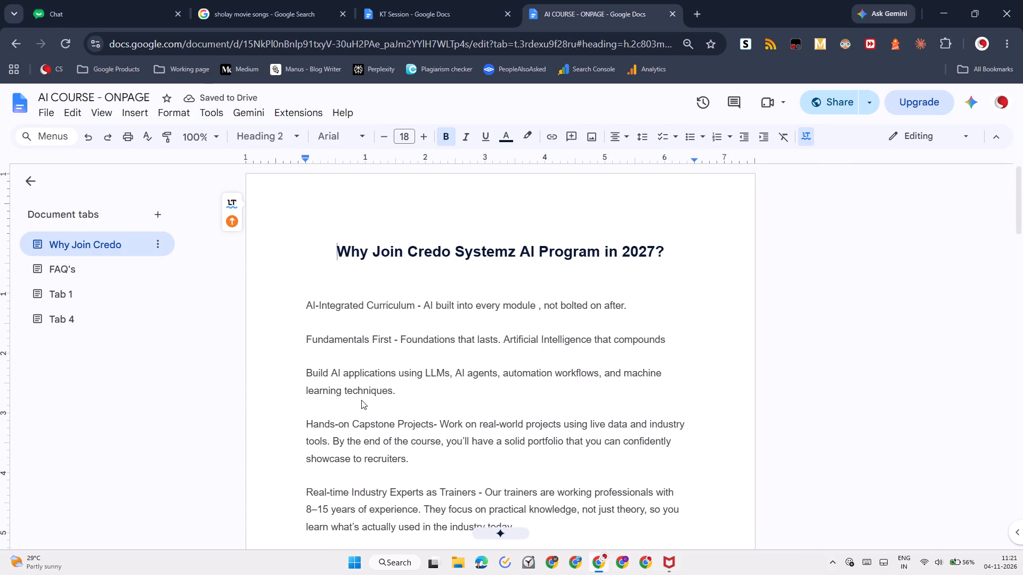
scroll(361, 400, down, 1)
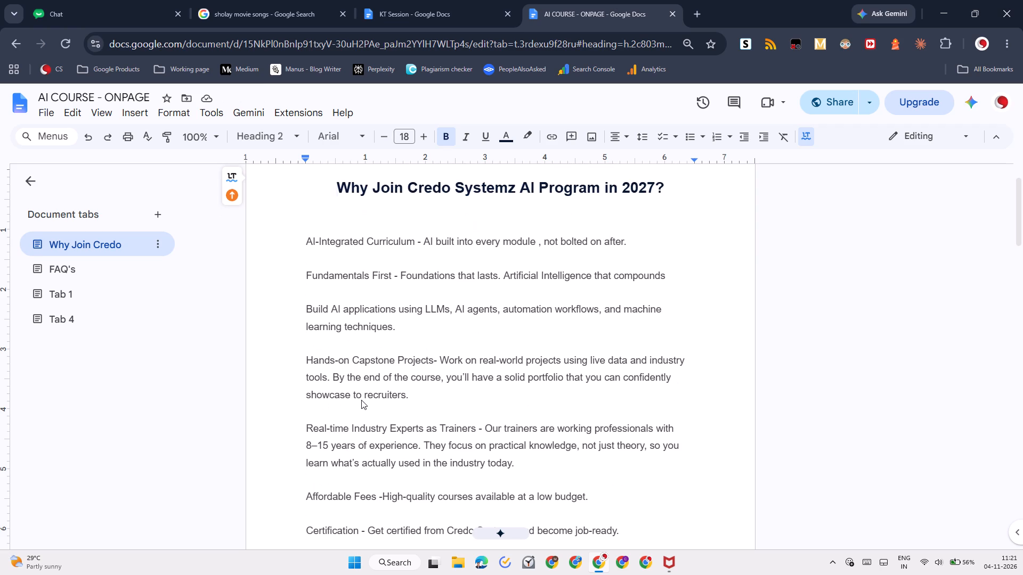
scroll(361, 400, down, 1)
scroll(361, 400, up, 2)
scroll(361, 400, down, 5)
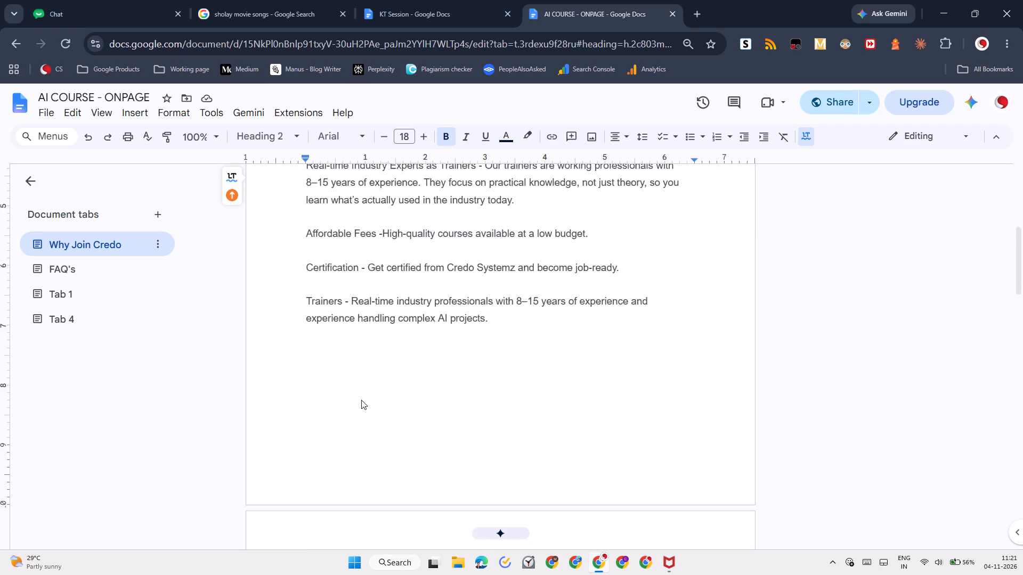
scroll(361, 400, down, 2)
scroll(361, 400, up, 2)
scroll(361, 400, down, 3)
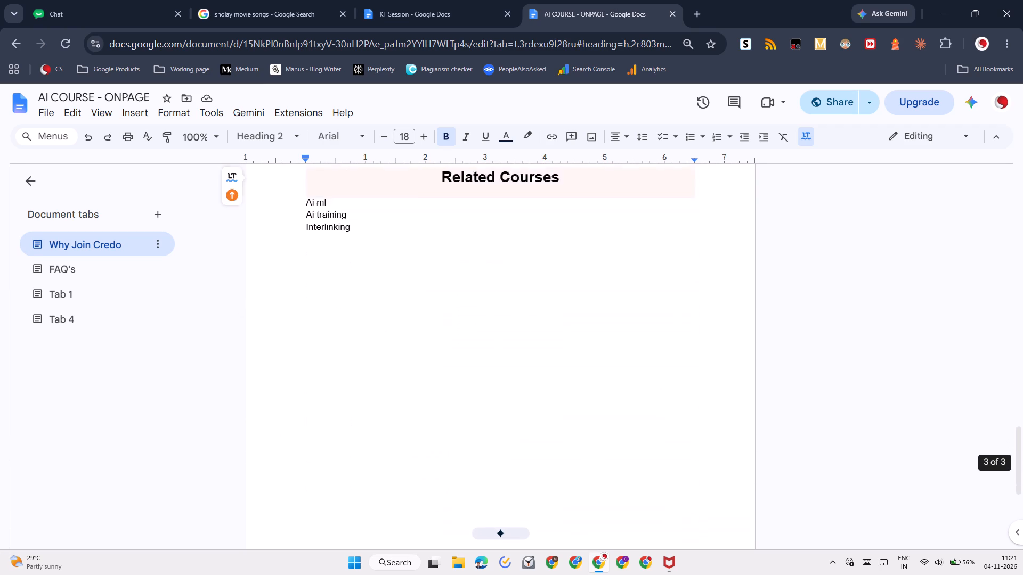
scroll(361, 400, down, 1)
scroll(361, 400, up, 1)
Examine the FAQ's tab and the list and table of page changes in Tab 1 of the AI COURSE - ONPAGE document.
click(73, 270)
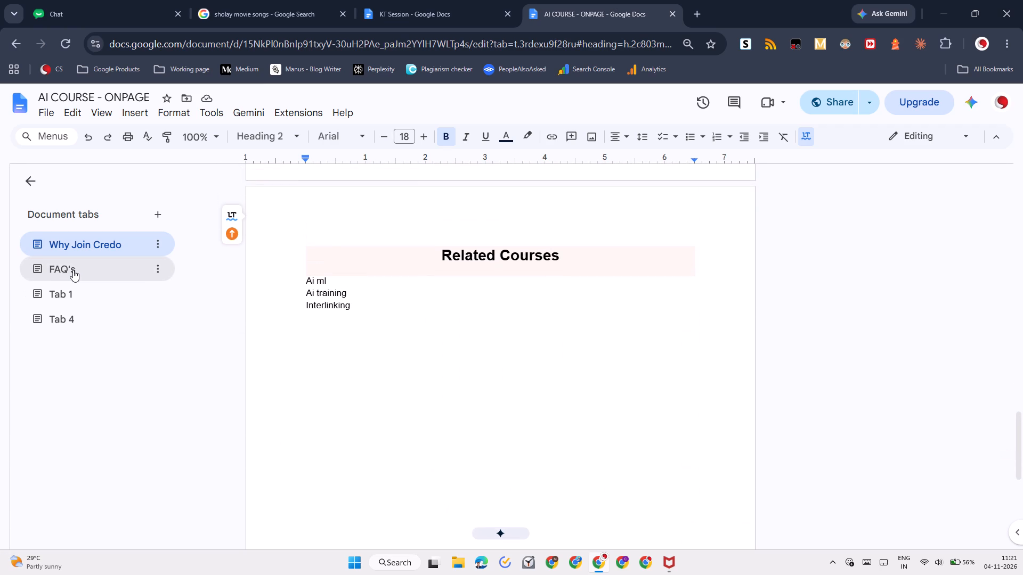
scroll(298, 352, down, 5)
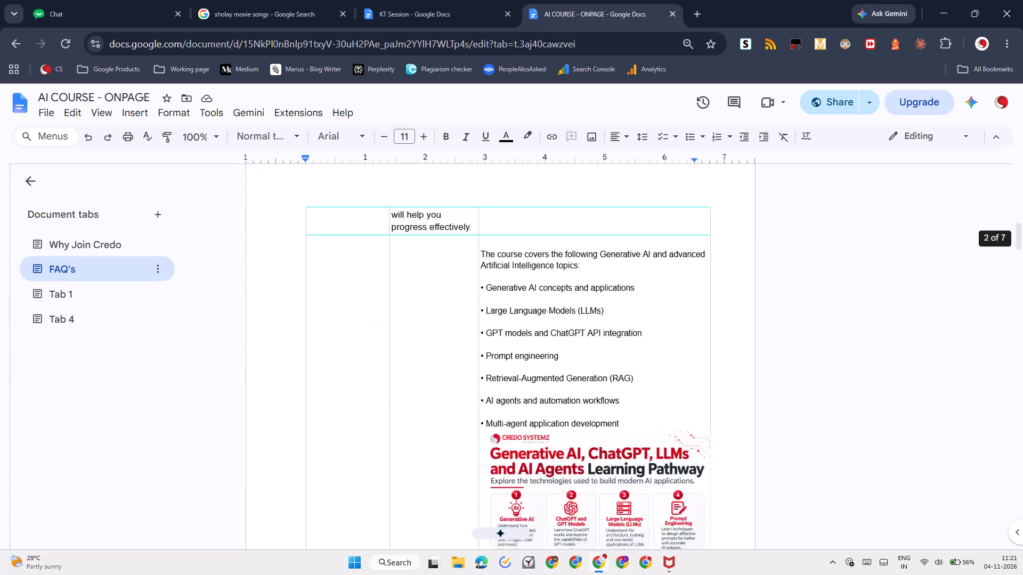
scroll(298, 352, down, 1)
click(103, 295)
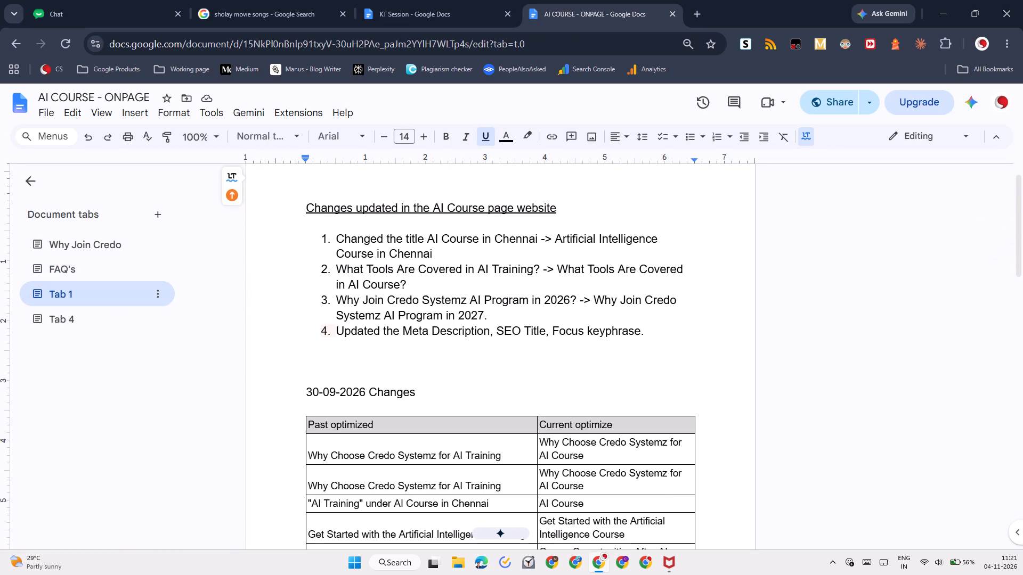
scroll(353, 398, down, 3)
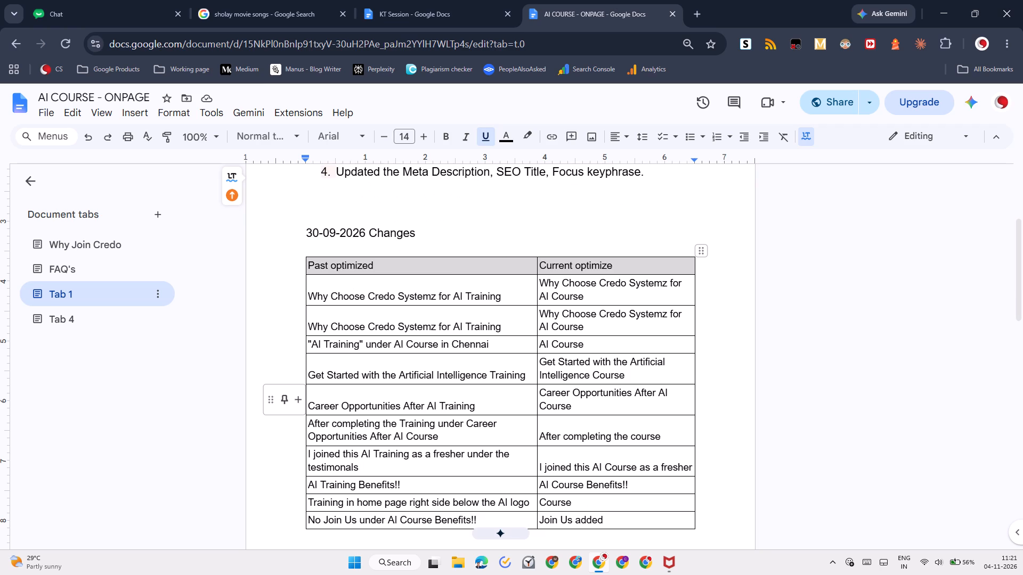
scroll(353, 398, down, 5)
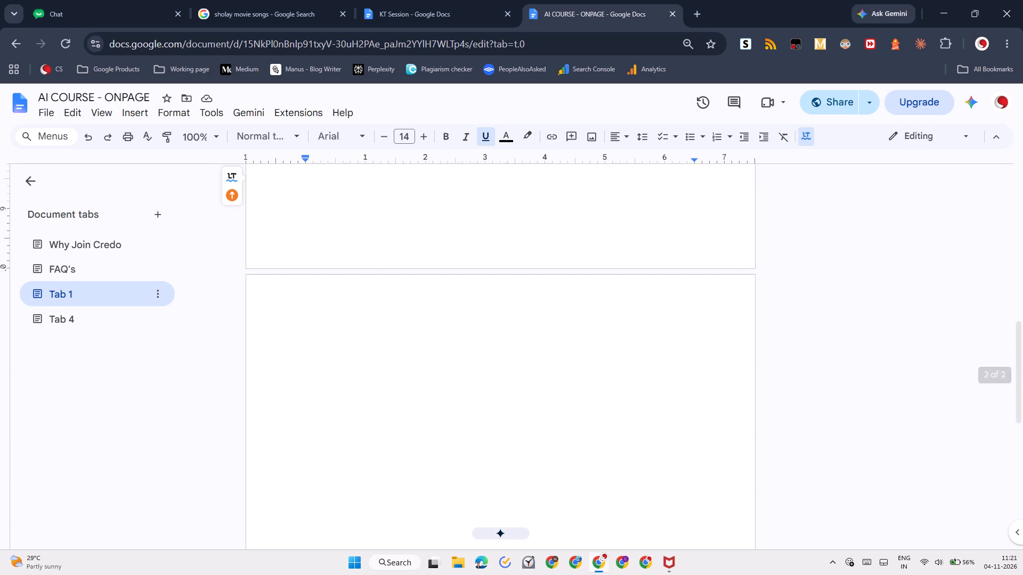
scroll(353, 398, up, 6)
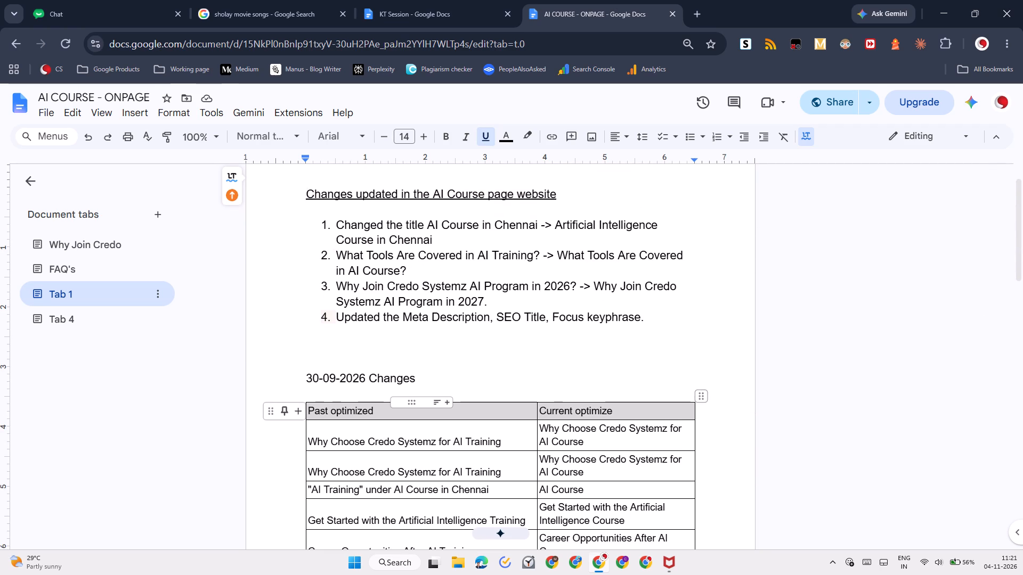
Copy Tab 1's "Past optimized" and "Current optimize" table header cells, and add a hyphen and space after "Updated in the on-page" in KT Session.
drag(310, 412, 580, 413)
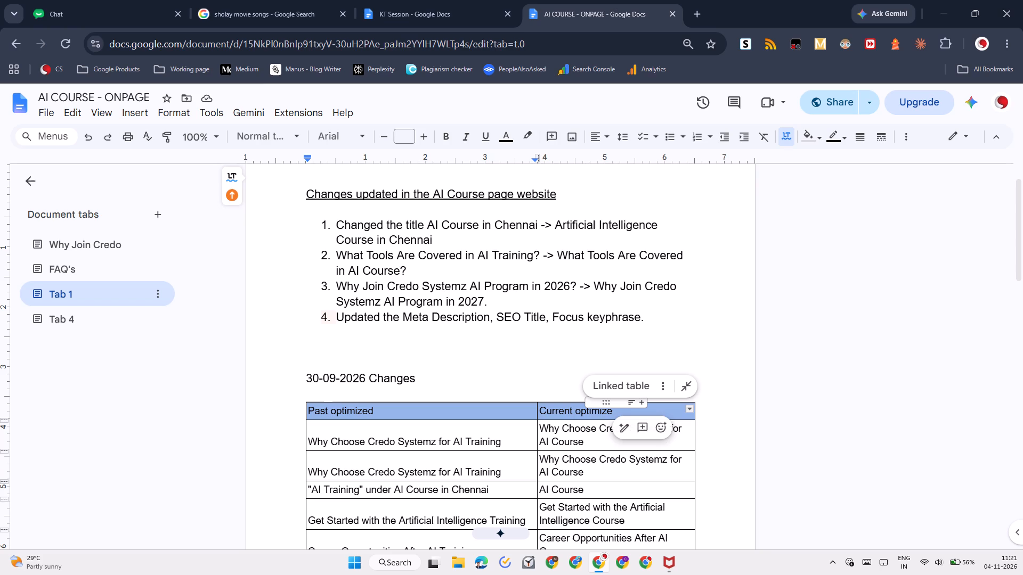
key(ctrl+c)
click(459, 441)
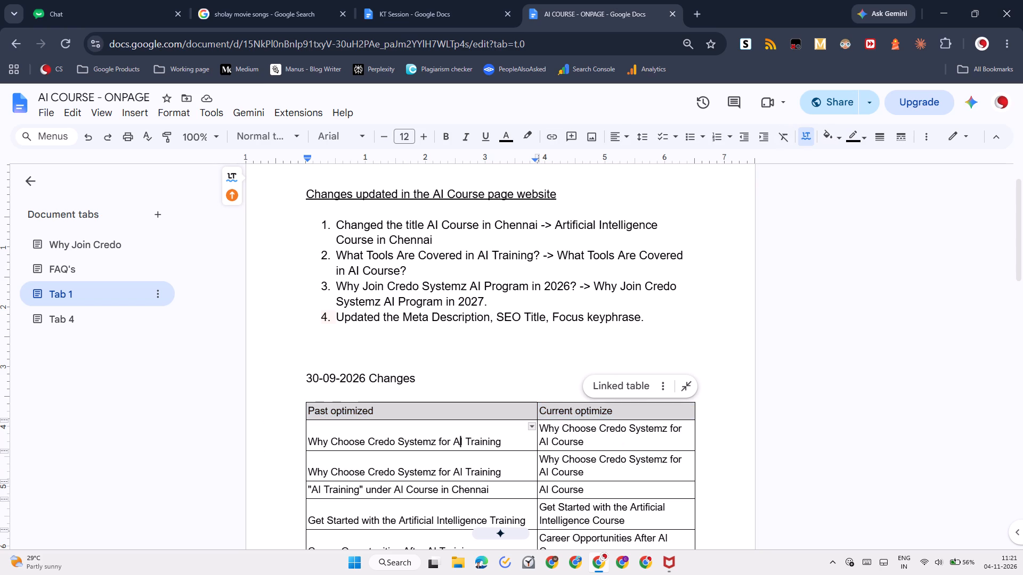
click(419, 0)
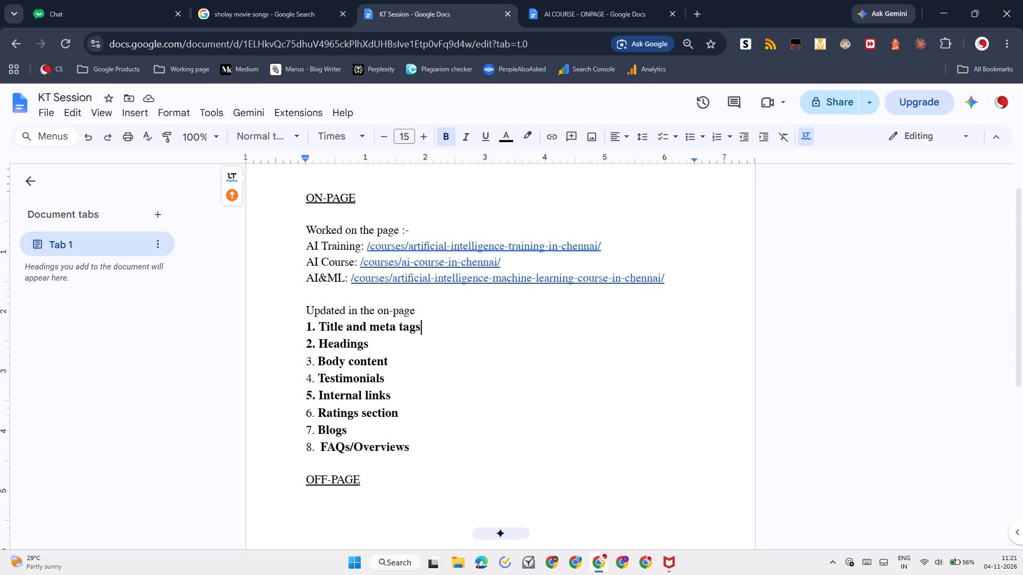
click(434, 441)
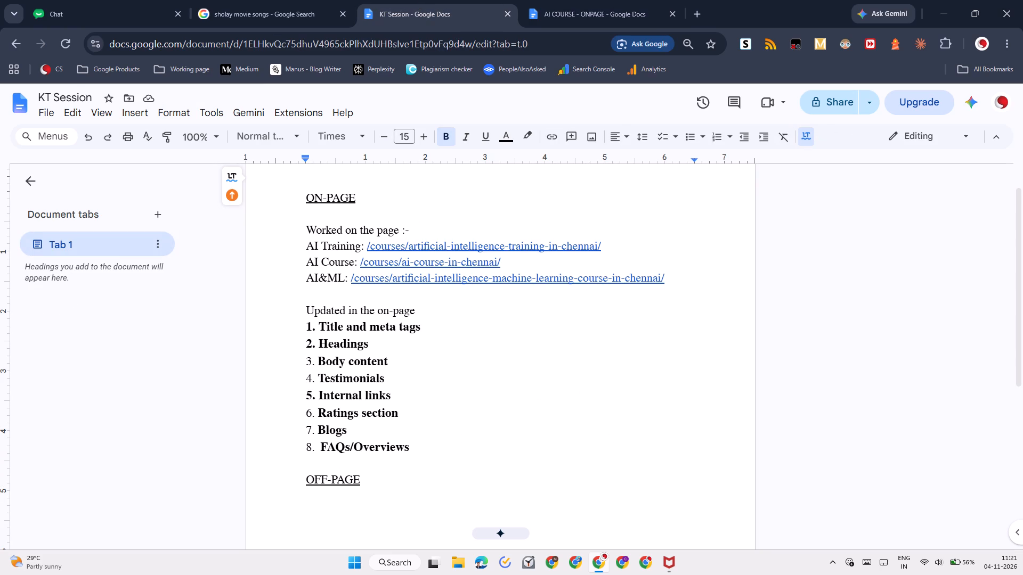
click(437, 310)
text(-)
key(space)
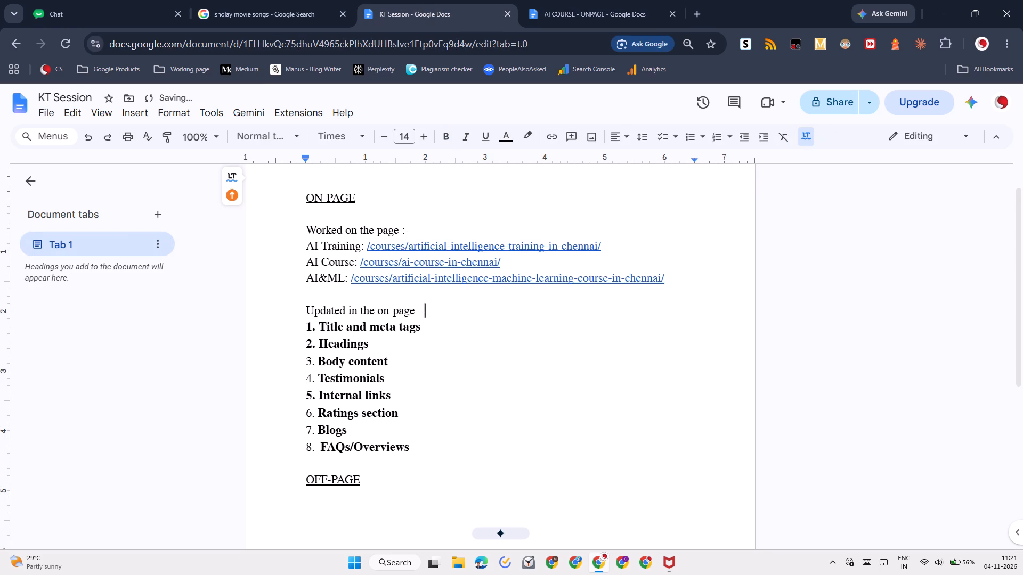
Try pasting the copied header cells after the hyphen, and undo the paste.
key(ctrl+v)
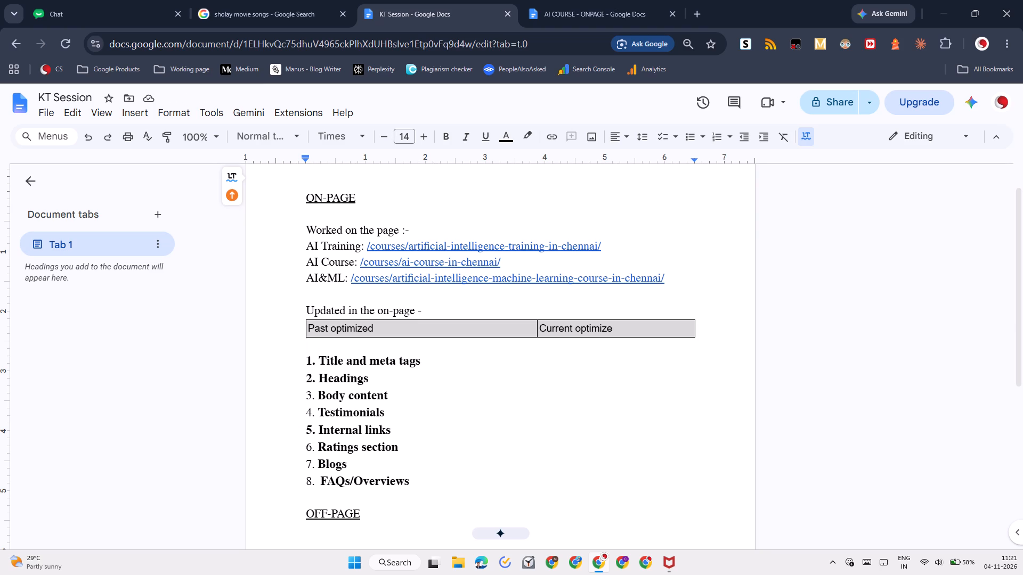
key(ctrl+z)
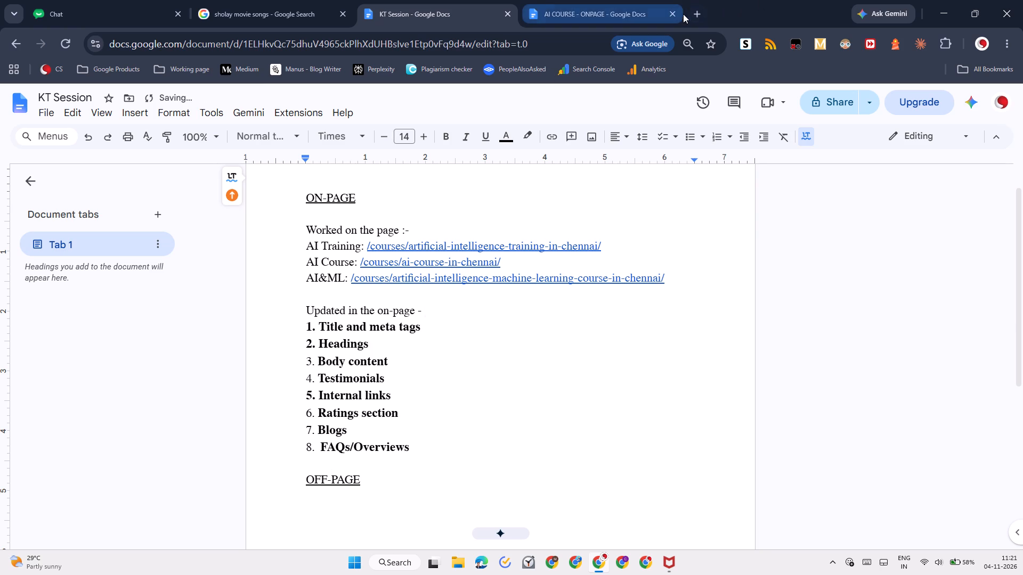
Strip the copied header cells to plain text in a new browser tab's address bar and paste "Past optimized Current optimize" after the hyphen in KT Session.
click(693, 12)
key(ctrl+v)
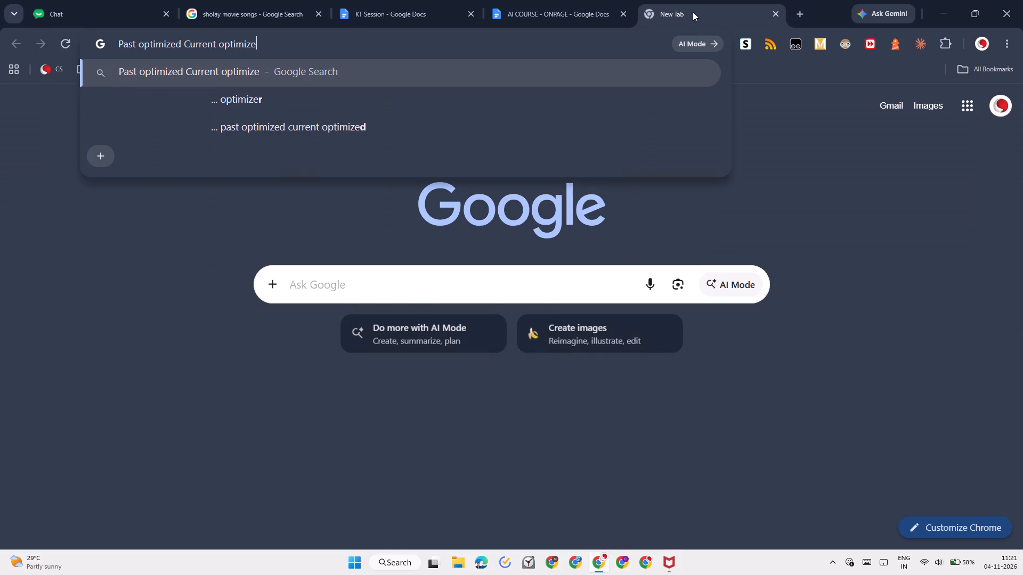
key(ctrl+a)
key(ctrl+c)
click(415, 0)
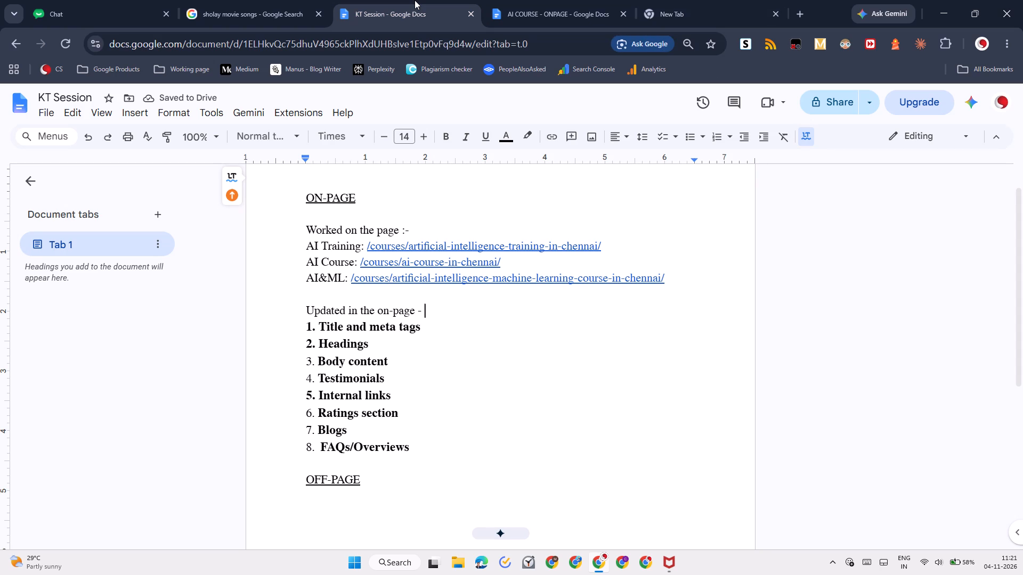
key(ctrl+v)
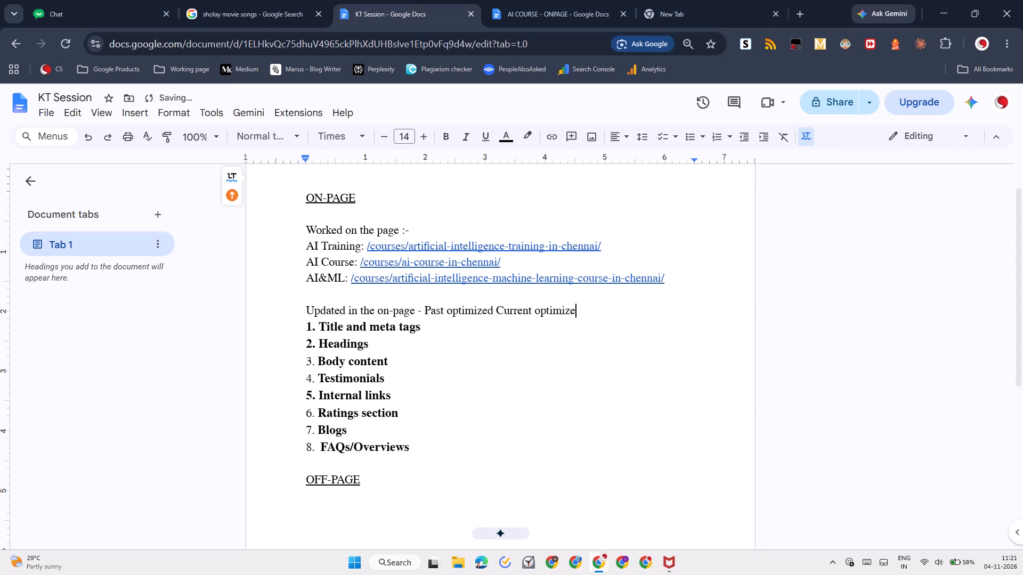
Separate "Past optimized" and "Current optimize" with a vertical bar and a space on each side.
click(493, 311)
key(Right)
text(|)
key(space)
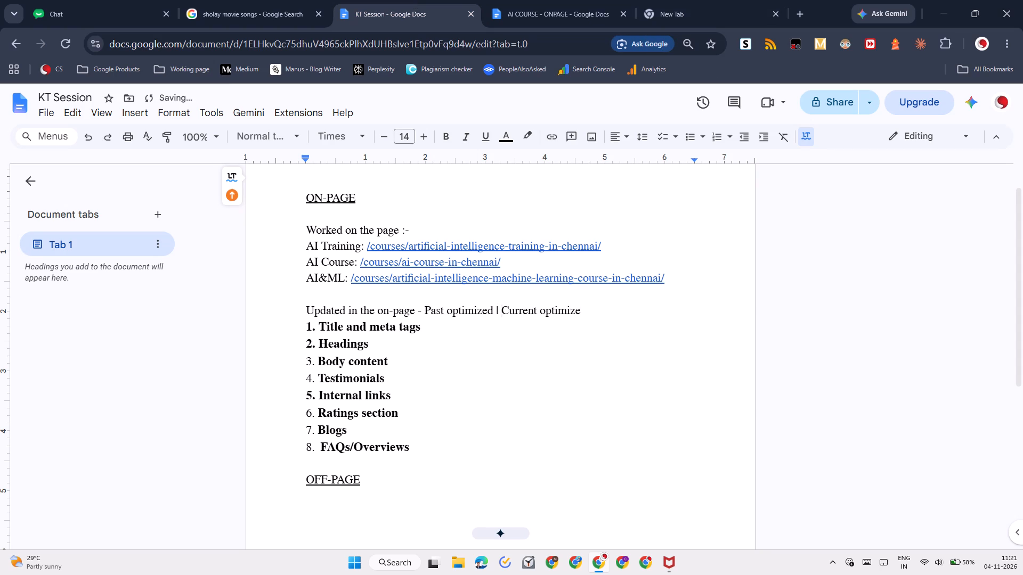
Enclose "Past optimized | Current optimize" in square brackets on the "Updated in the on-page" line.
click(423, 307)
key(bracketleft)
key(Right)
key(Right)
key(Right)
key(Right)
key(Right)
key(Right)
key(Right)
key(Right)
key(Right)
key(Right)
key(Right)
key(Right)
key(Right)
key(Right)
key(Right)
key(Right)
key(Right)
key(Right)
key(Right)
key(Right)
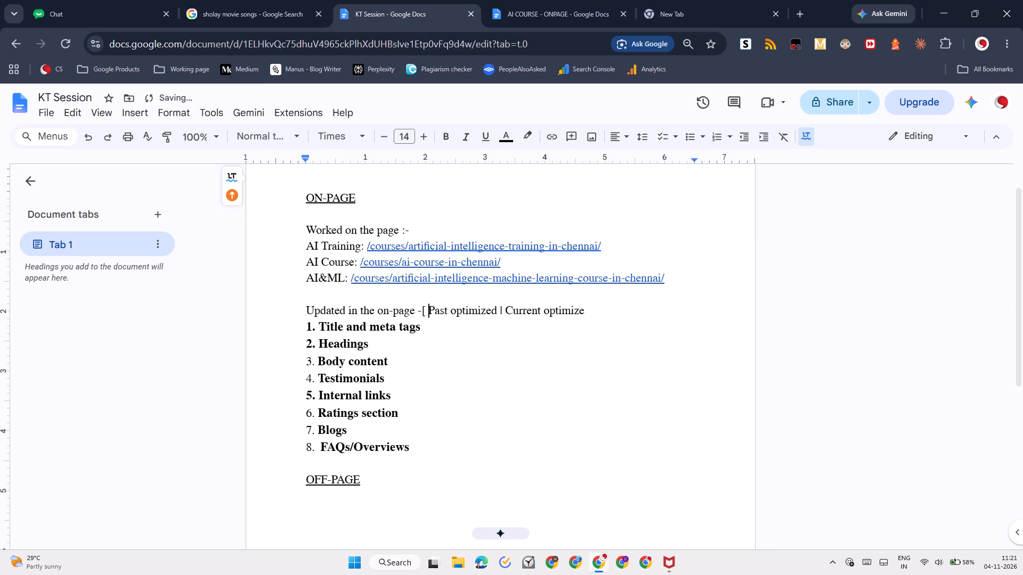
key(Right)
key(Right)
key(Right)
key(Right)
key(Right)
key(Right)
key(Right)
key(Right)
key(Right)
key(Right)
key(Right)
key(Right)
key(bracketright)
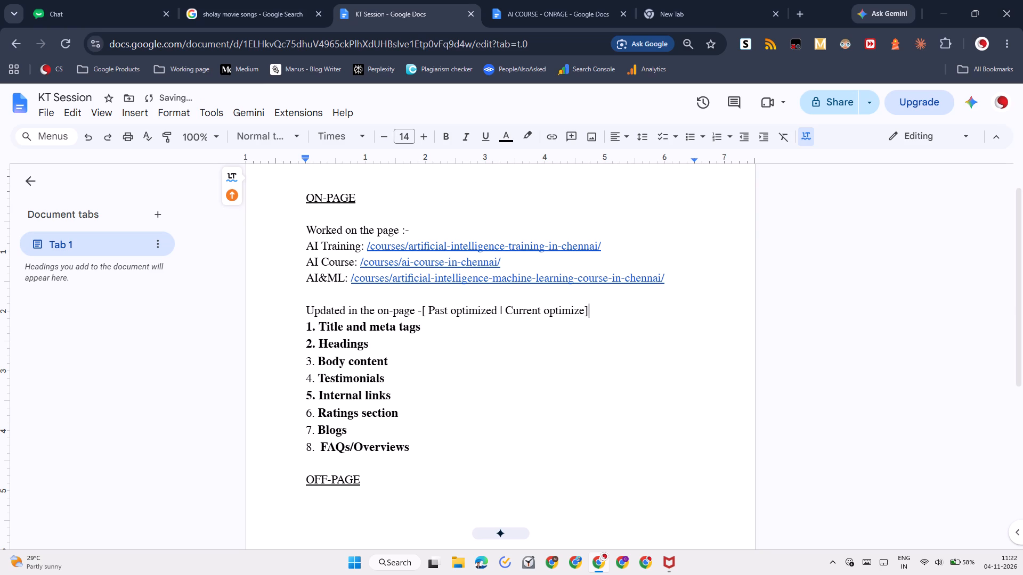
Look through the rest of Tab 1 and Tab 4 in AI COURSE - ONPAGE for further updated items.
click(419, 453)
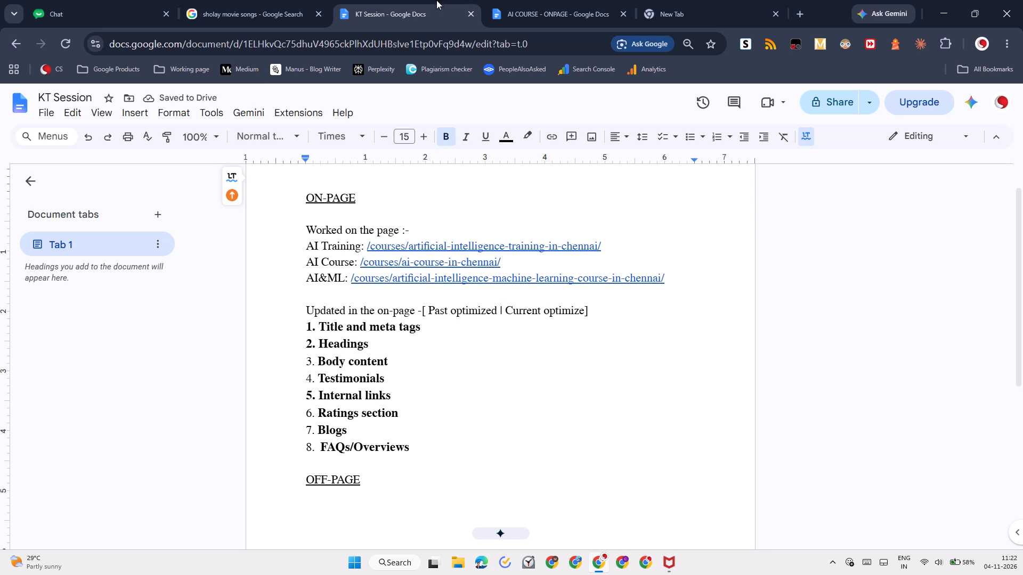
click(520, 0)
scroll(412, 349, down, 5)
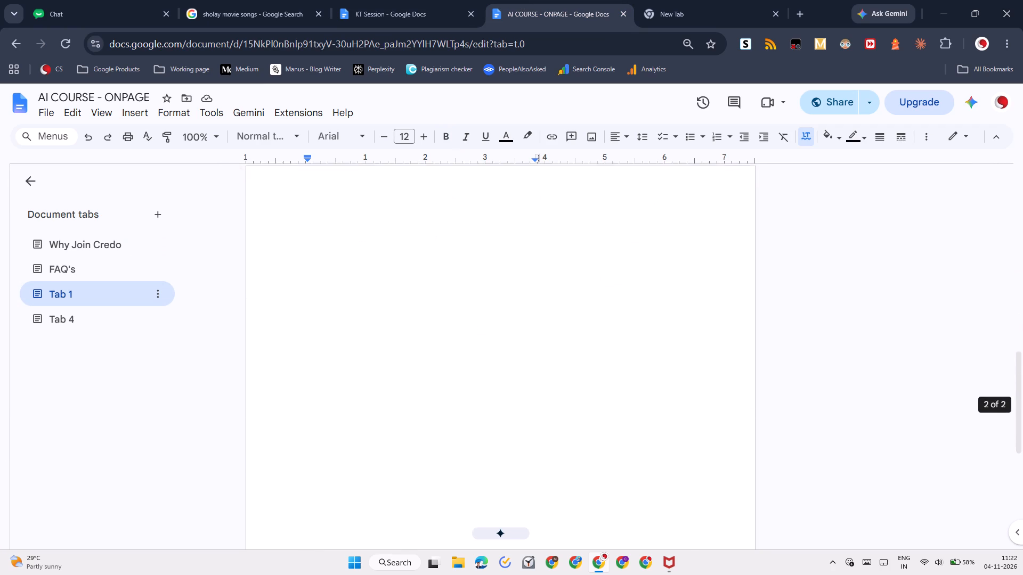
scroll(412, 349, down, 3)
click(108, 326)
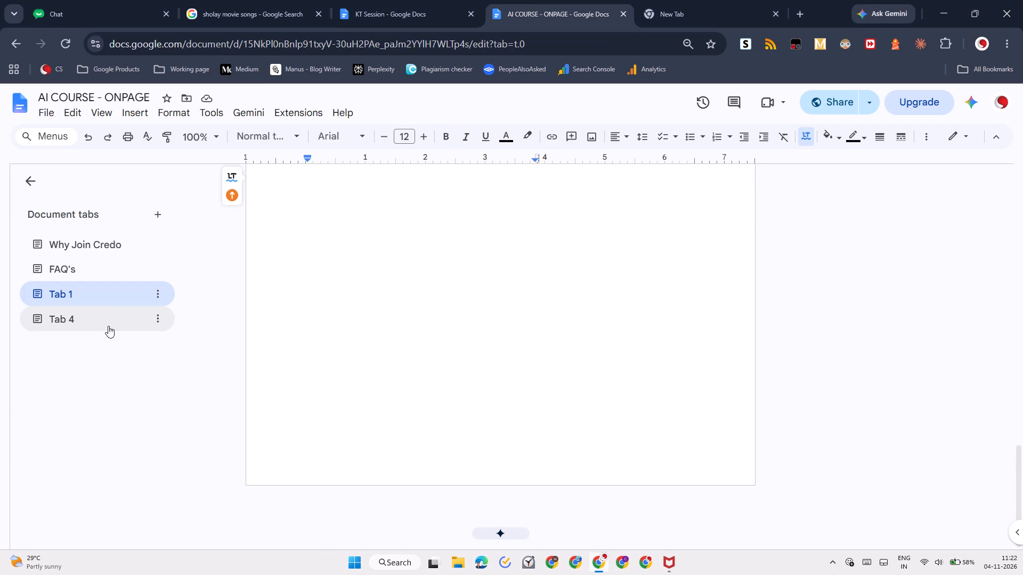
scroll(331, 343, down, 4)
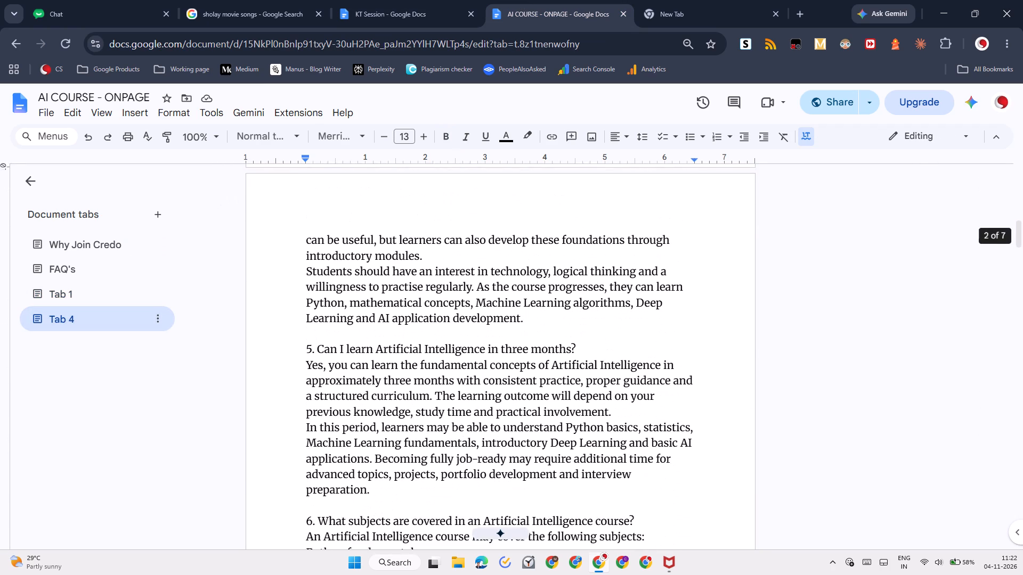
Return to the Docs home page and open the AI ML ON-PAGE document from the recent documents.
click(4, 40)
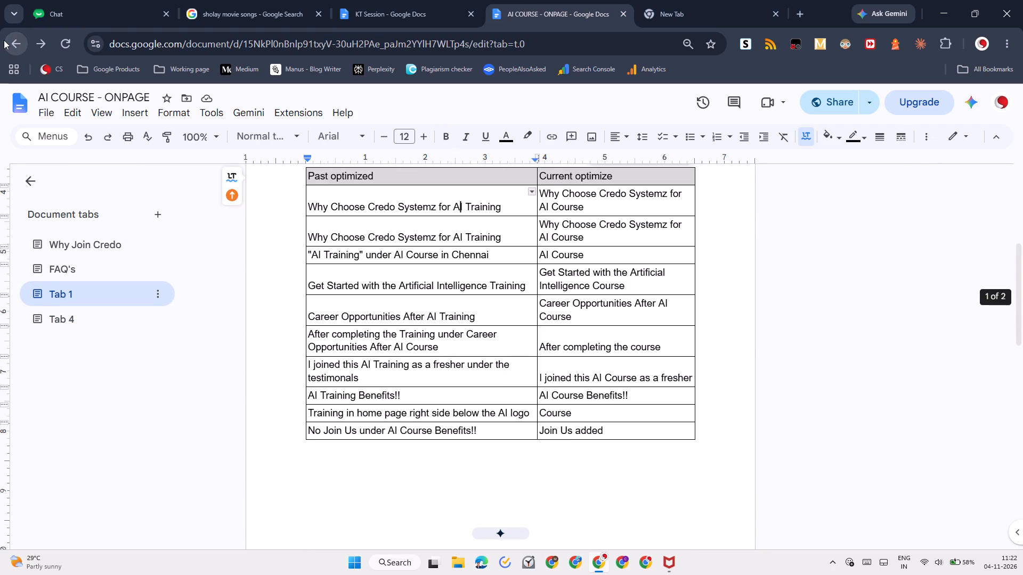
click(1, 43)
click(1, 43)
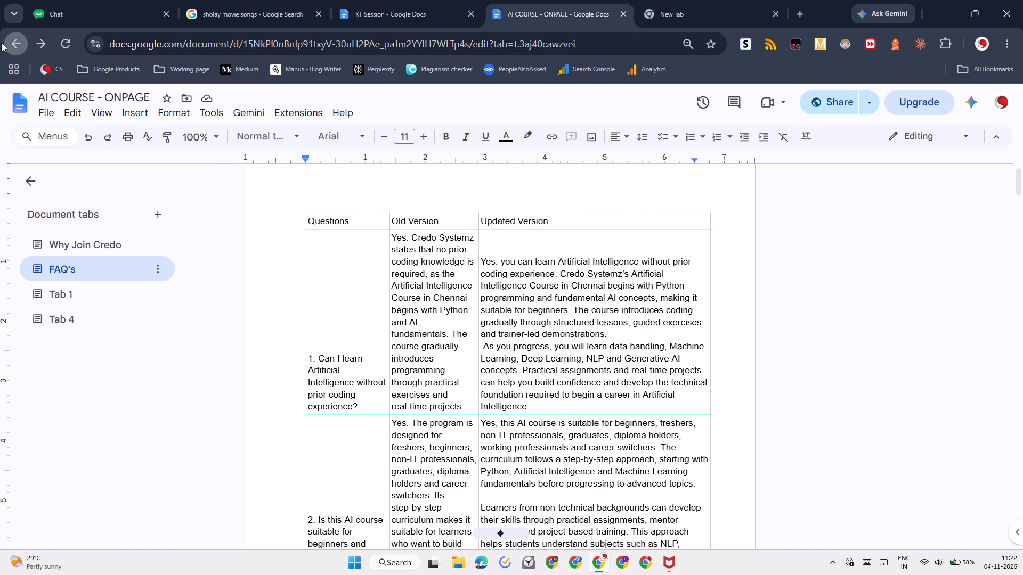
click(1, 43)
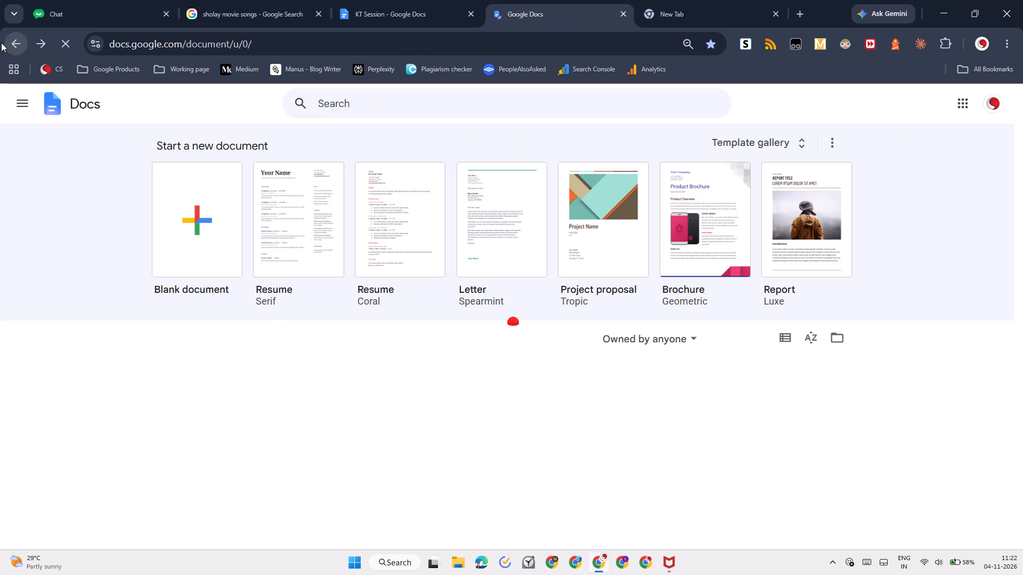
scroll(265, 314, down, 3)
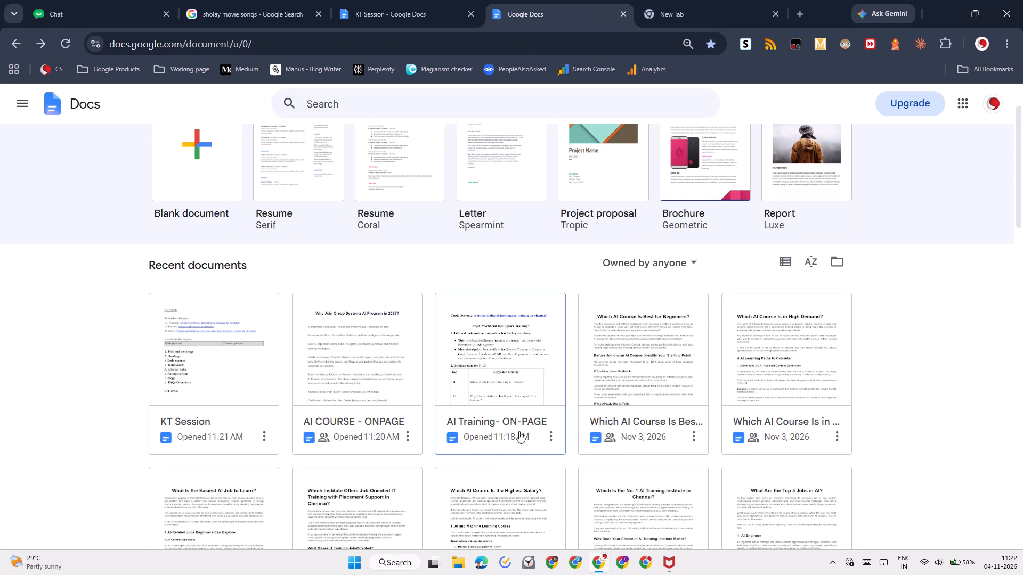
scroll(431, 441, down, 4)
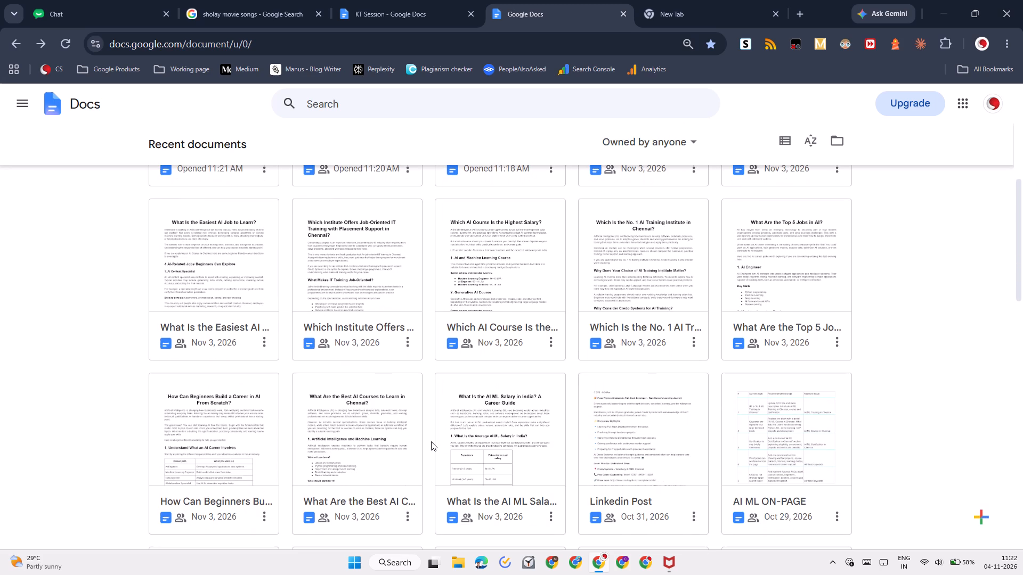
scroll(431, 441, down, 2)
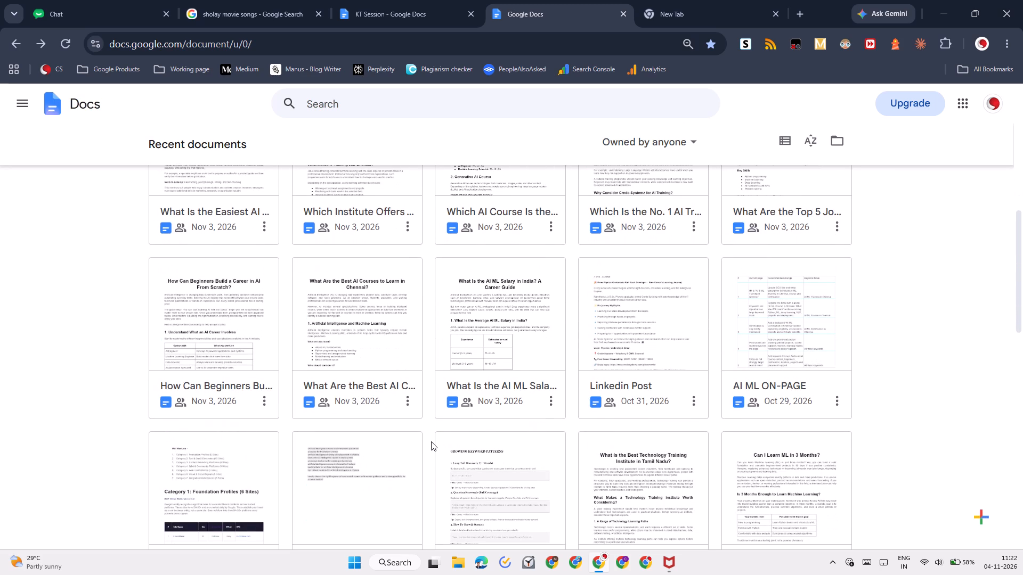
scroll(431, 441, down, 2)
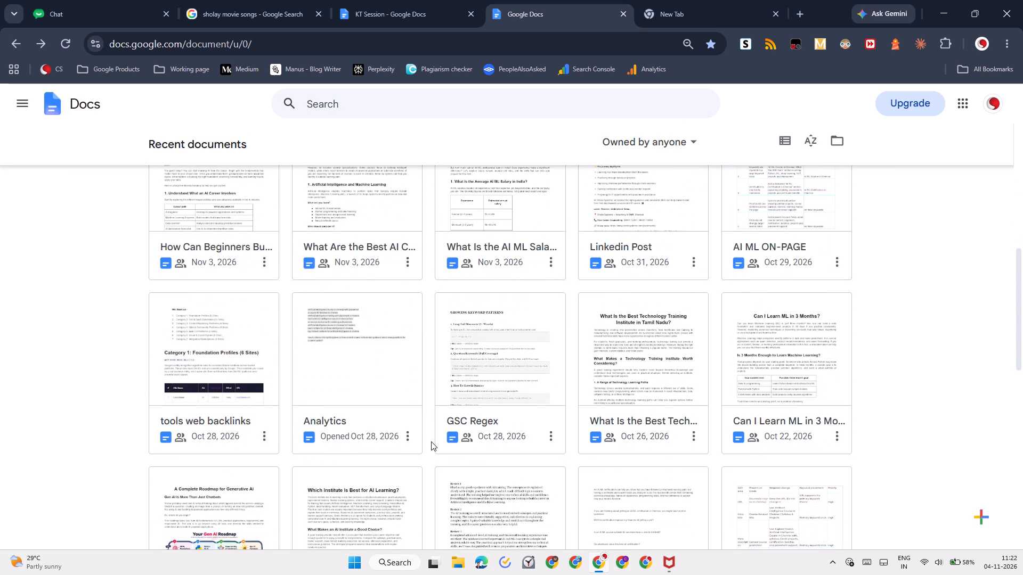
click(818, 219)
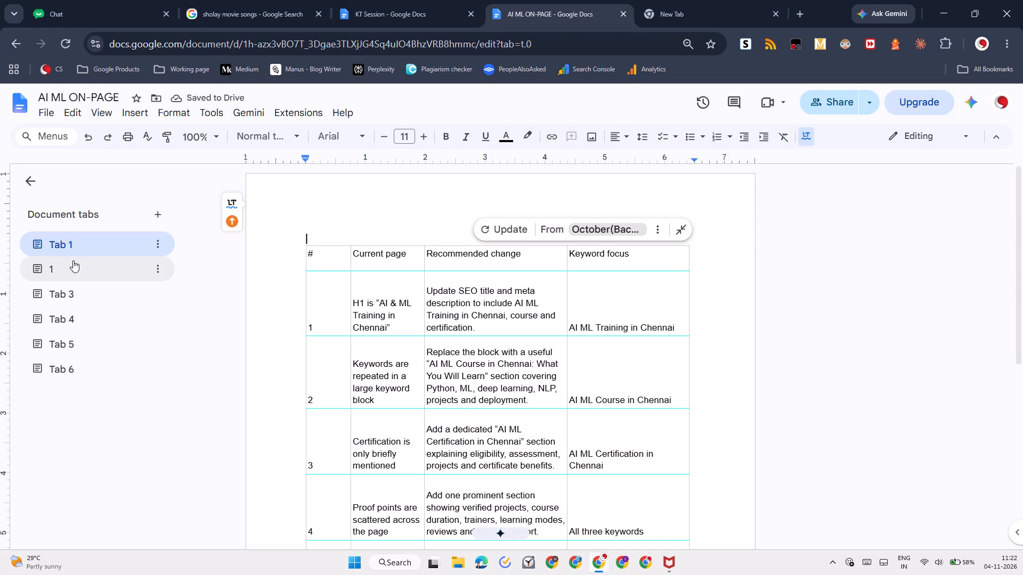
Examine the tabs named 1 and Tab 3 of AI ML ON-PAGE for page sections to list in KT Session.
click(72, 262)
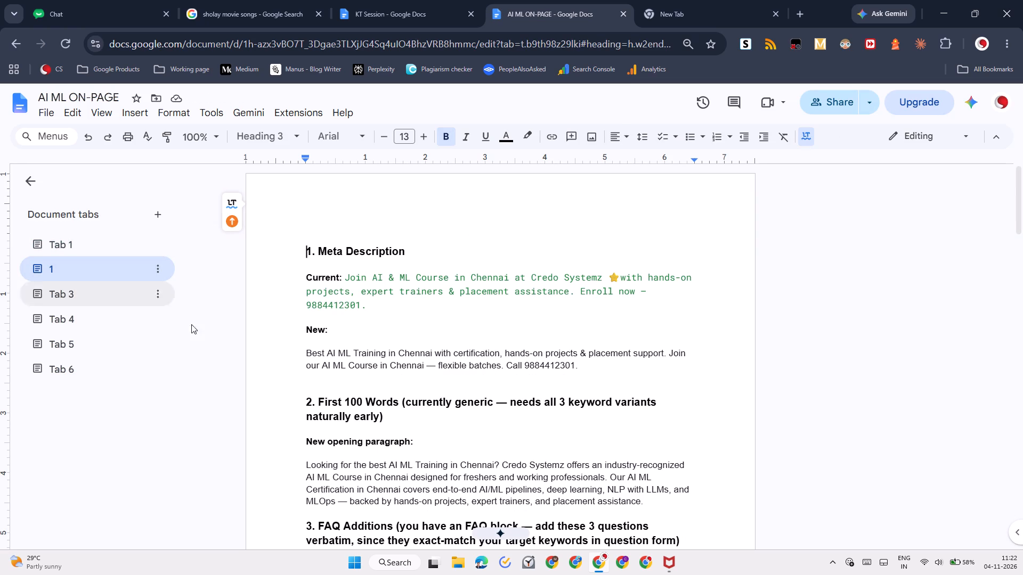
scroll(291, 464, down, 4)
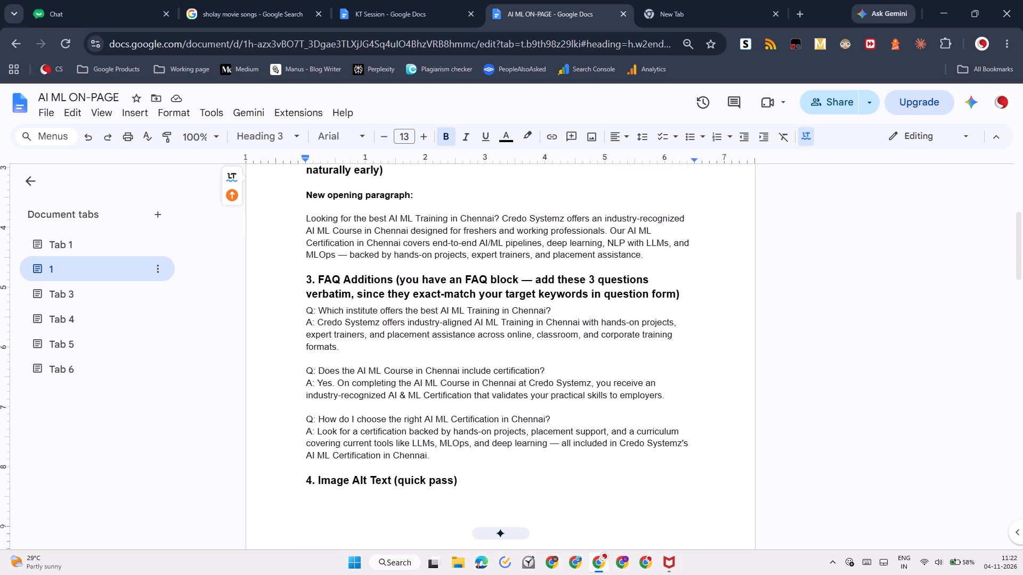
scroll(291, 464, down, 4)
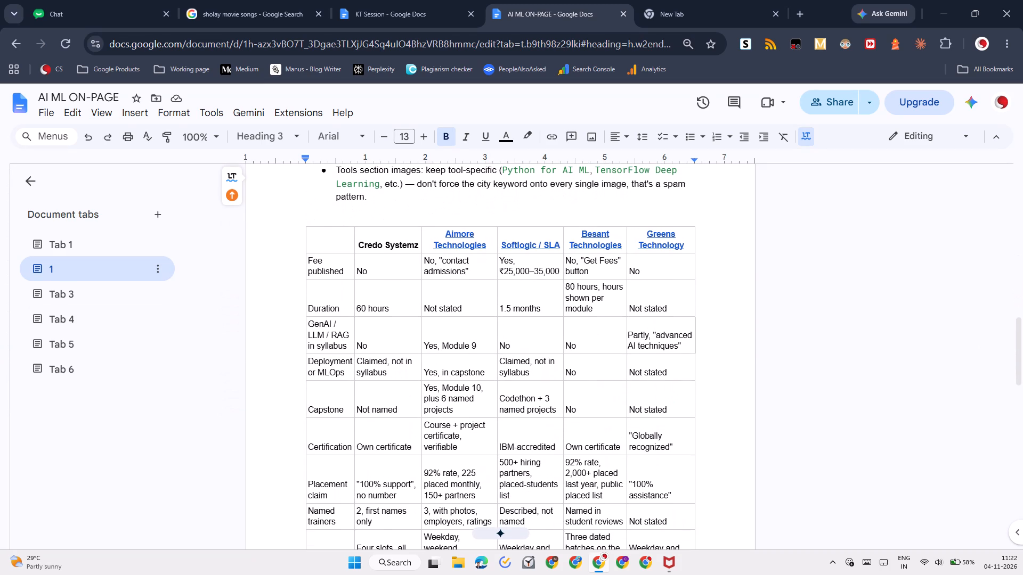
scroll(291, 464, down, 7)
scroll(291, 464, up, 2)
click(95, 301)
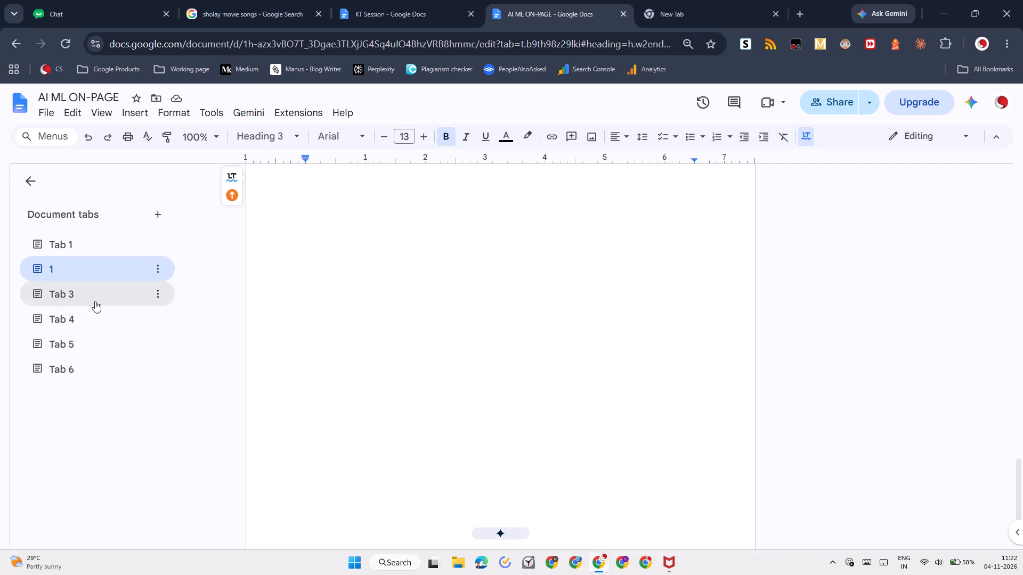
scroll(356, 395, down, 1)
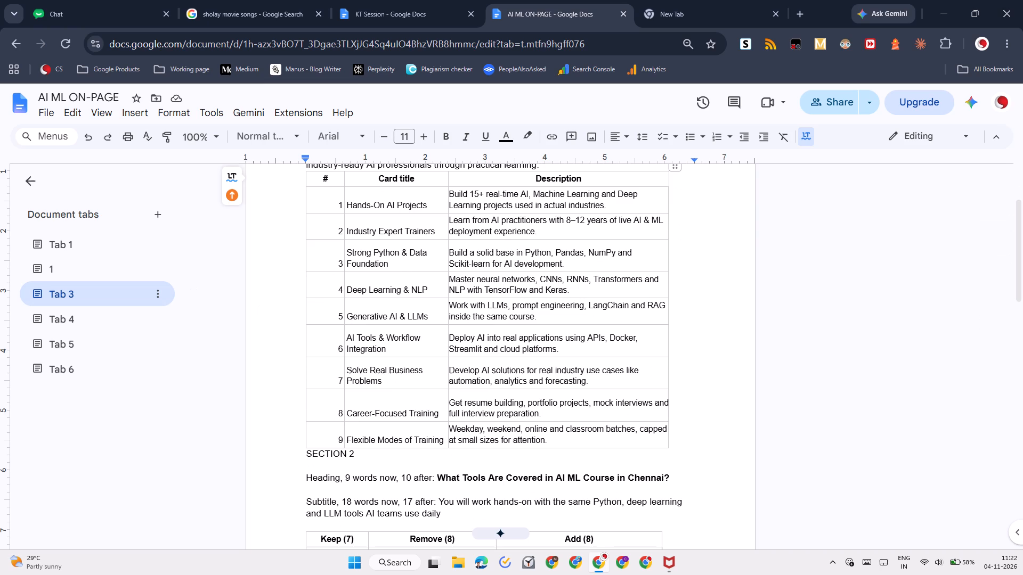
scroll(356, 395, up, 3)
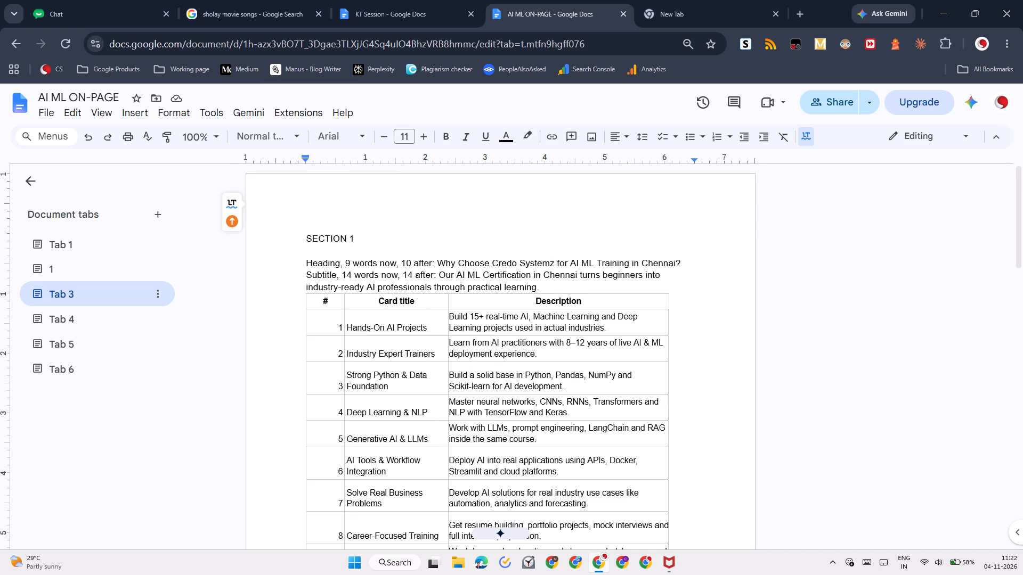
scroll(356, 395, down, 5)
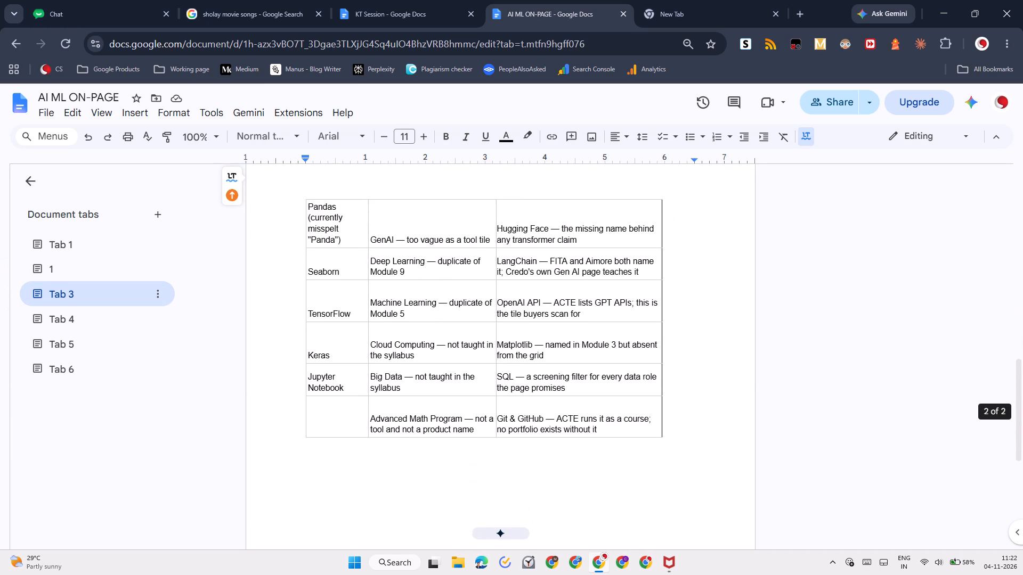
scroll(356, 395, down, 3)
Copy "Placement Activities" from the Section 3 heading in Tab 4 of AI ML ON-PAGE and return to KT Session.
click(100, 330)
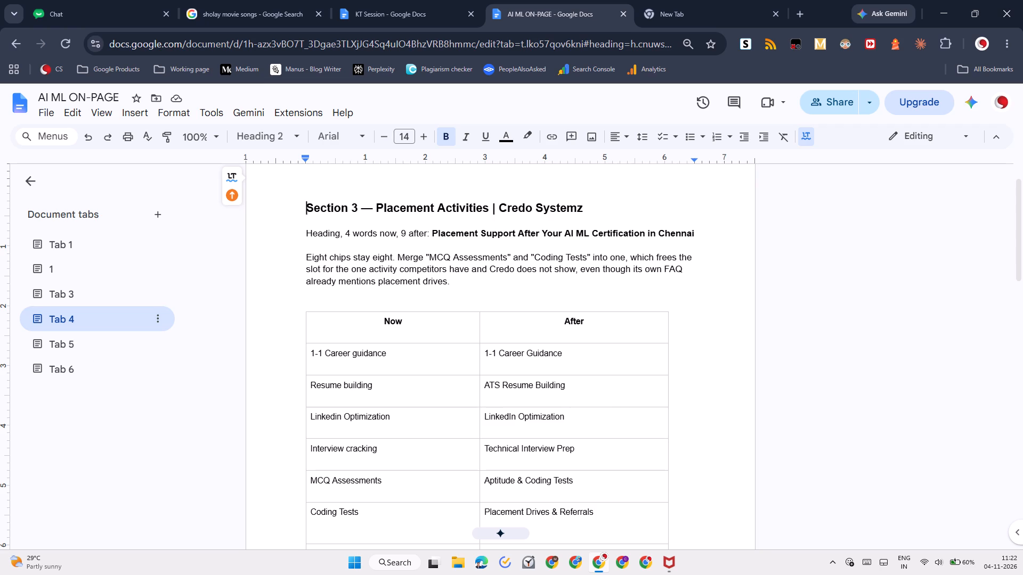
drag(376, 211, 485, 219)
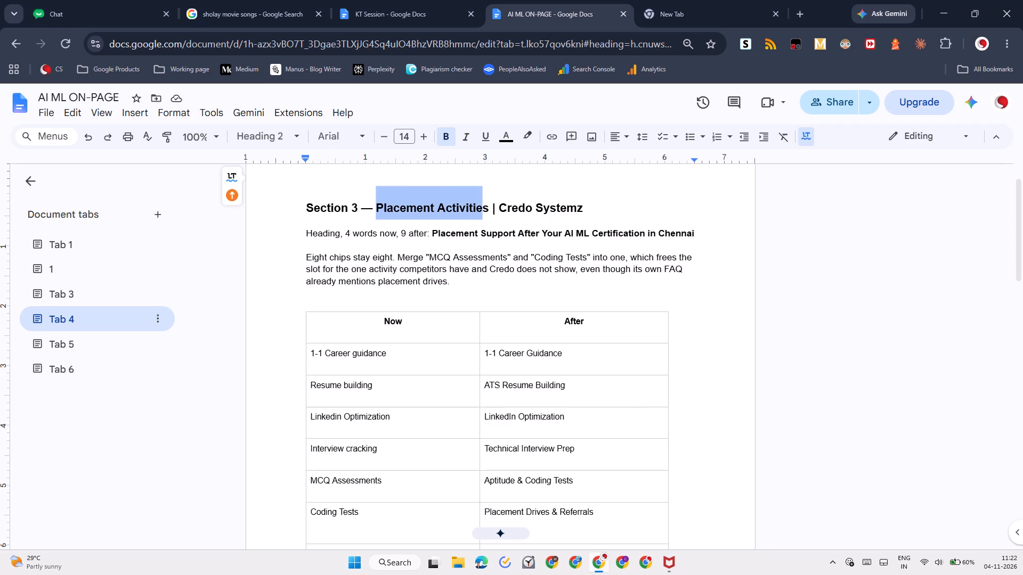
drag(485, 219, 492, 212)
key(ctrl+c)
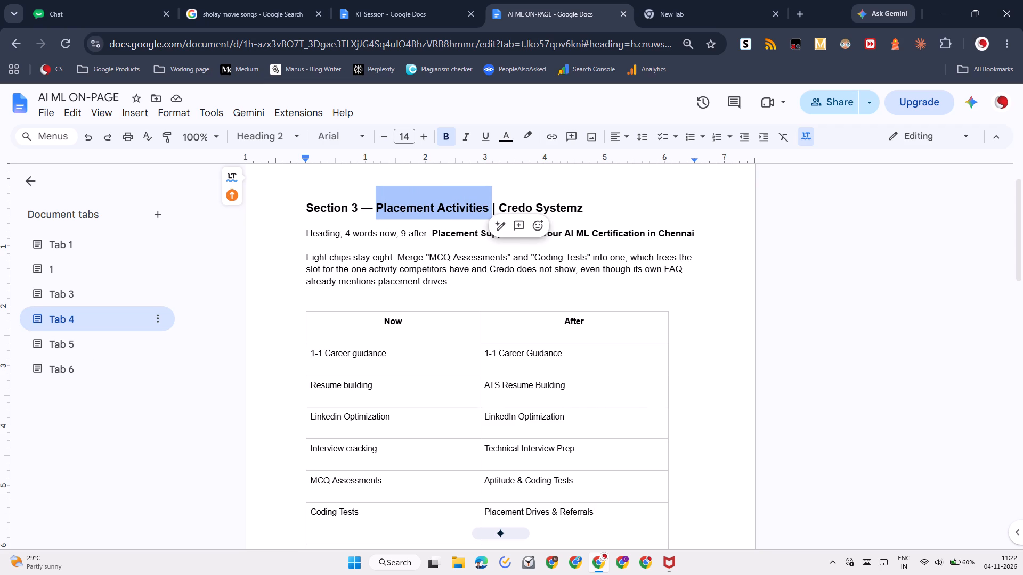
click(444, 0)
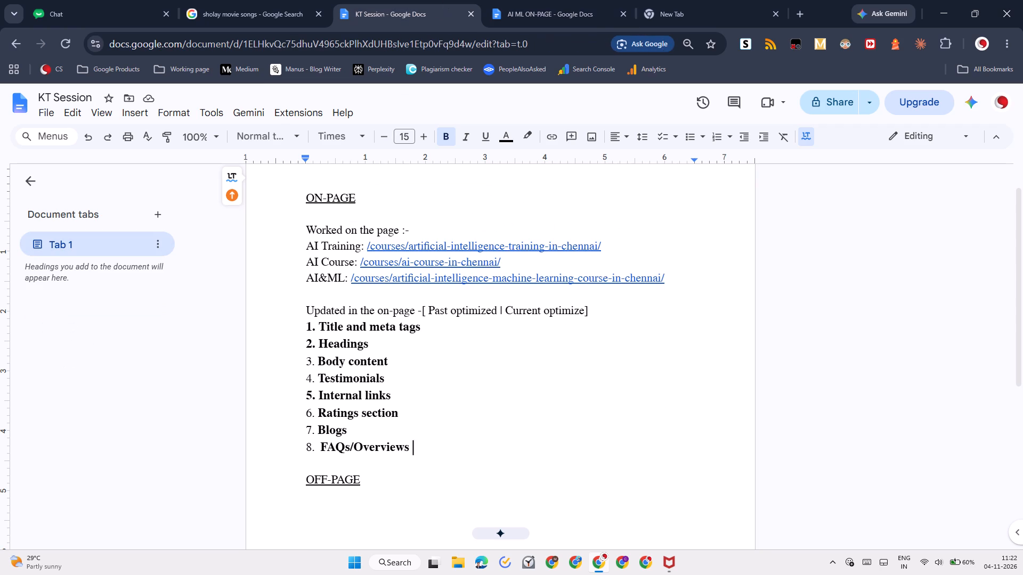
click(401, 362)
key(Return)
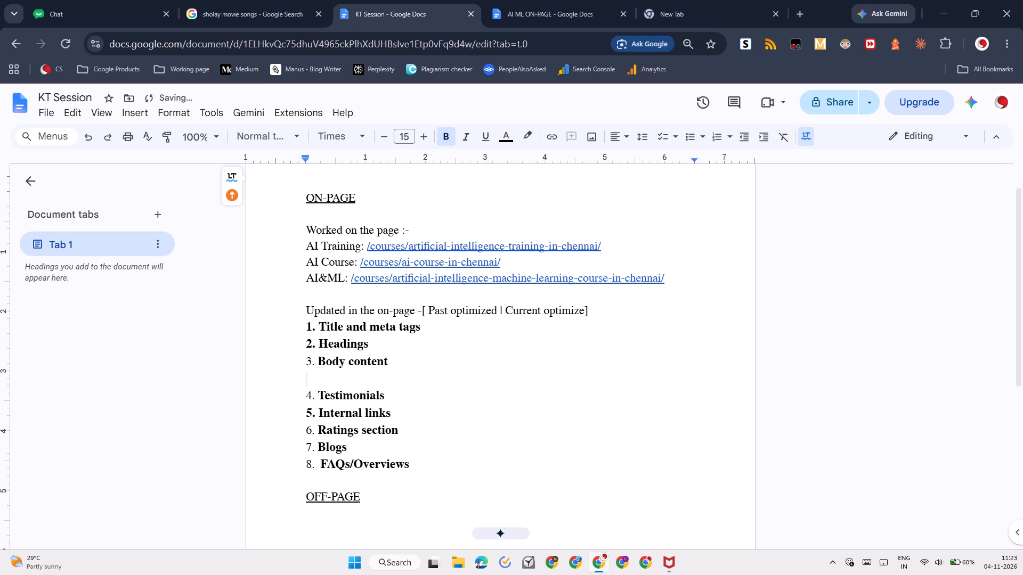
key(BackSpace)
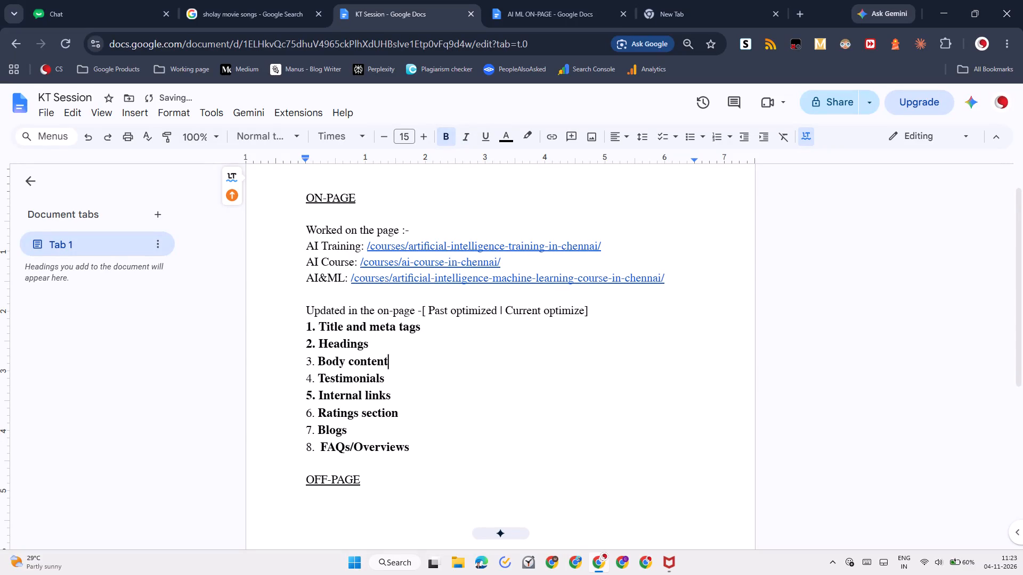
Add "9. Placement Activities" below FAQs/Overviews in the updated items list, with a new line after it.
click(421, 457)
key(Return)
text(9.)
key(space)
key(ctrl+v)
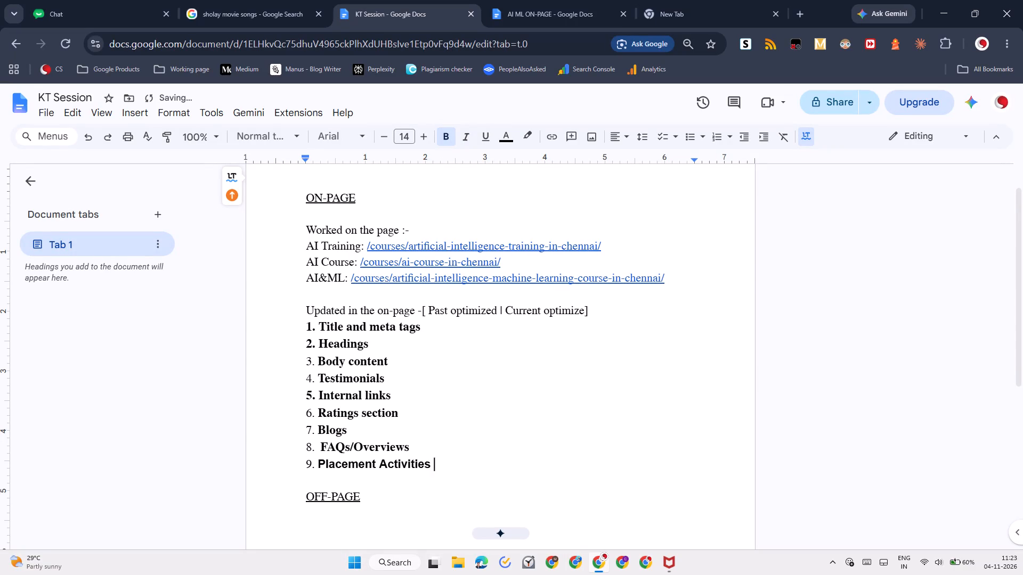
key(Return)
Find Section 8 in Tab 4 of AI ML ON-PAGE and copy "Our Institute vs Other Institutes" from its heading.
click(519, 0)
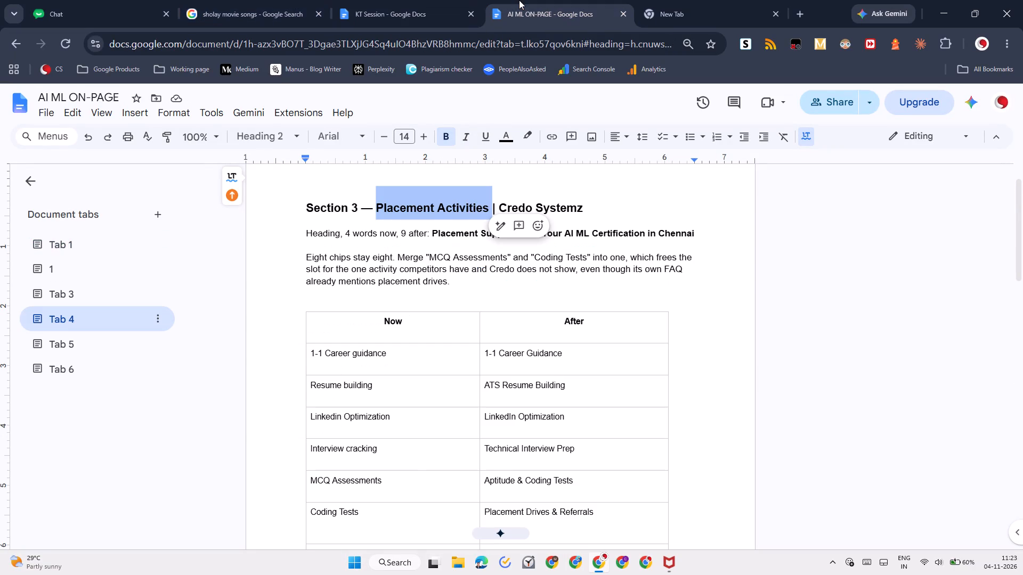
click(421, 242)
scroll(421, 242, down, 3)
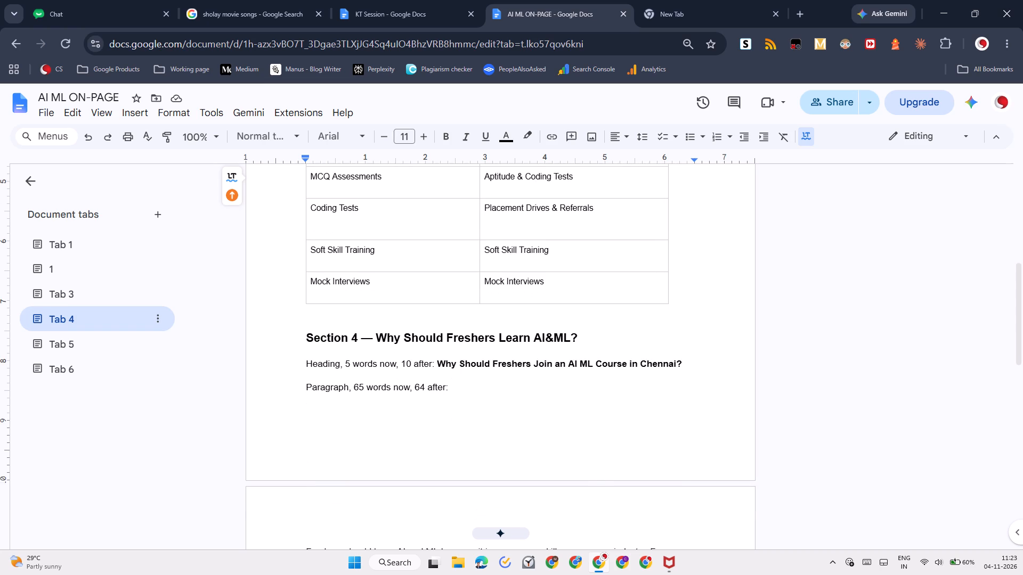
scroll(405, 335, down, 1)
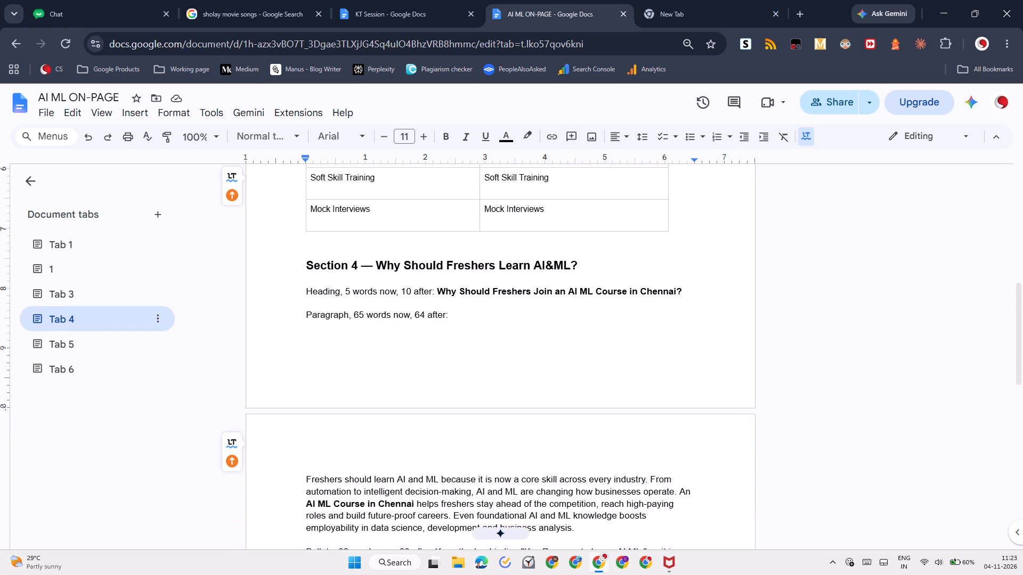
scroll(405, 335, down, 4)
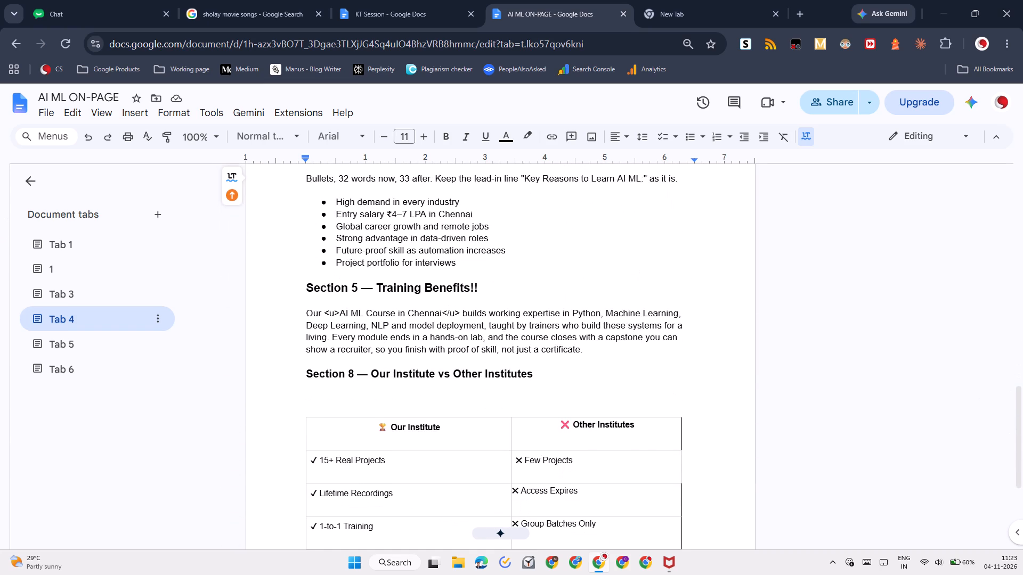
scroll(405, 335, down, 2)
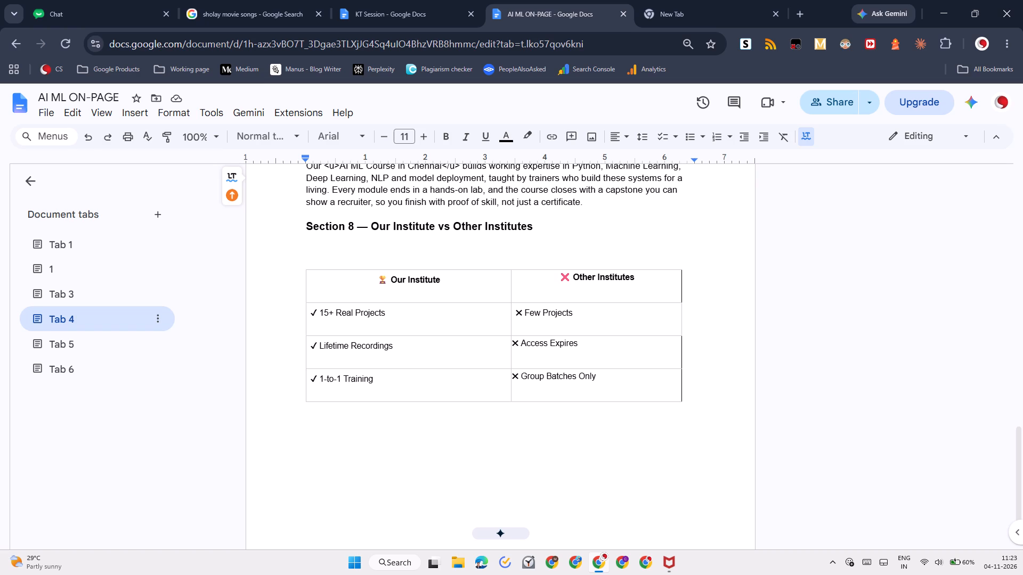
click(376, 225)
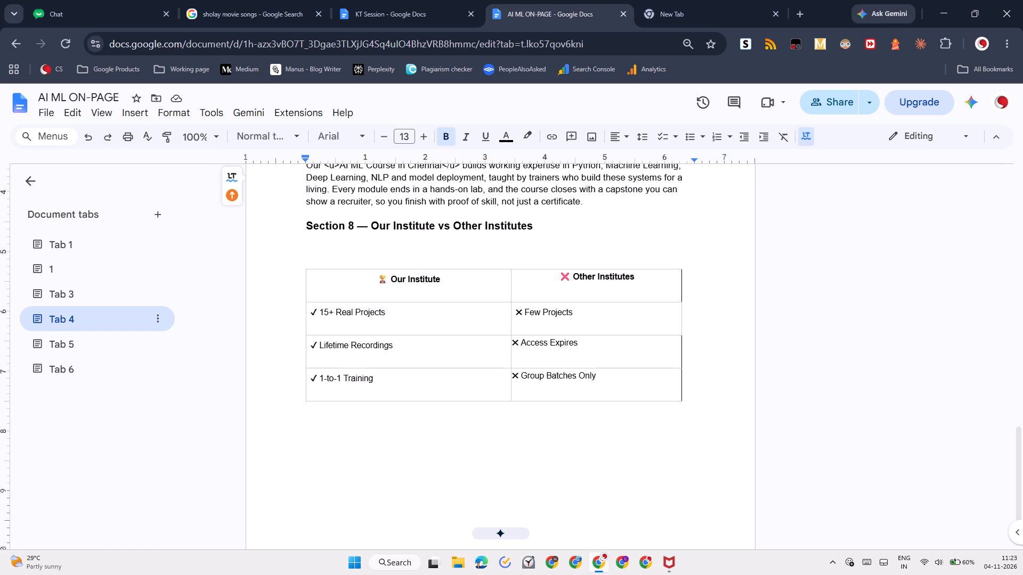
drag(369, 221, 565, 217)
click(549, 235)
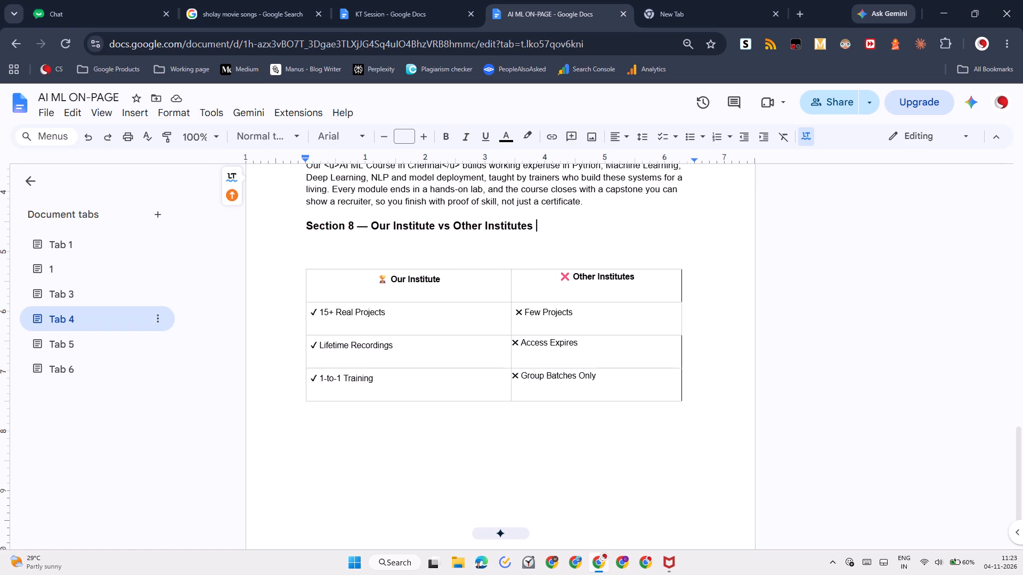
drag(549, 235, 379, 225)
key(ctrl+c)
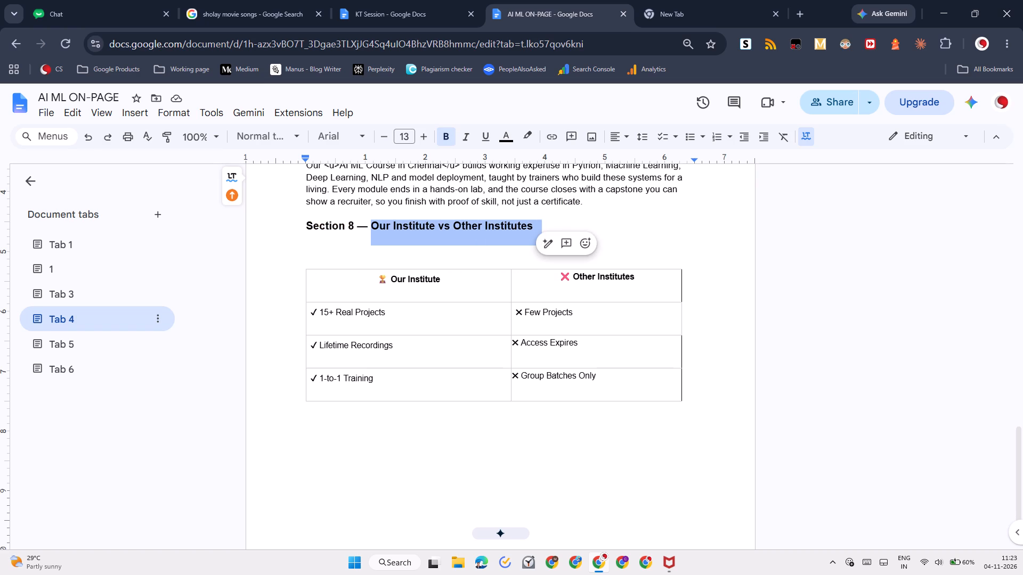
Add "10. Our Institute vs Other Institutes" below Placement Activities in the KT Session list.
click(414, 0)
text(10.)
key(space)
key(ctrl+v)
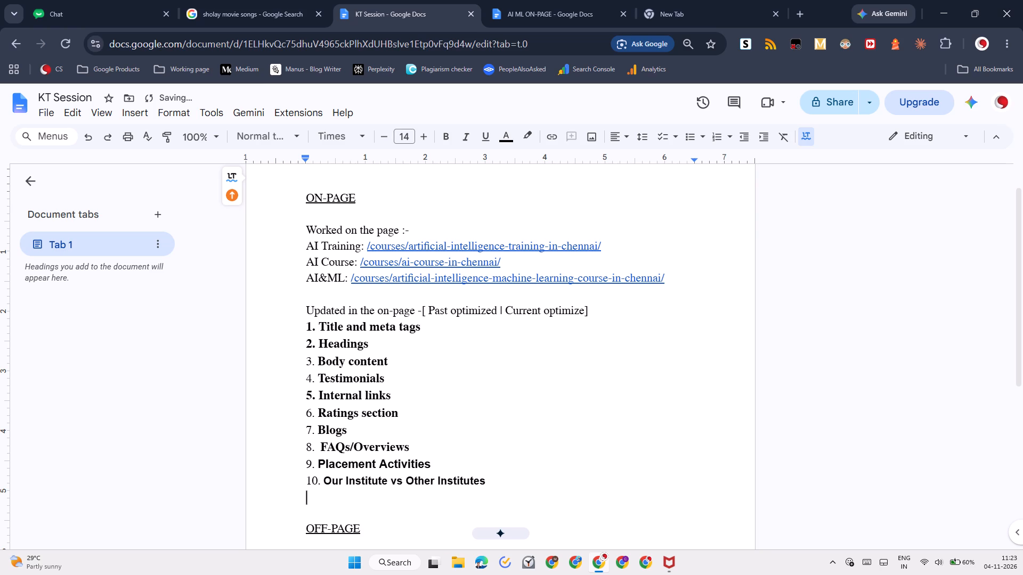
Review the rest of Tab 4, the FAQ section in Tab 5 and the Overview - FAQ section in Tab 6 of AI ML ON-PAGE.
click(560, 0)
scroll(423, 303, down, 7)
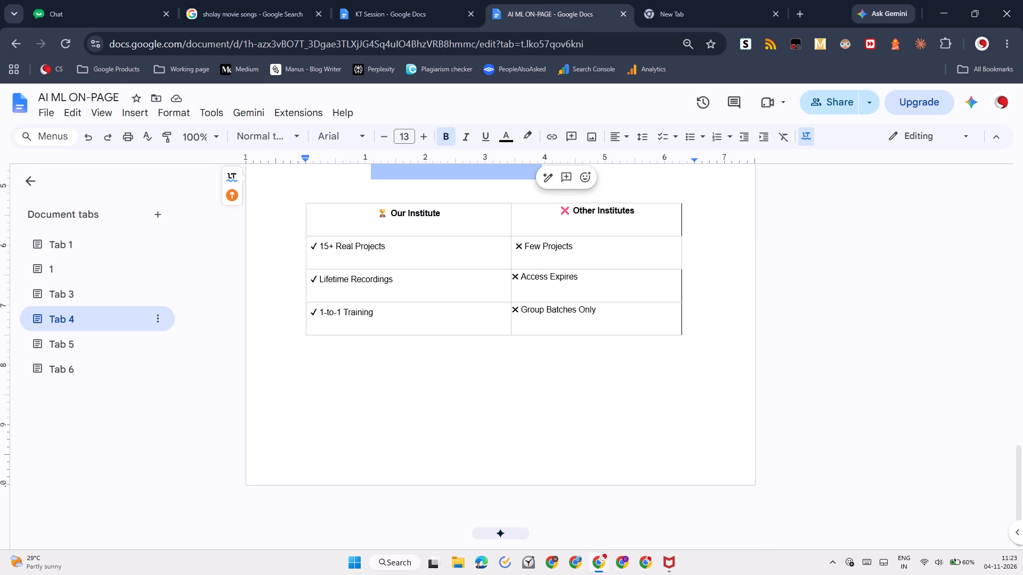
click(117, 351)
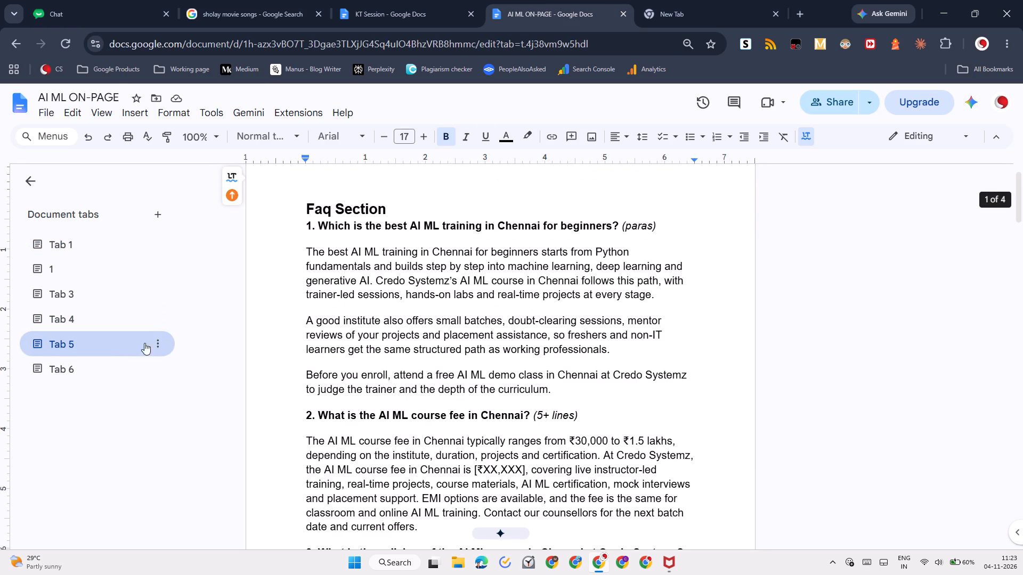
scroll(323, 424, down, 6)
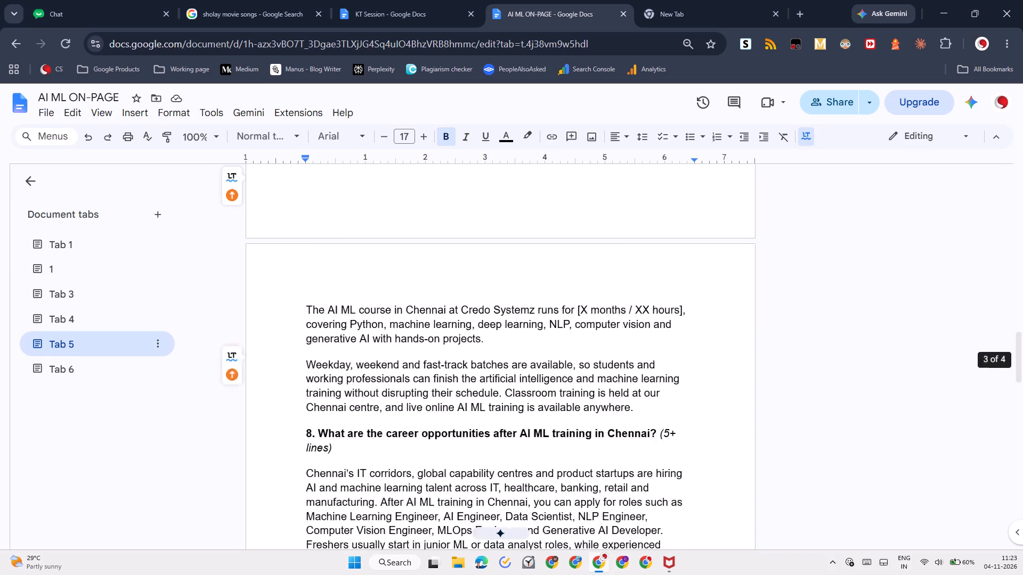
click(86, 351)
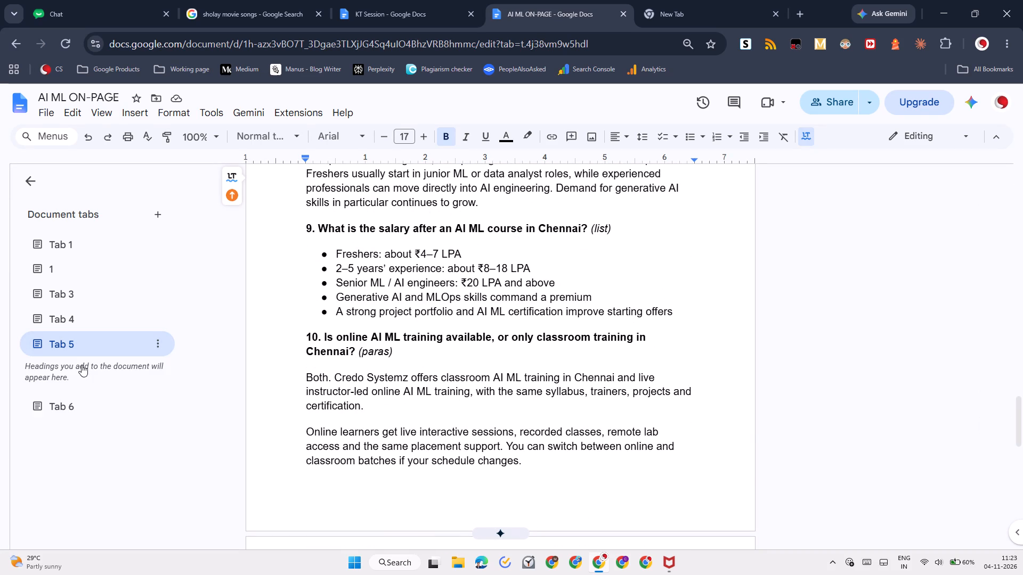
click(74, 399)
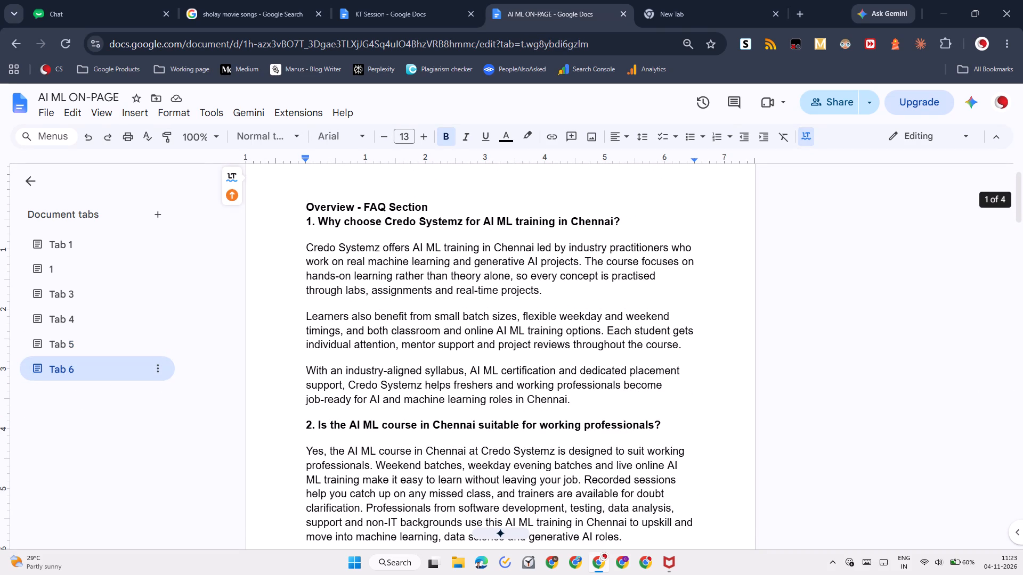
click(346, 390)
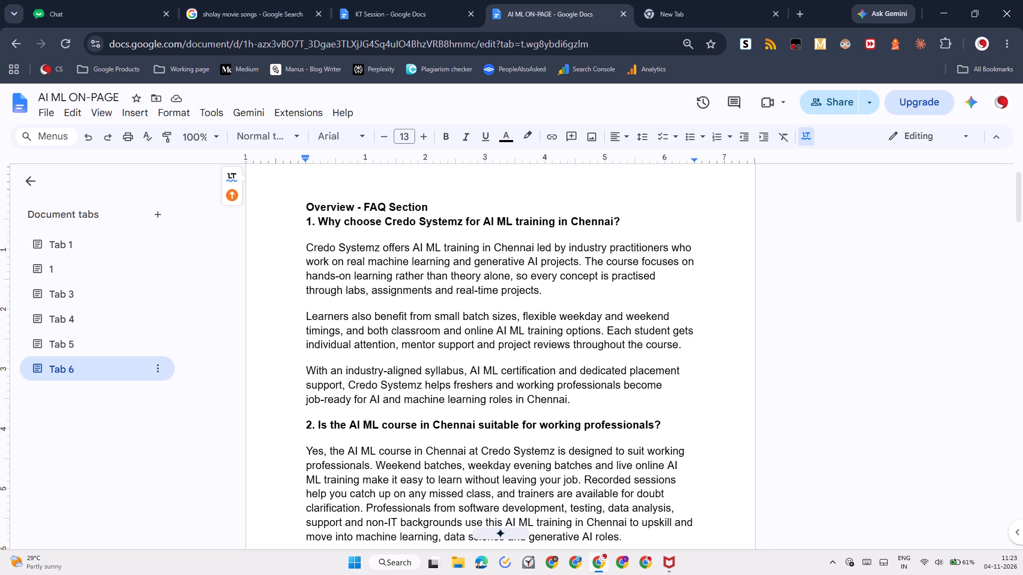
click(338, 425)
drag(329, 451, 334, 453)
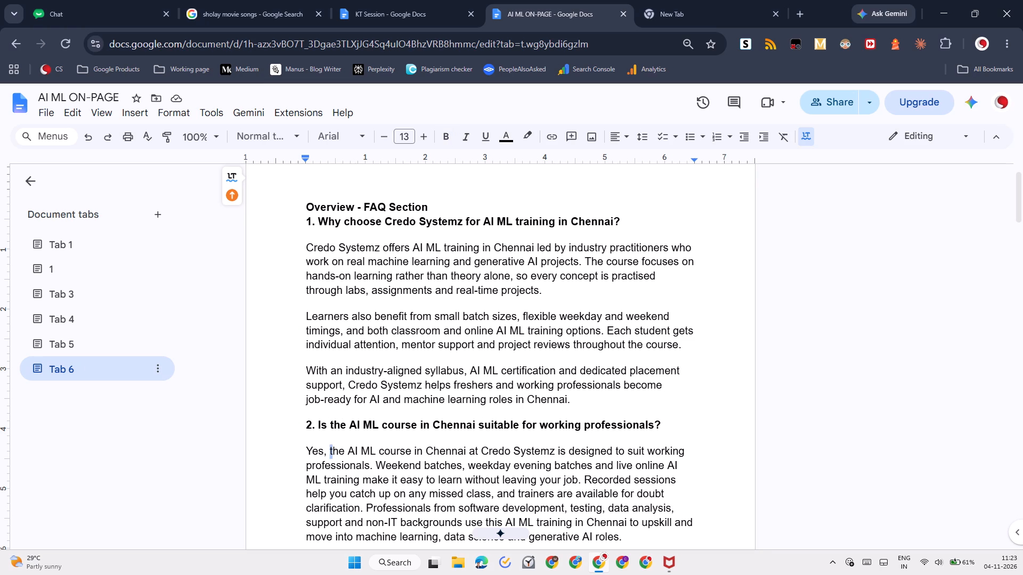
triple_click(334, 453)
click(334, 453)
triple_click(334, 453)
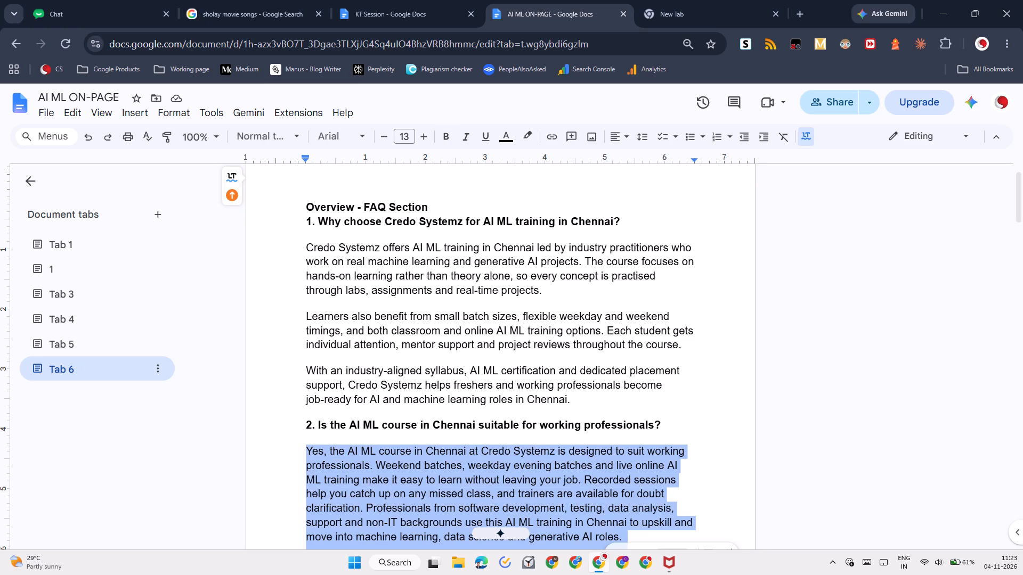
scroll(334, 453, down, 1)
scroll(334, 453, up, 2)
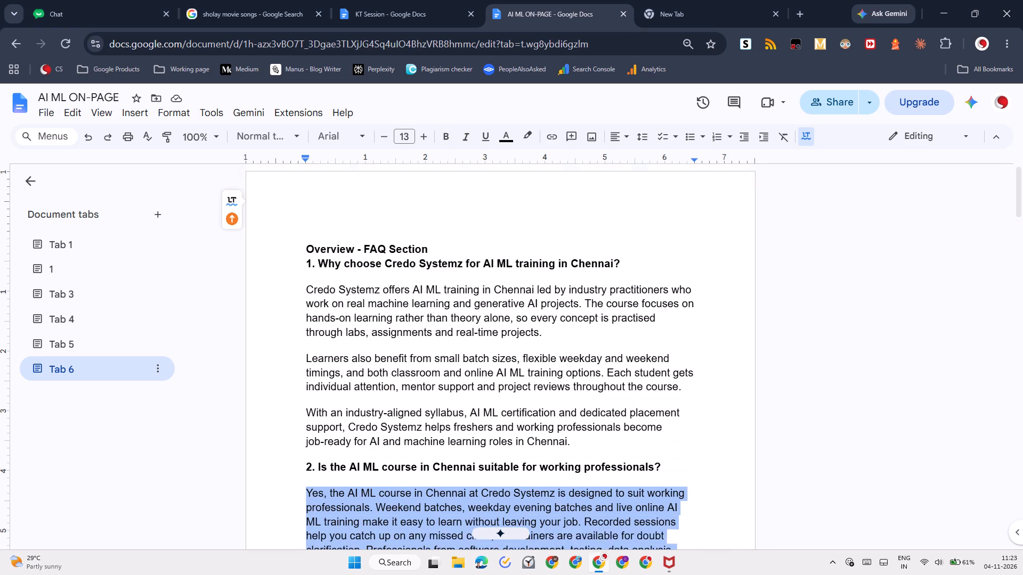
click(335, 376)
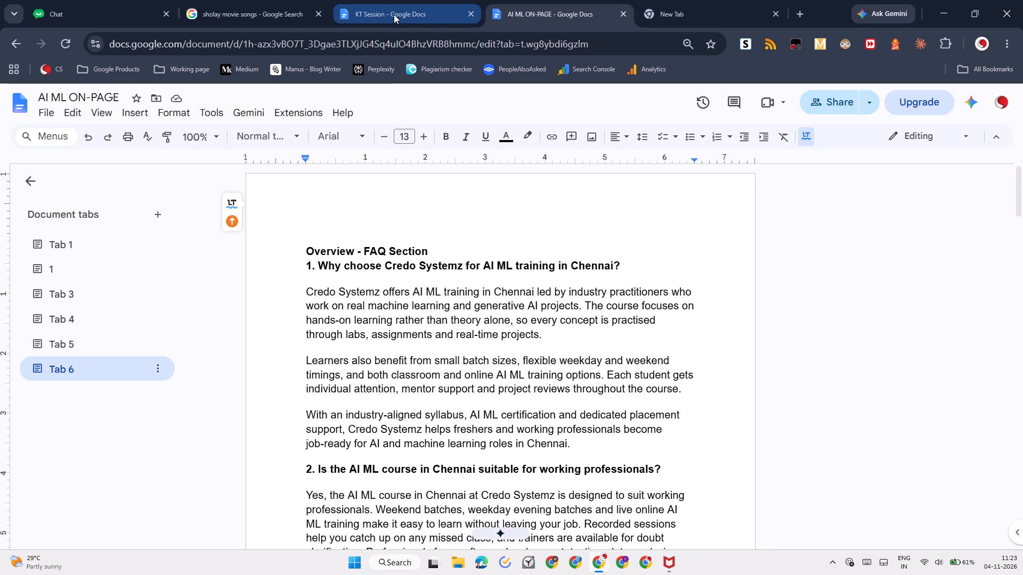
In KT Session, format items 9 and 10, Placement Activities and Our Institute vs Other Institutes, in Times at size 15.
click(397, 0)
click(411, 383)
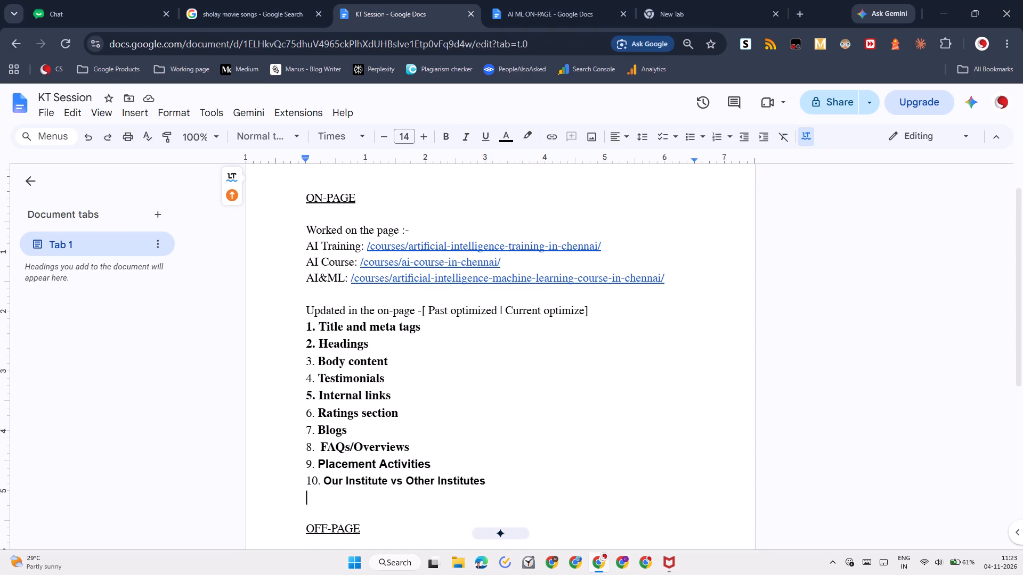
drag(505, 478, 343, 468)
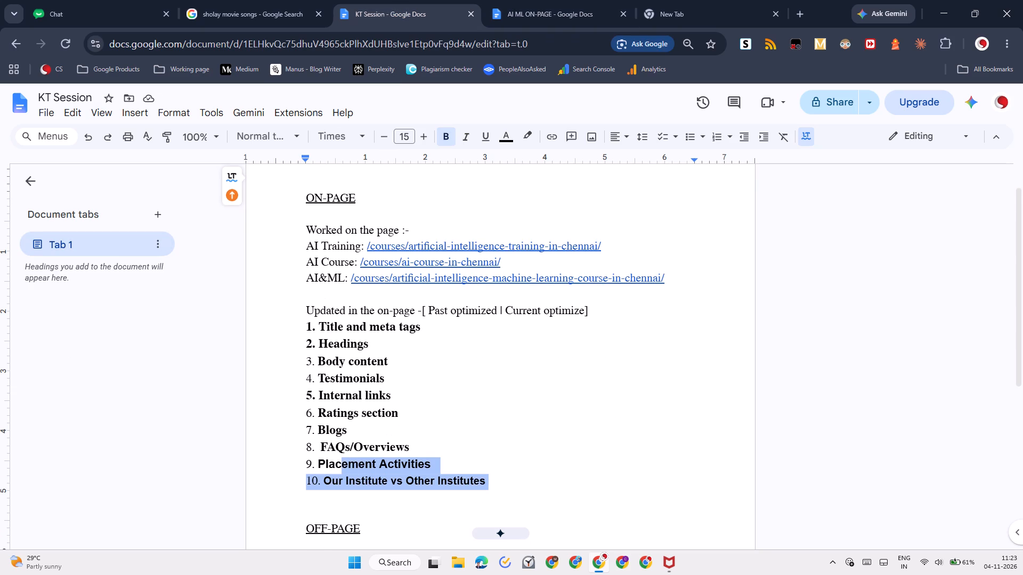
drag(343, 468, 303, 466)
click(400, 135)
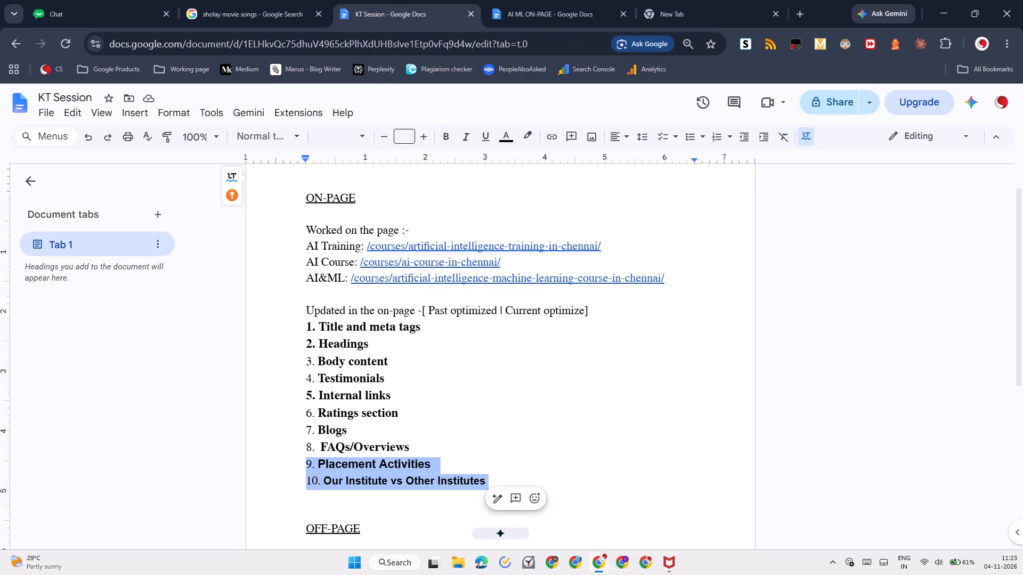
text(15)
key(Return)
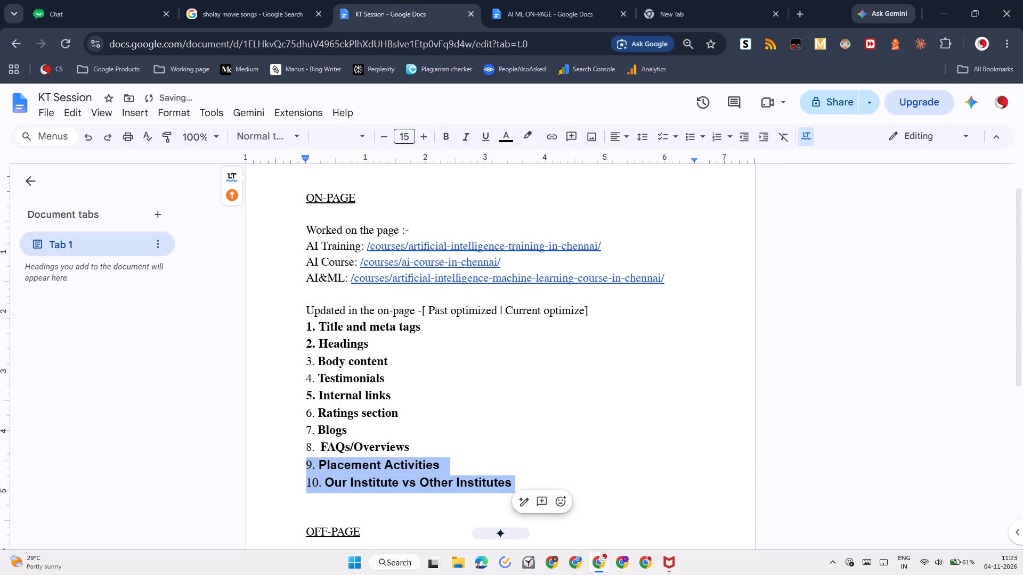
click(352, 136)
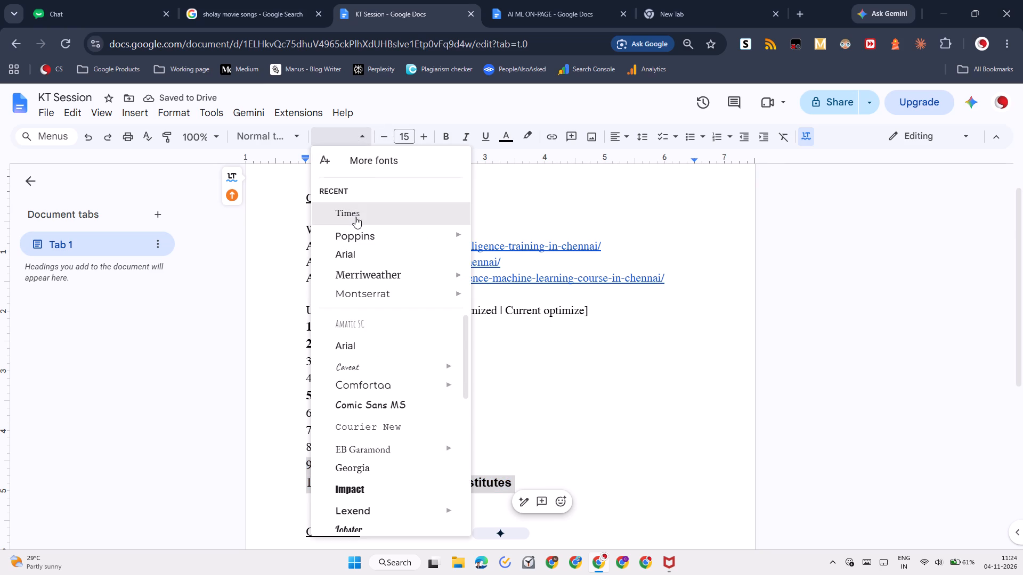
click(355, 217)
click(384, 431)
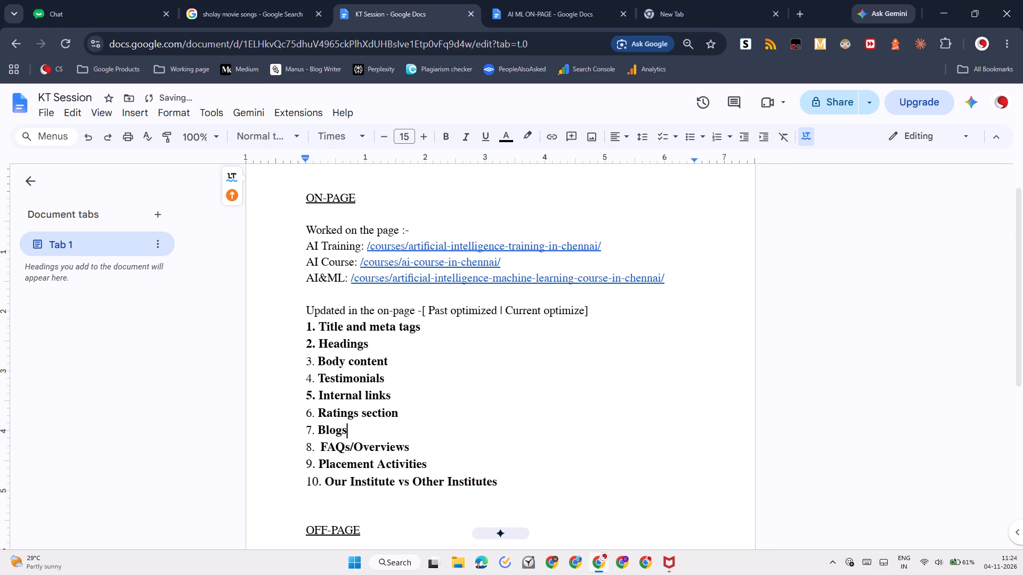
Place the text cursor on the blank line just above the OFF-PAGE heading.
scroll(384, 431, down, 1)
click(357, 440)
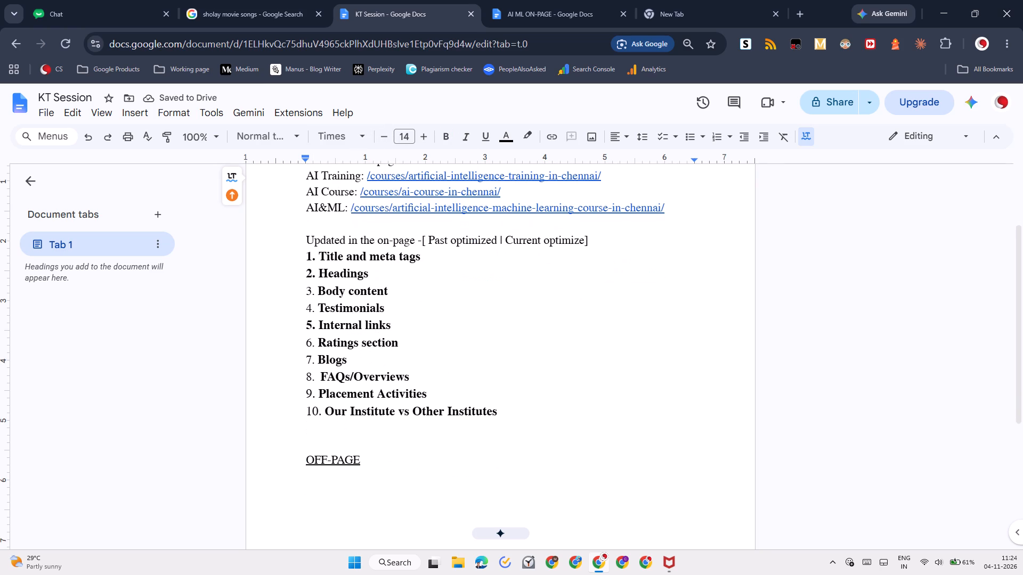
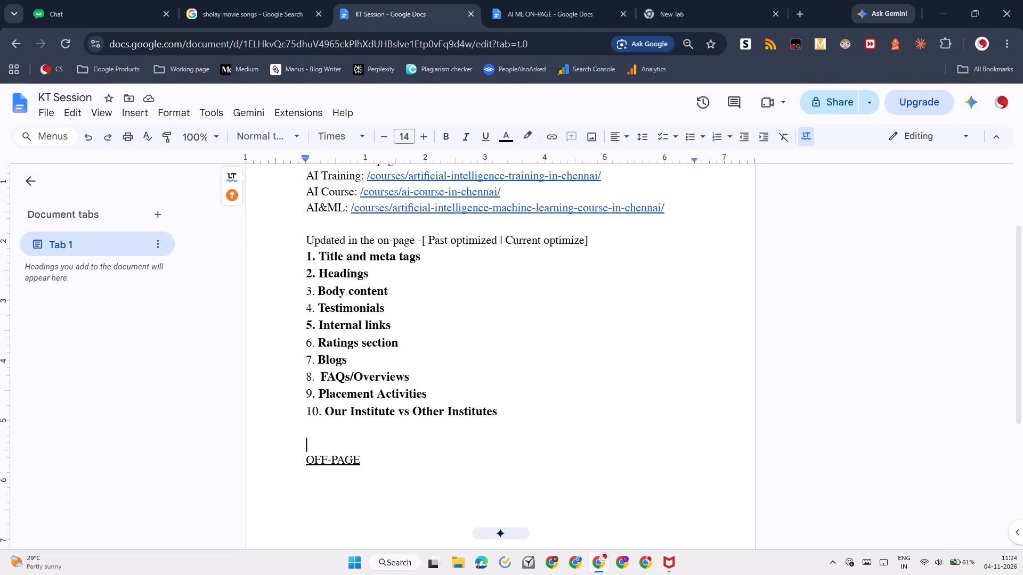
In KT Session, add a line reading "Competitors Analysis," directly below the "Updated in the on-page" line.
click(597, 244)
key(Return)
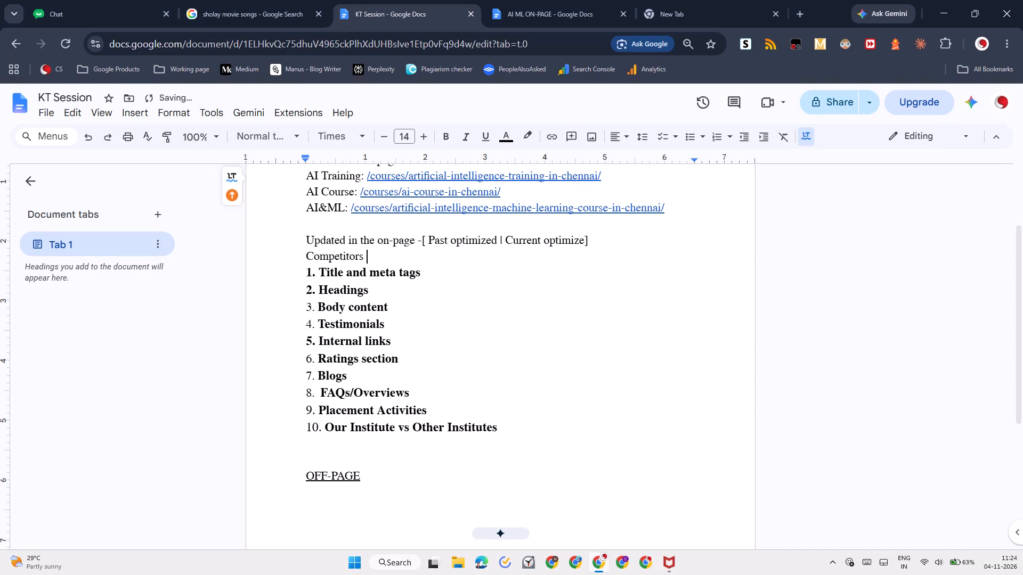
text(nalysis,)
key(space)
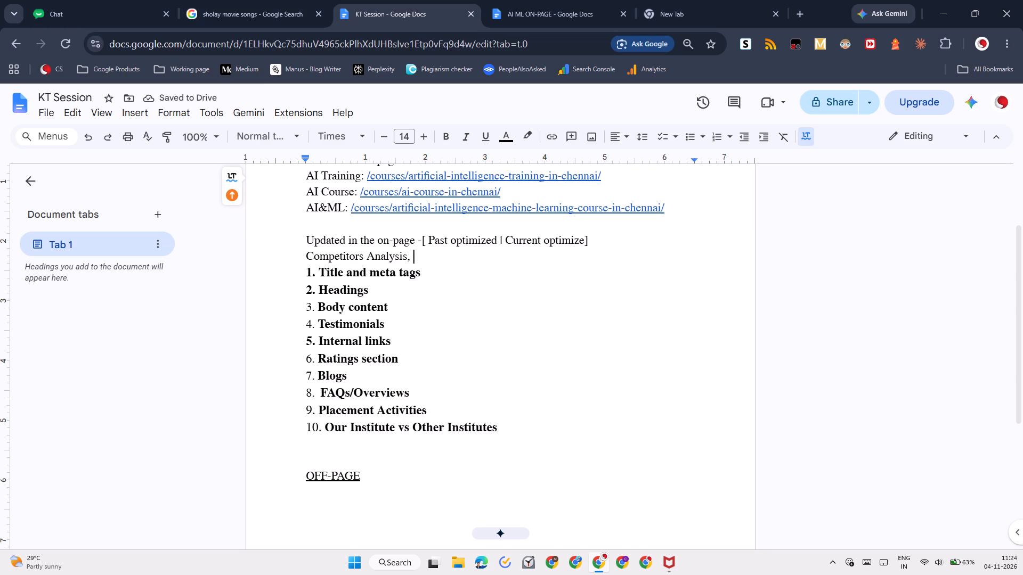
In the blank browser tab, search Google for "on what basis on-page changes are been updated in the website for seo".
click(725, 9)
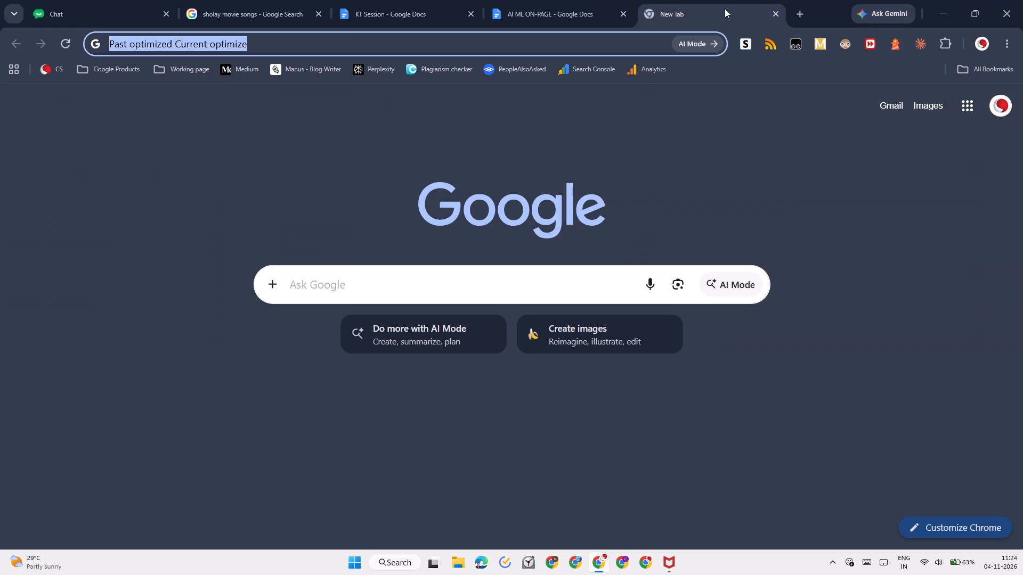
key(BackSpace)
text(on what basis on-page)
key(space)
text(changes are been updated in the)
key(space)
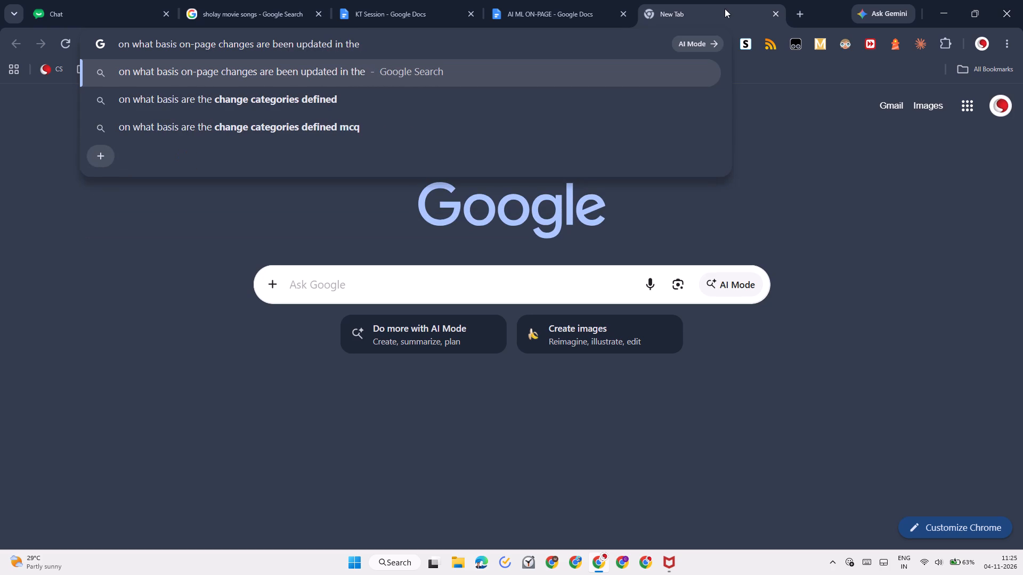
text(website for seo)
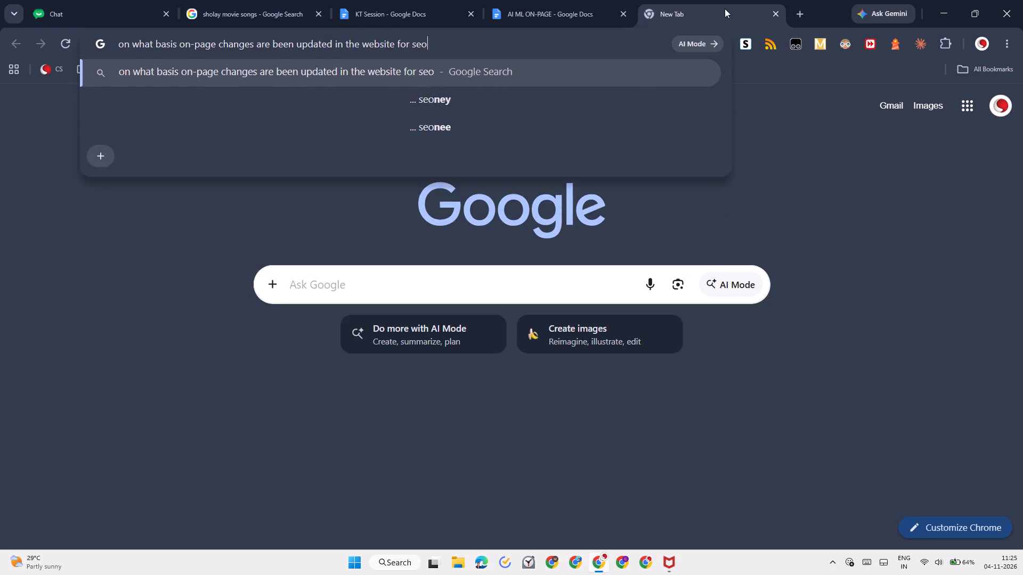
key(Return)
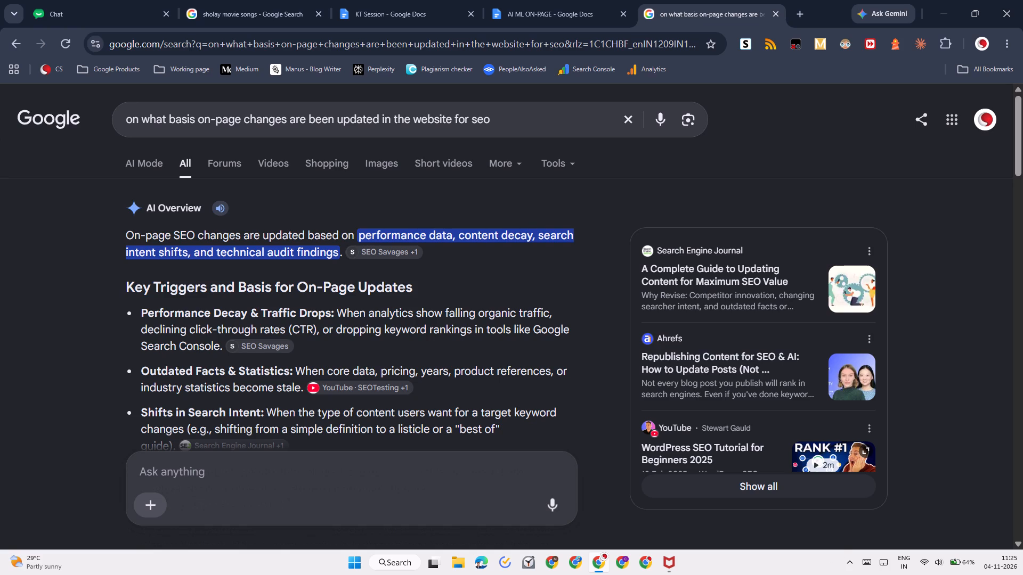
Read the AI Overview on the triggers for on-page updates and which on-page elements are updated.
scroll(281, 291, down, 5)
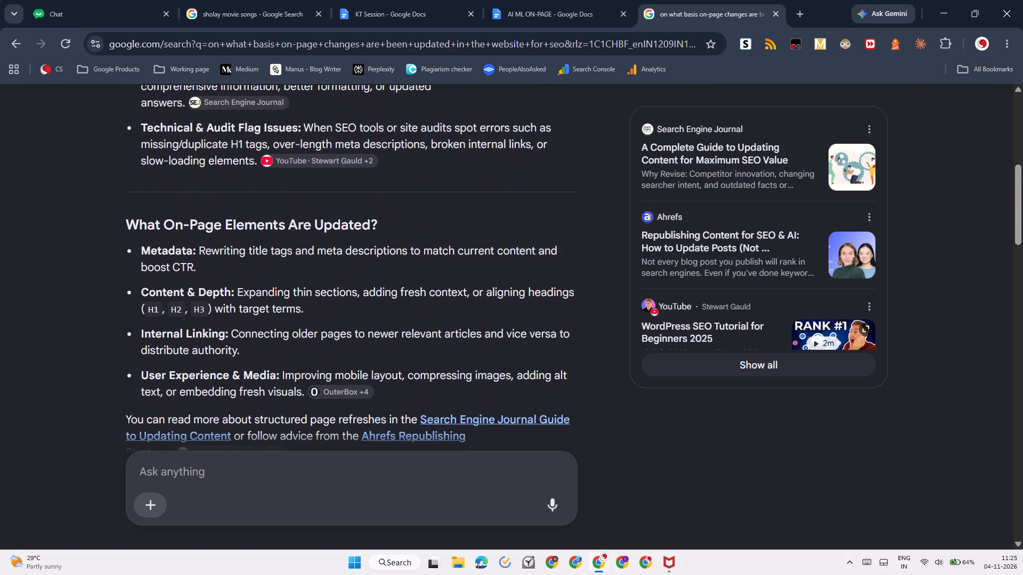
scroll(281, 291, down, 2)
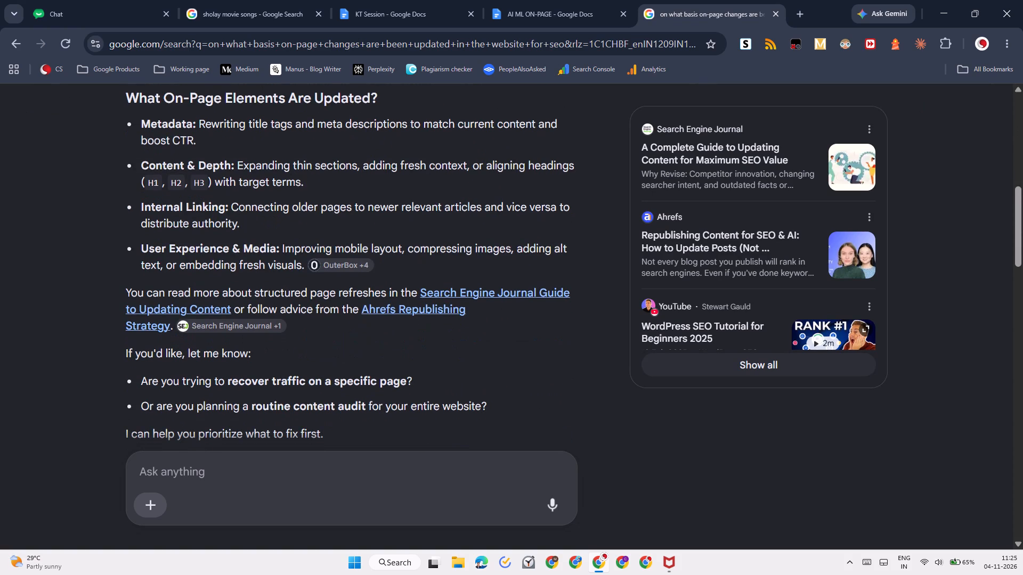
scroll(281, 291, down, 1)
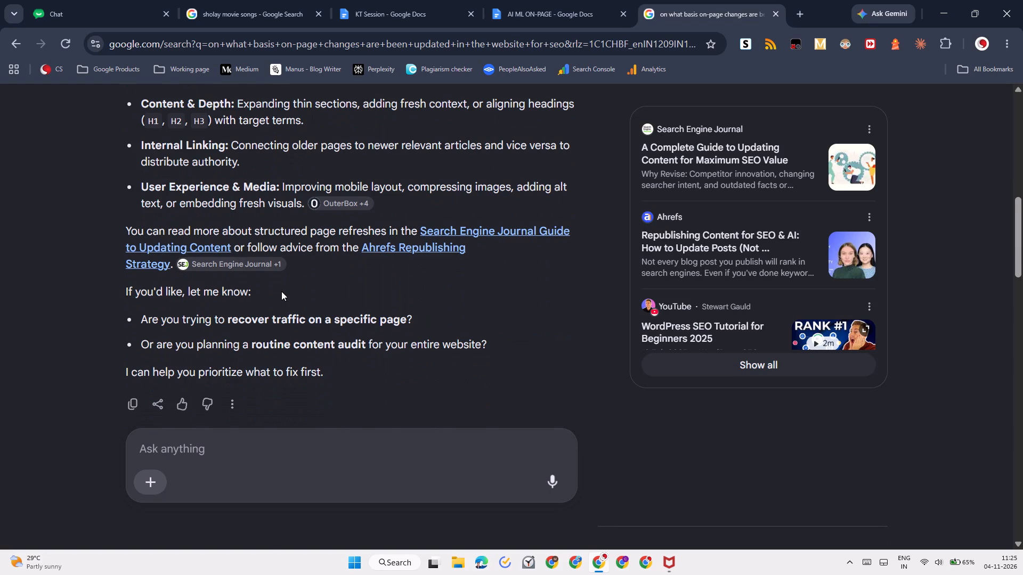
scroll(281, 291, down, 3)
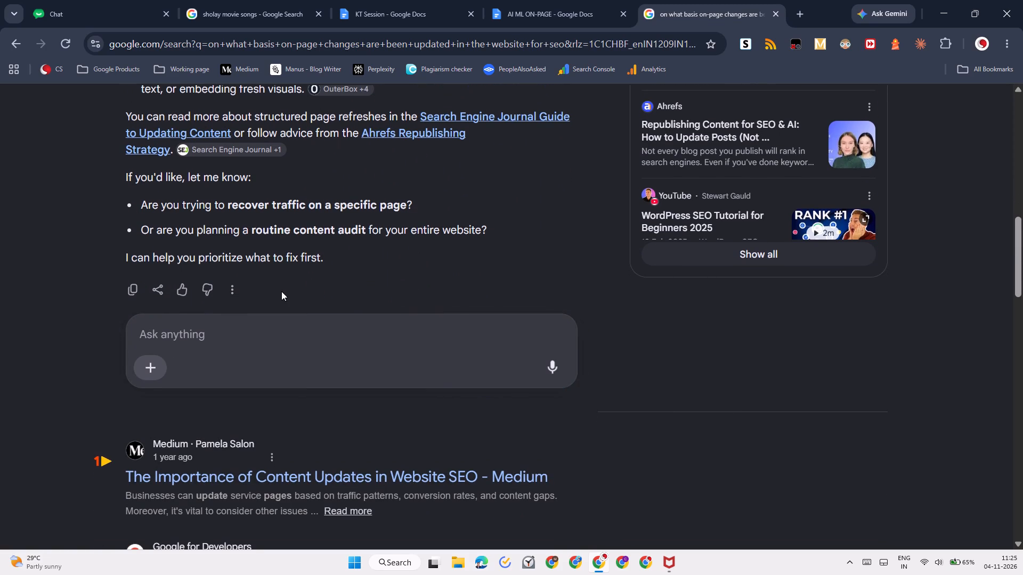
scroll(281, 291, up, 6)
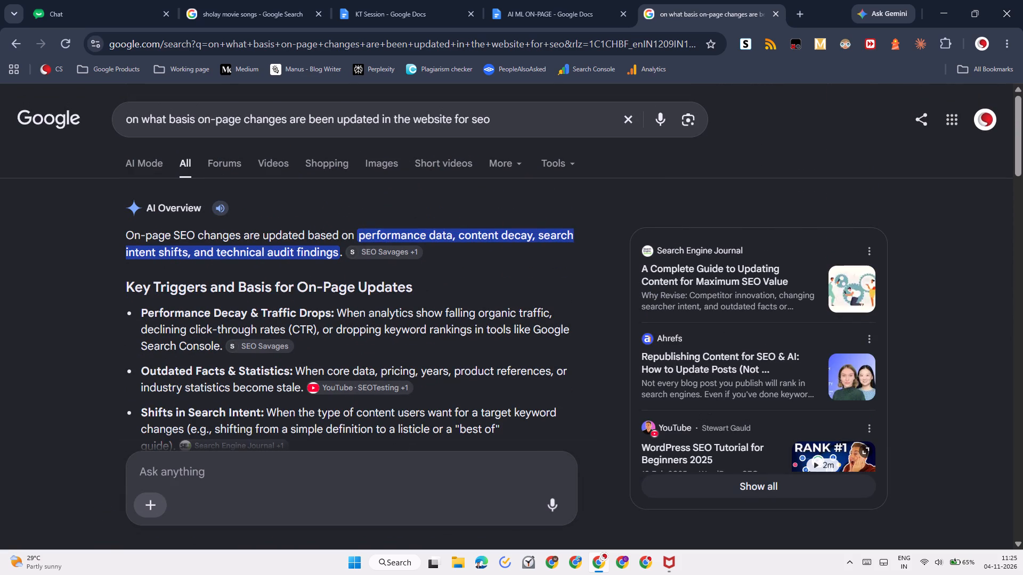
Copy the term "content decay" from the AI Overview's opening sentence and search Google for it in a new tab.
drag(457, 241, 518, 245)
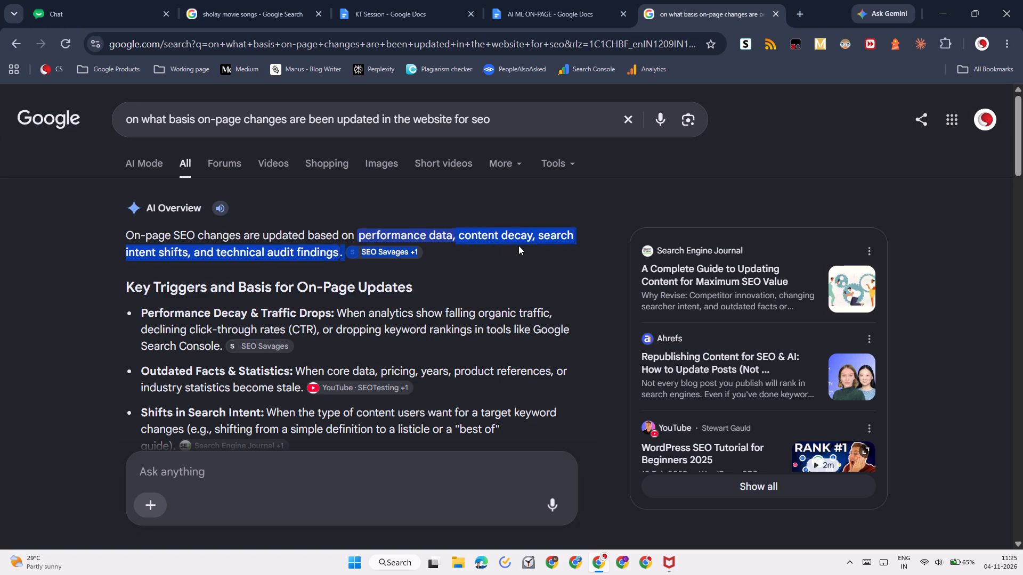
drag(518, 245, 535, 234)
key(ctrl+c)
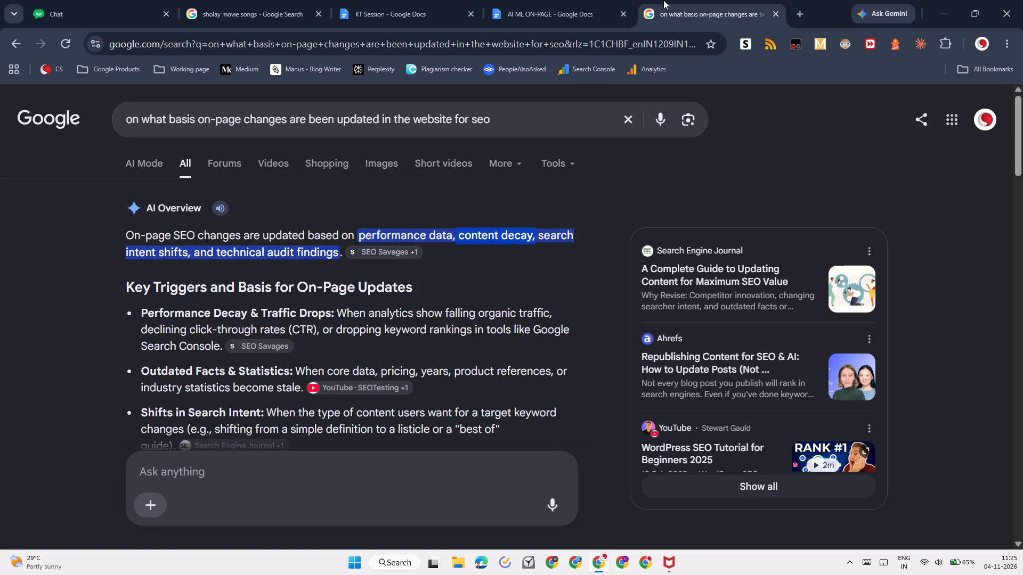
click(797, 8)
key(ctrl+v)
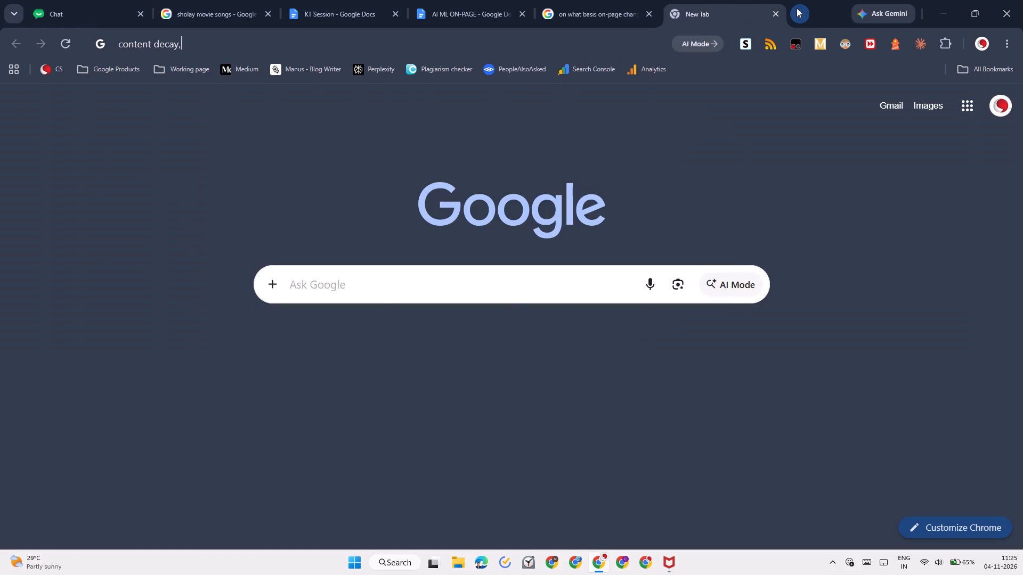
key(BackSpace)
key(Return)
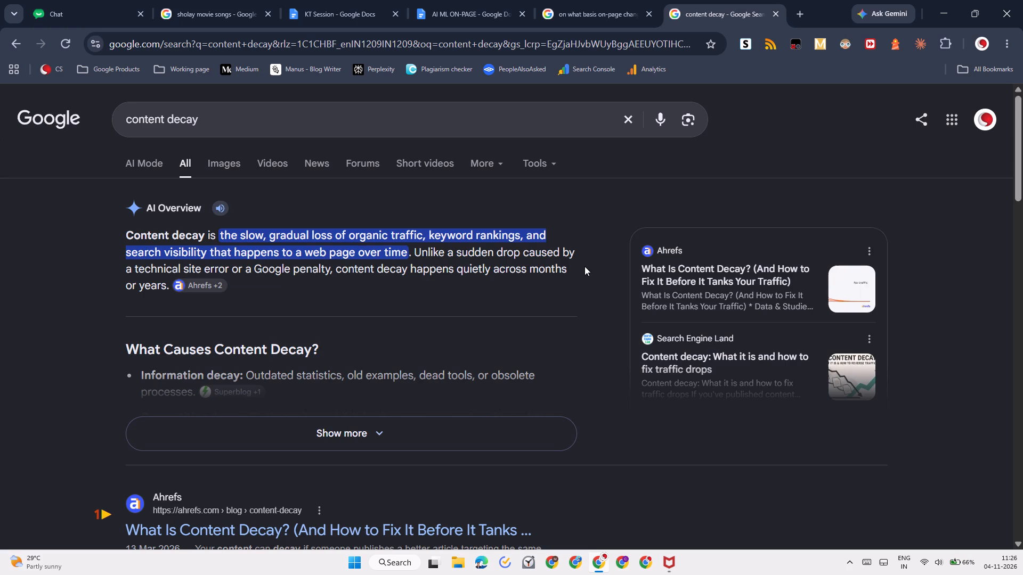
Expand the AI Overview on content decay and read its definition, causes, identification methods and fixes.
scroll(584, 266, down, 2)
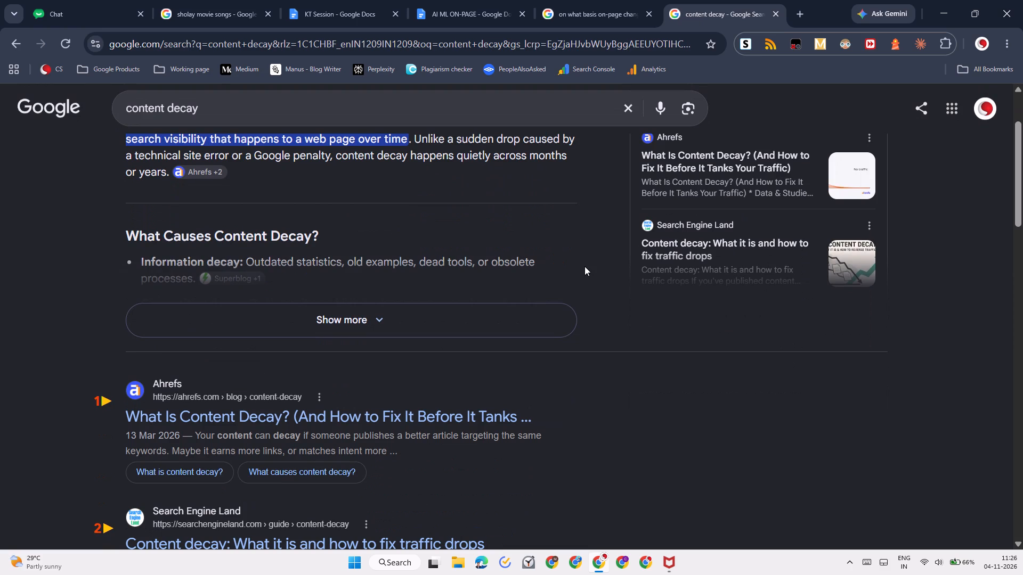
click(584, 266)
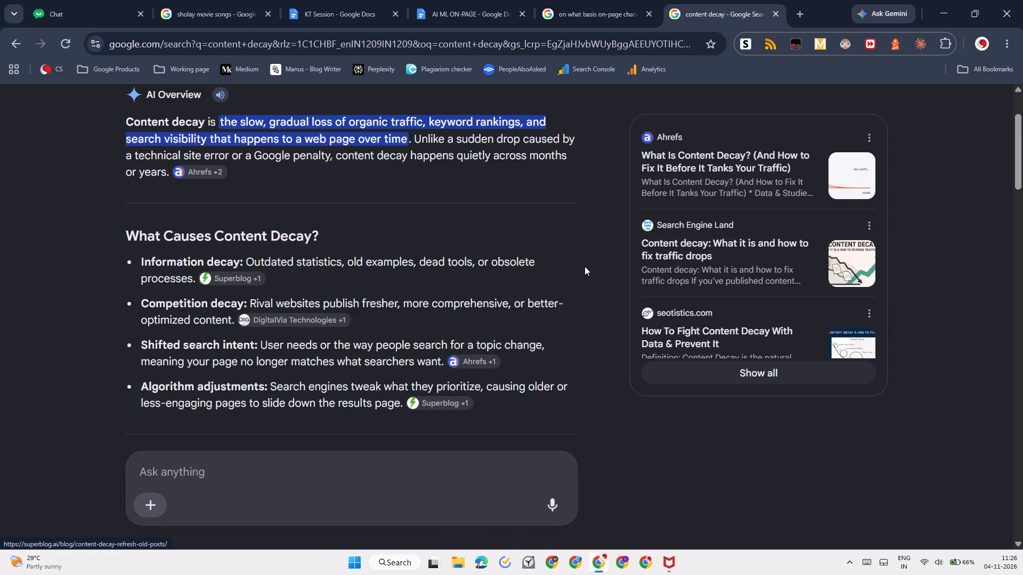
scroll(584, 266, down, 6)
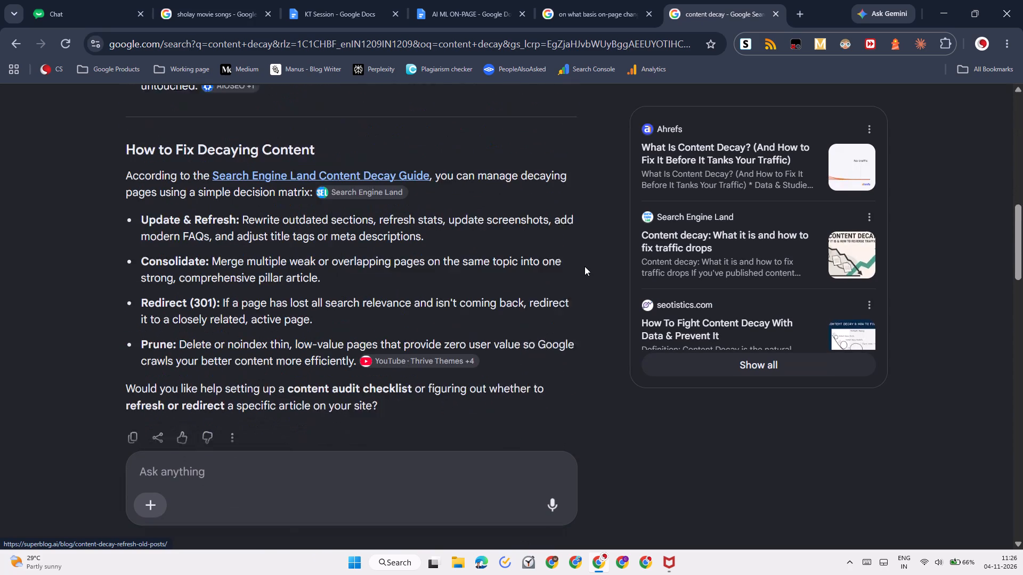
scroll(584, 266, down, 3)
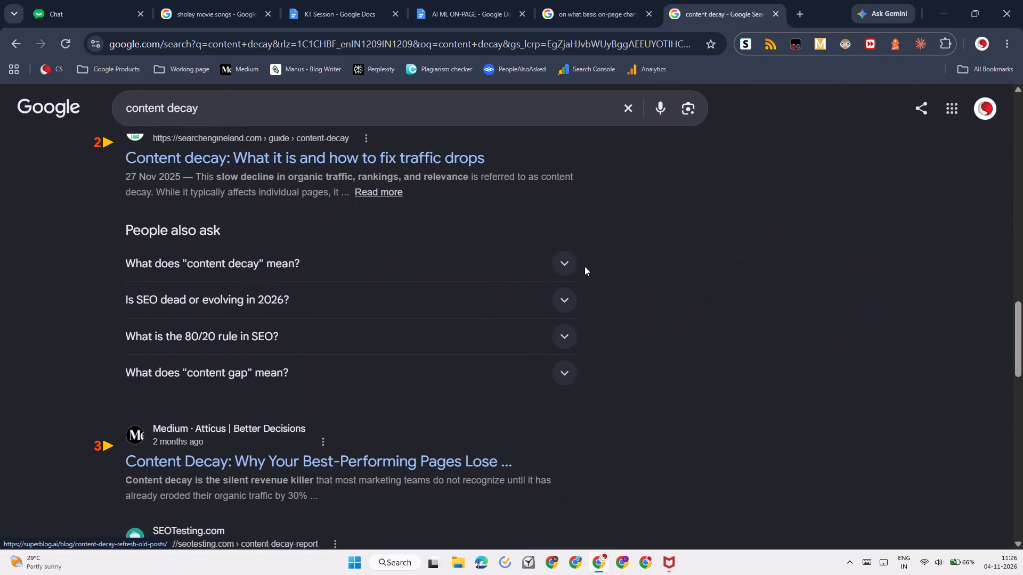
scroll(584, 266, up, 5)
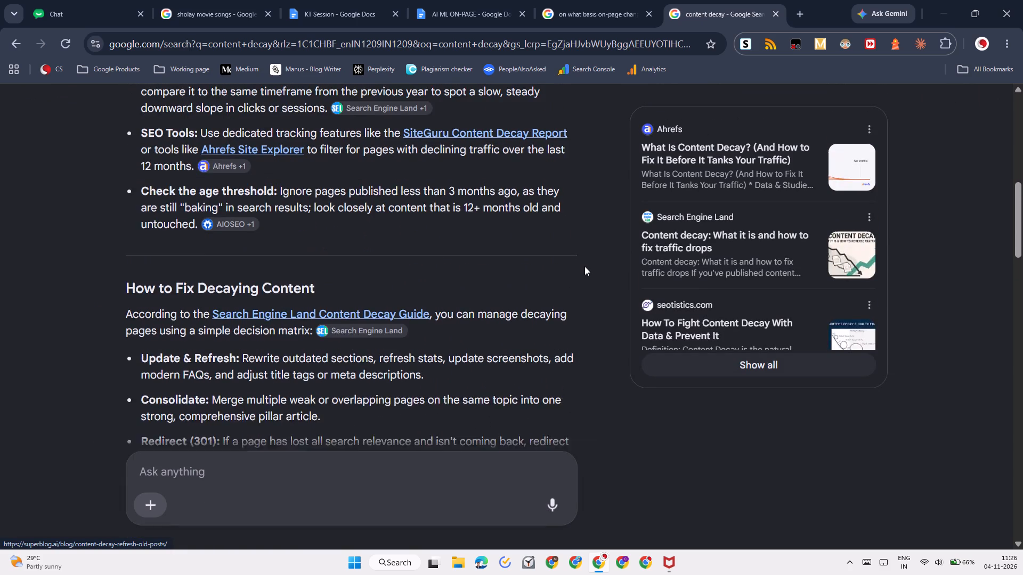
scroll(584, 266, up, 4)
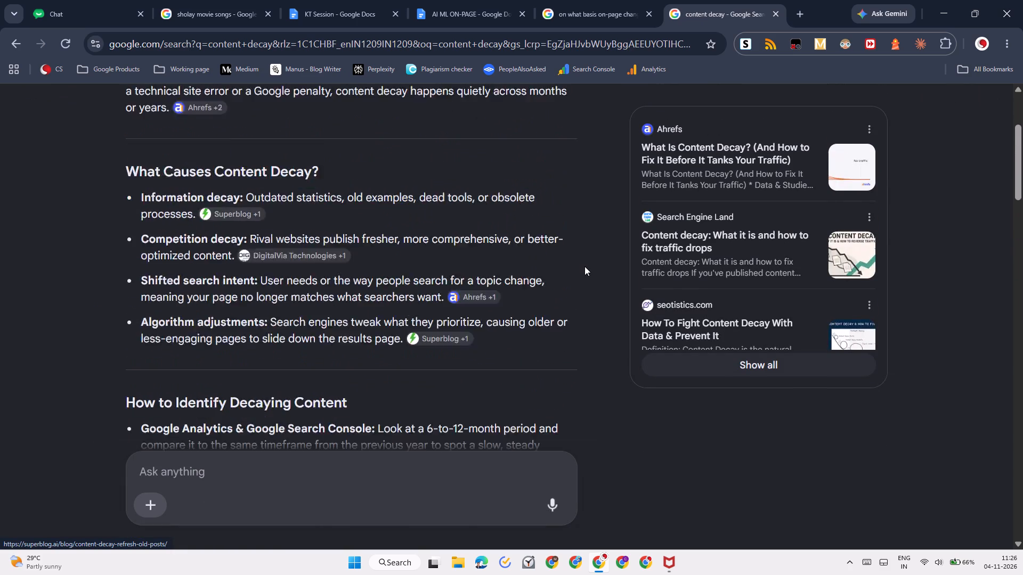
scroll(584, 266, up, 2)
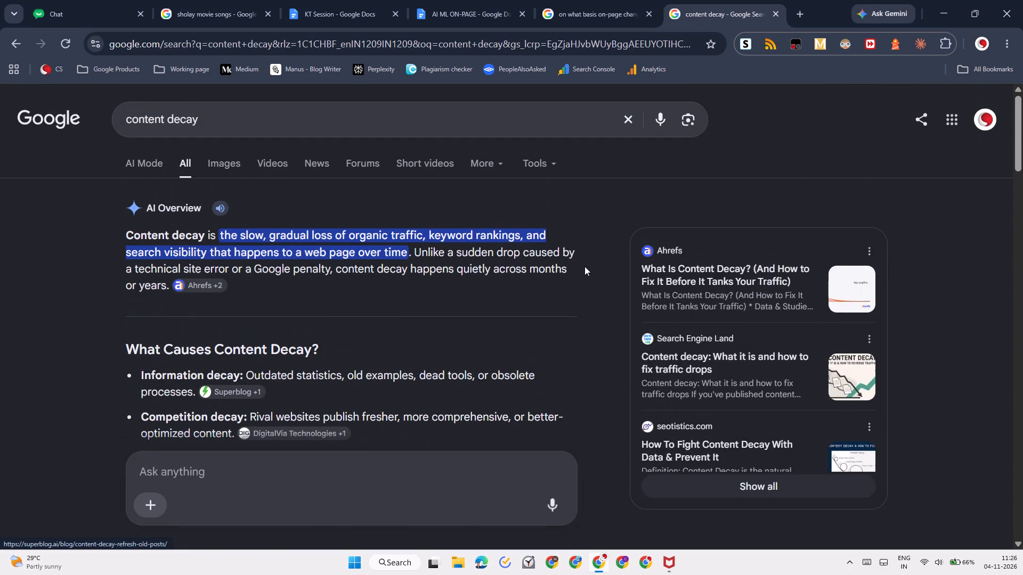
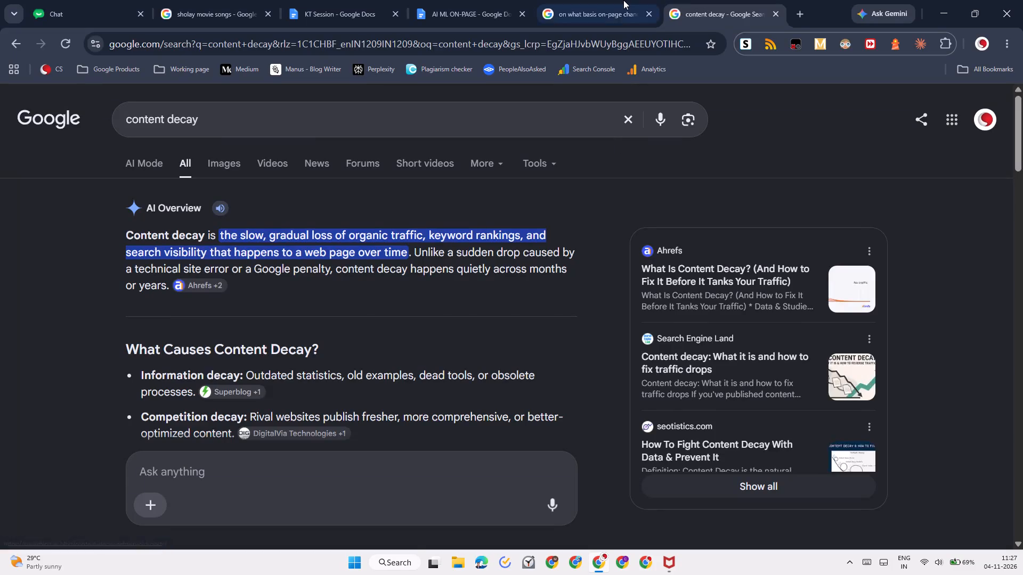
Copy "search intent shifts" from the on-page changes AI Overview and search Google for it in place of "content decay".
click(623, 0)
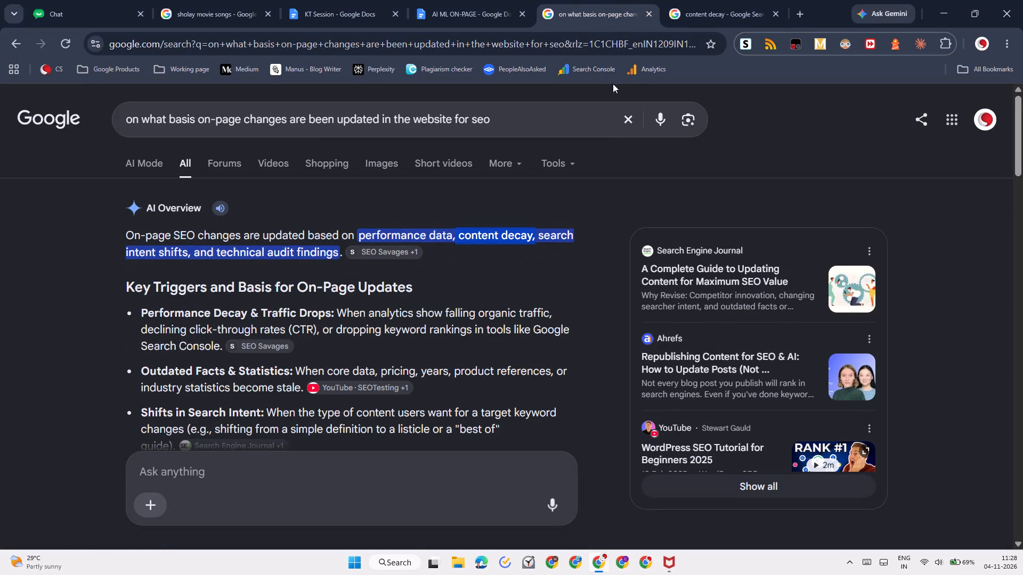
click(573, 243)
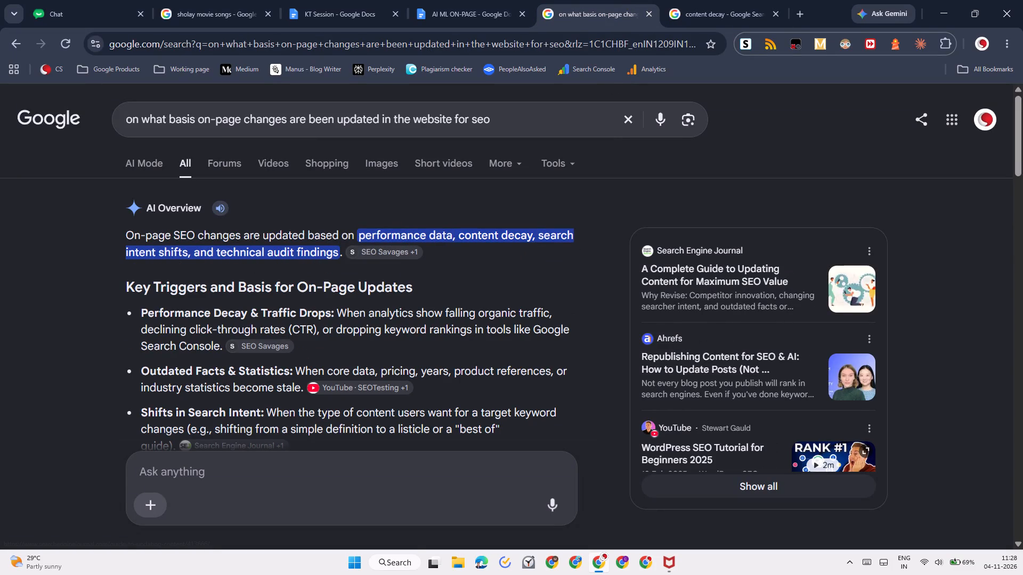
drag(540, 237, 195, 258)
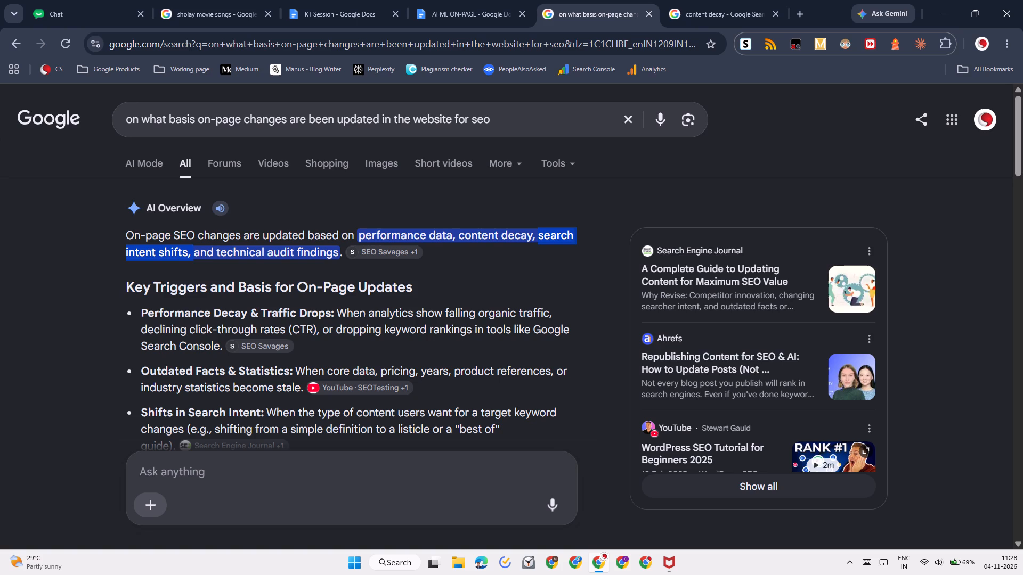
drag(195, 258, 187, 257)
key(ctrl+c)
click(676, 0)
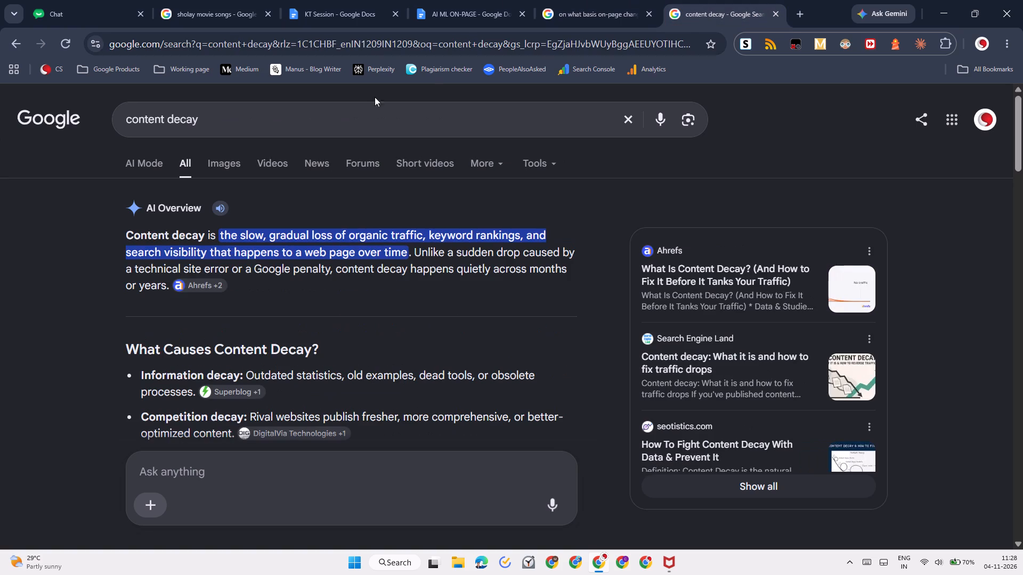
drag(240, 112, 157, 121)
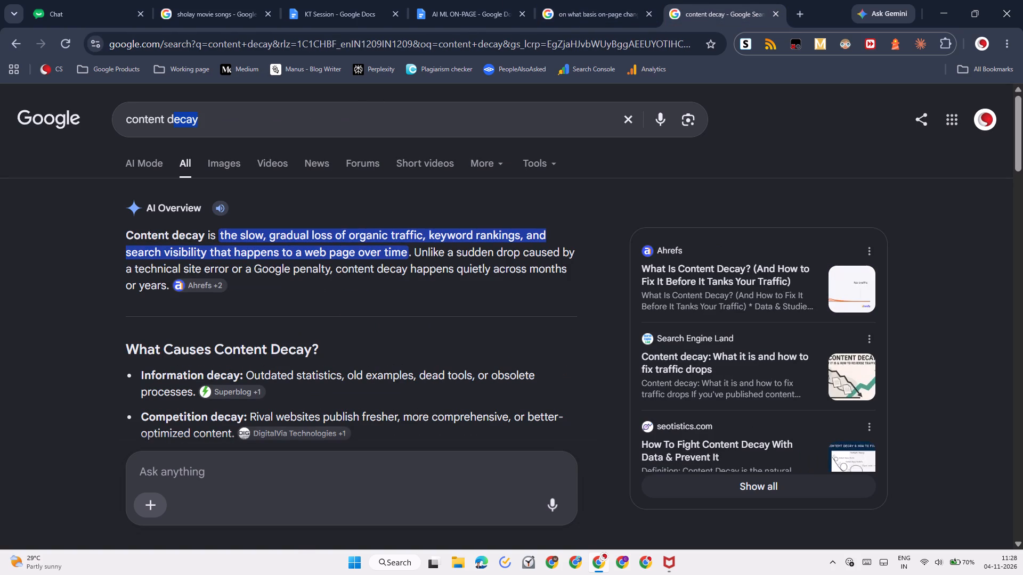
drag(157, 121, 63, 122)
key(ctrl+v)
key(Return)
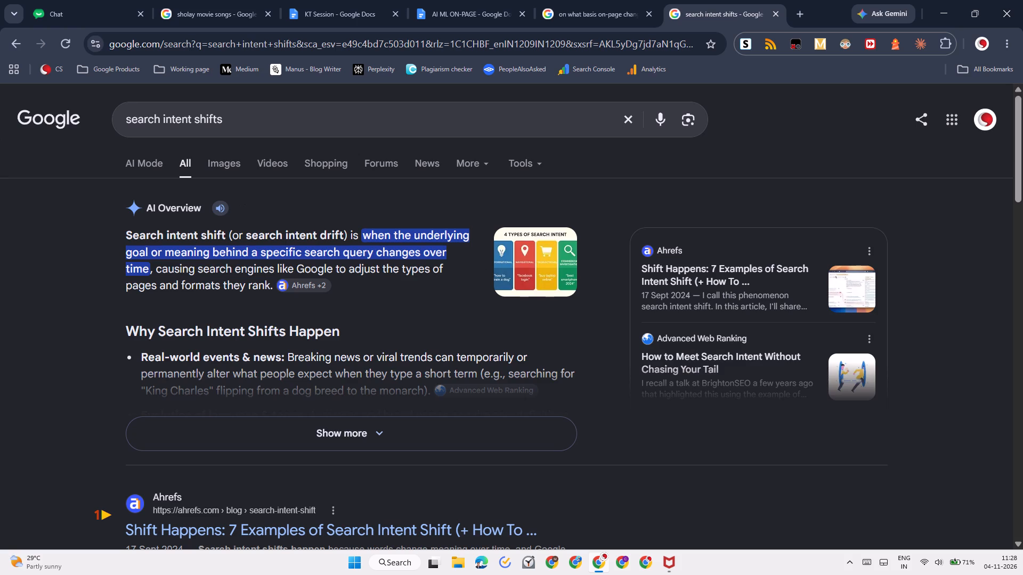
Extend the search to "search intent shifts meaning in simple english" and read the full AI Overview with its simple example.
click(519, 260)
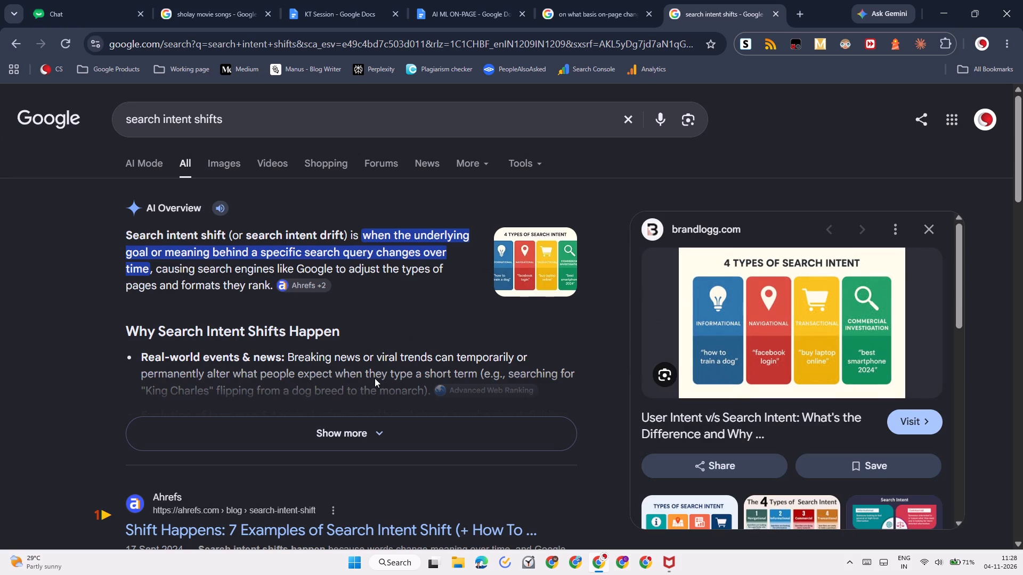
click(329, 120)
key(space)
text(ma)
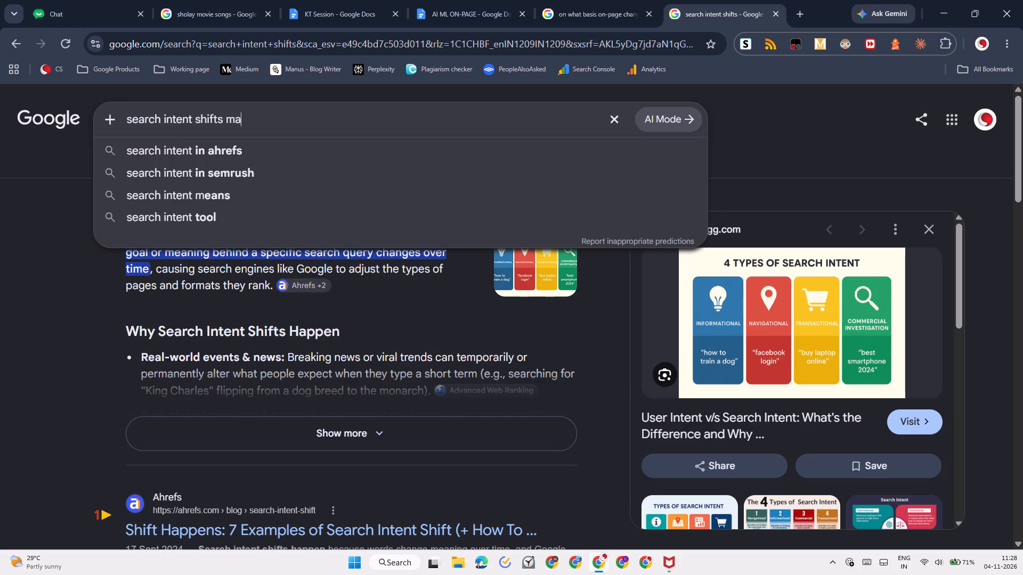
key(BackSpace)
text(eaning in simple english)
key(space)
key(Return)
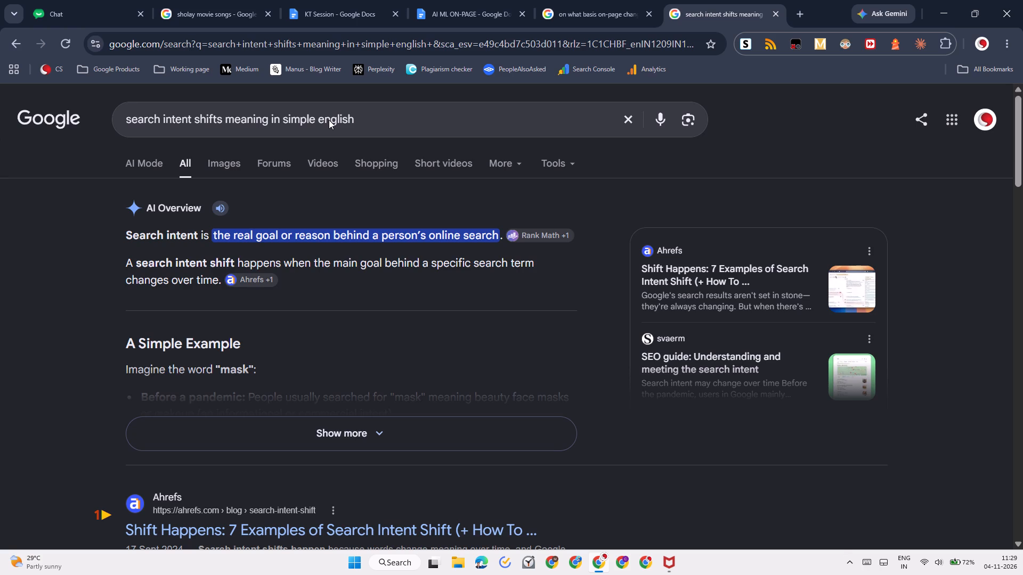
scroll(273, 384, down, 2)
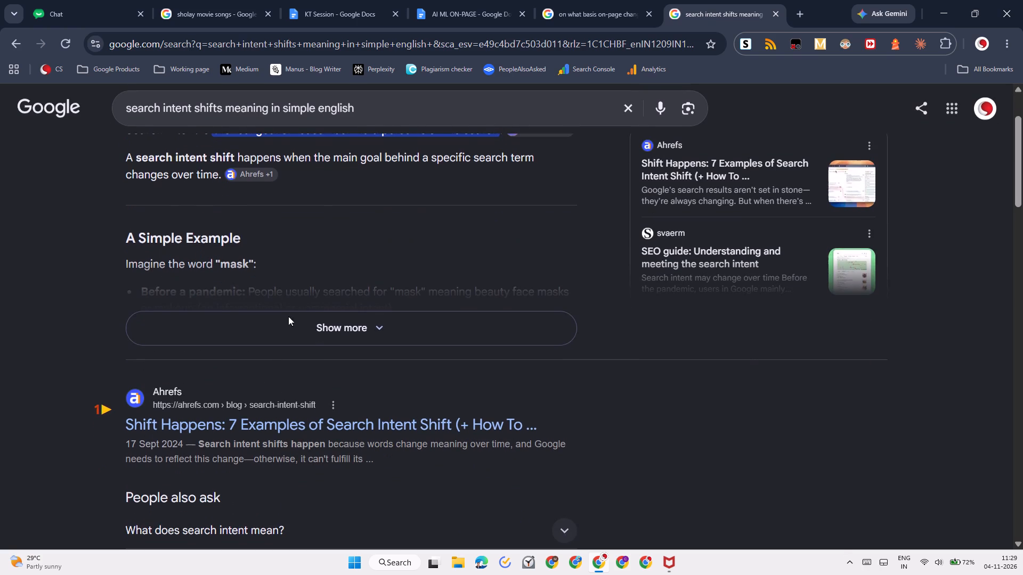
click(291, 311)
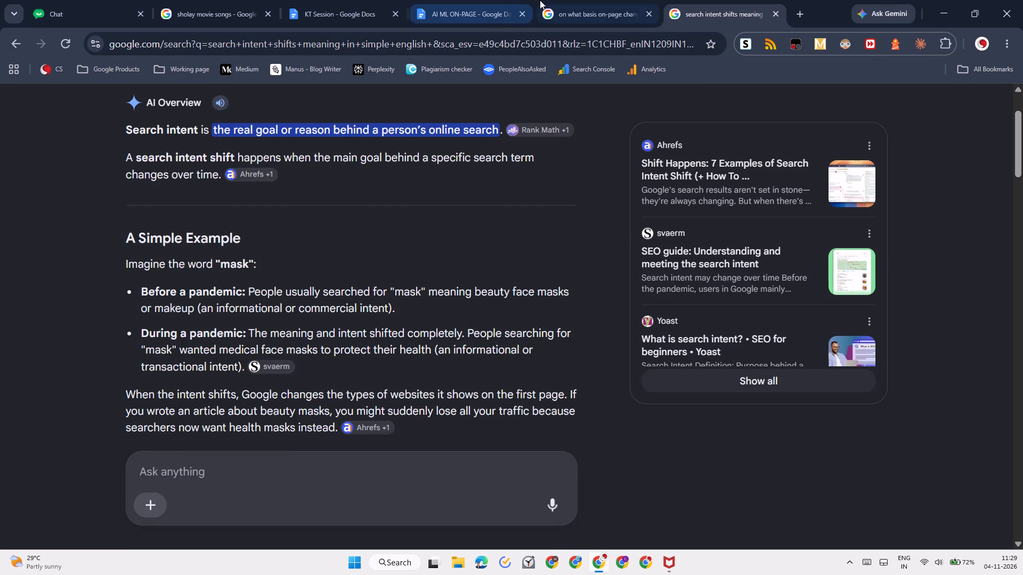
Copy "technical audit findings" from the on-page changes AI Overview and search Google for "technical audit findings meaning in simple english".
click(608, 0)
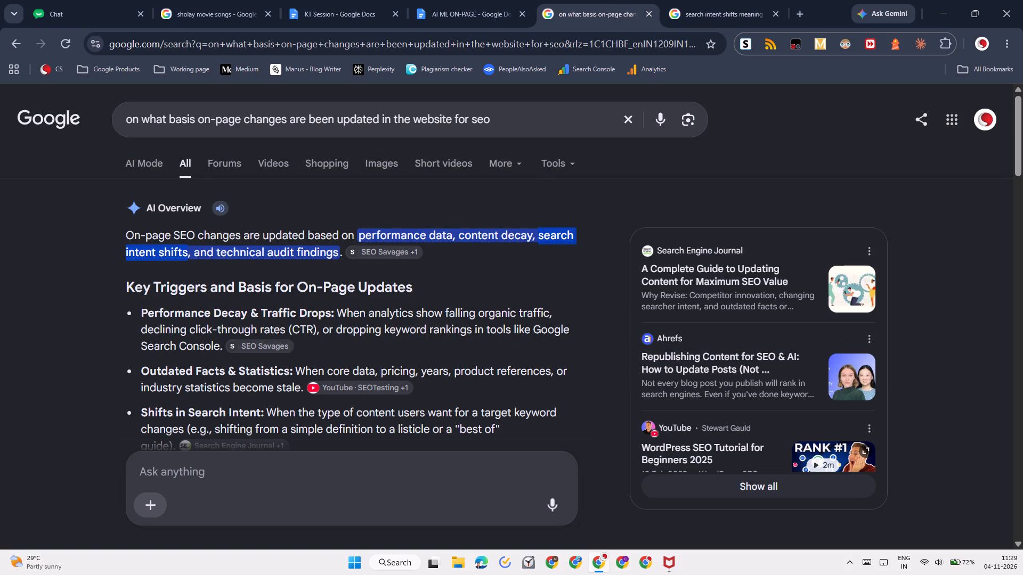
click(142, 236)
drag(214, 254, 217, 254)
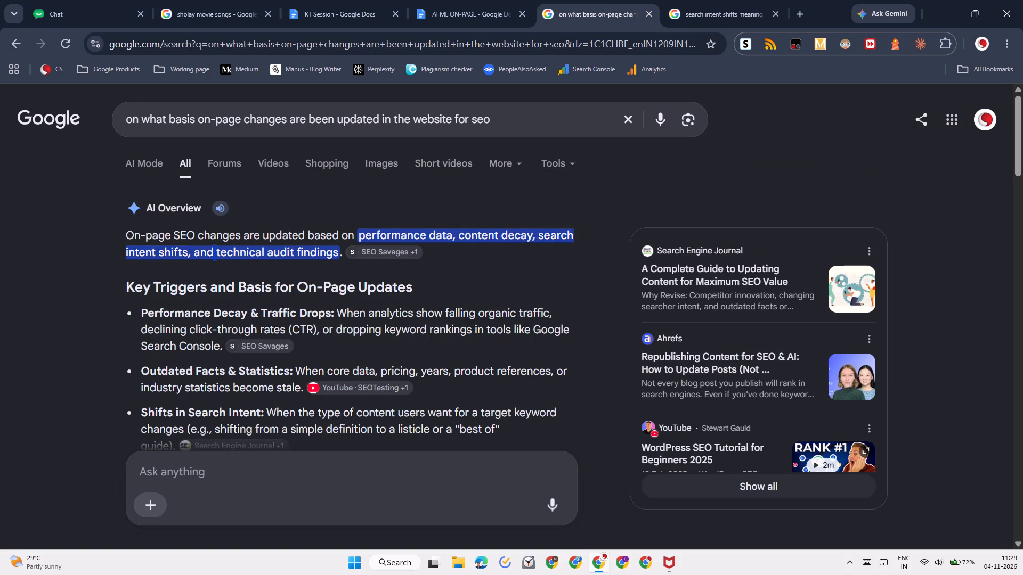
drag(217, 254, 339, 254)
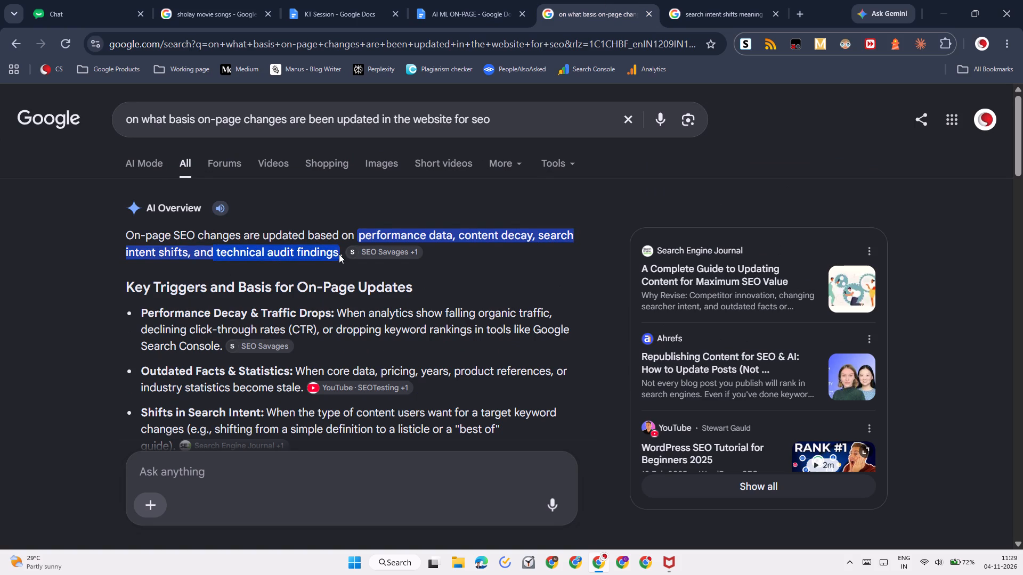
key(ctrl+c)
click(689, 0)
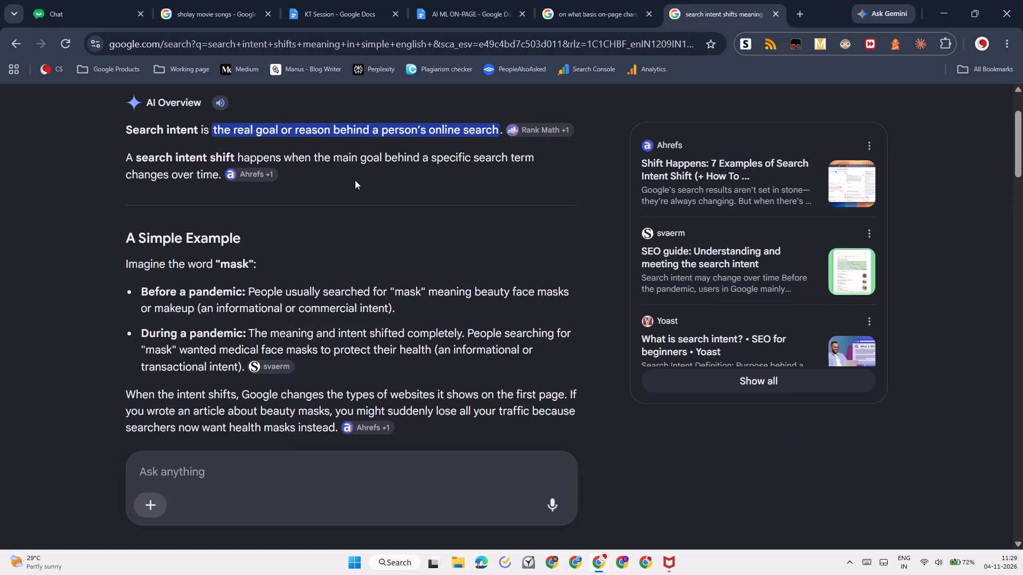
scroll(328, 206, up, 4)
drag(379, 117, 307, 109)
click(307, 109)
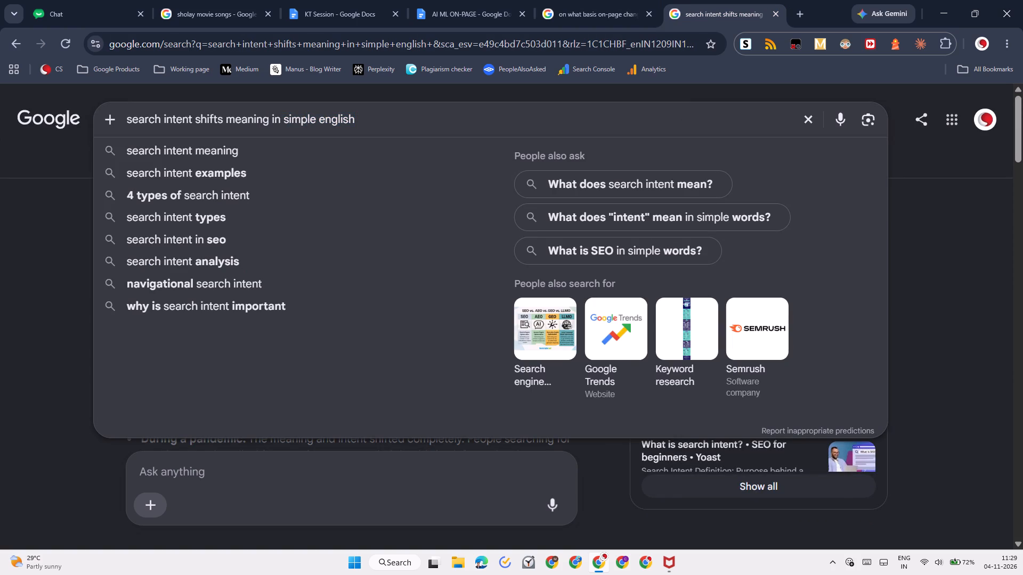
drag(221, 117, 107, 122)
key(ctrl+v)
key(Return)
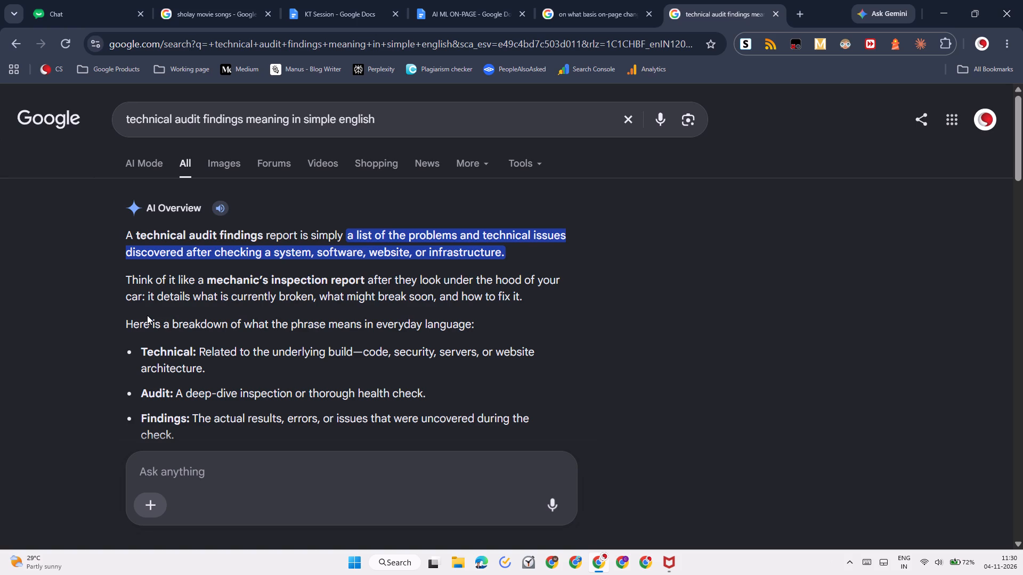
Read the AI Overview on what technical audit findings mean and what they usually contain.
scroll(147, 315, down, 1)
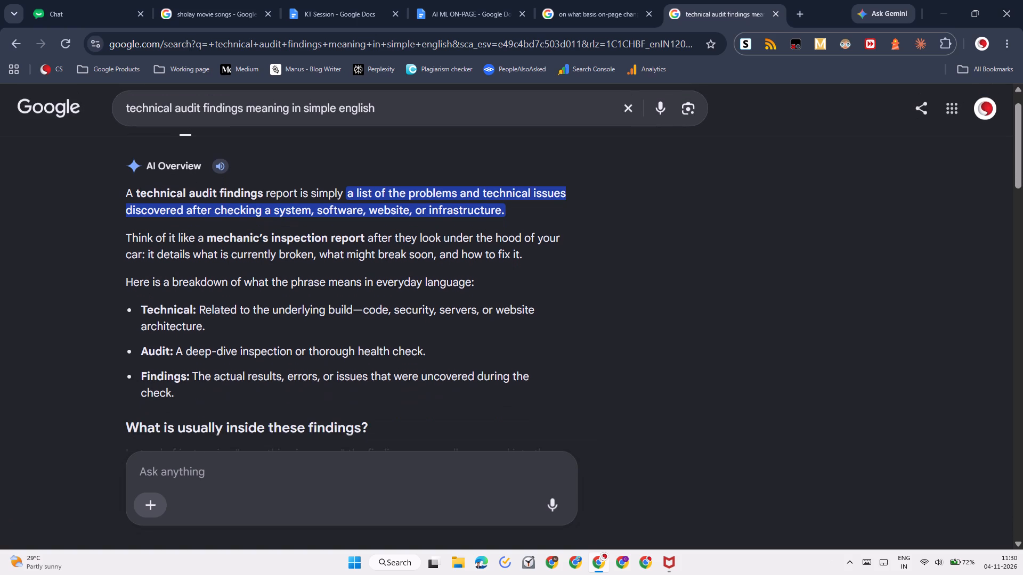
scroll(147, 315, down, 1)
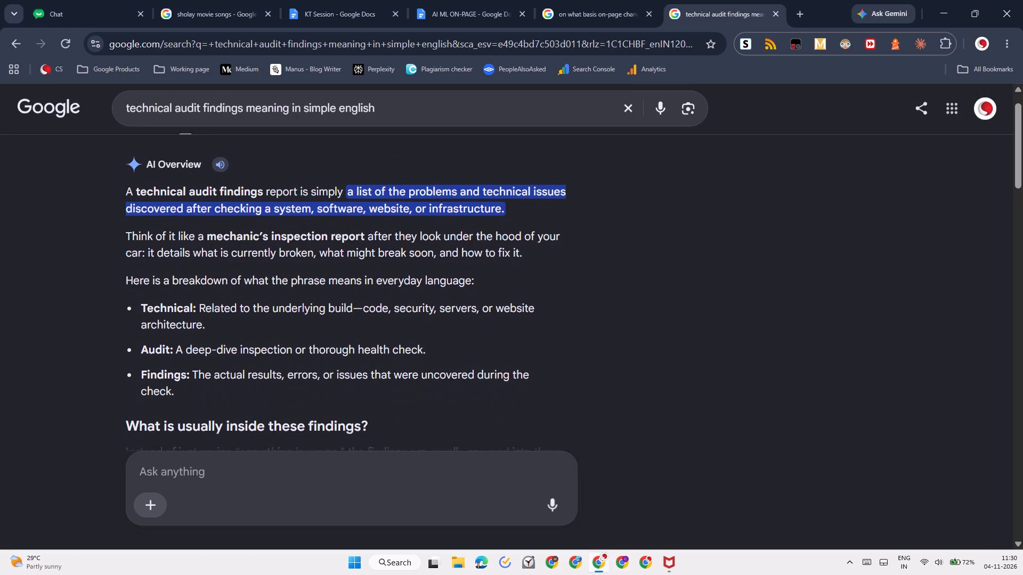
scroll(147, 315, down, 2)
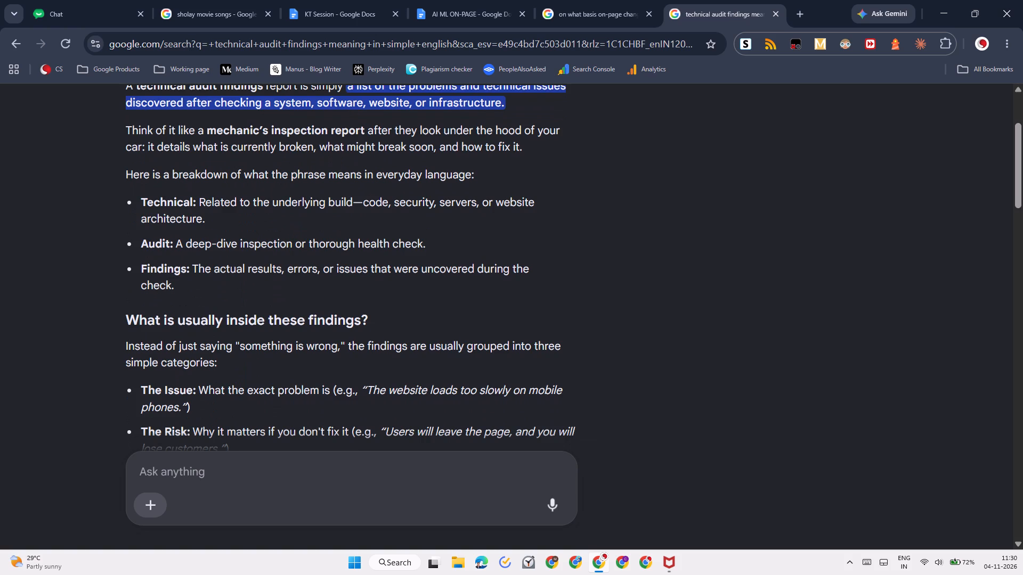
scroll(147, 315, down, 1)
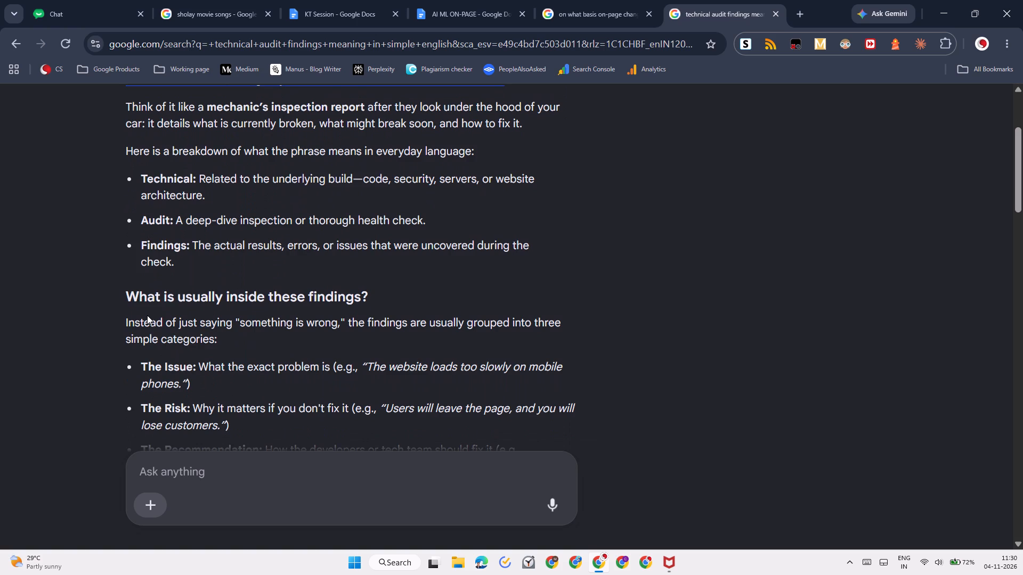
scroll(147, 315, down, 2)
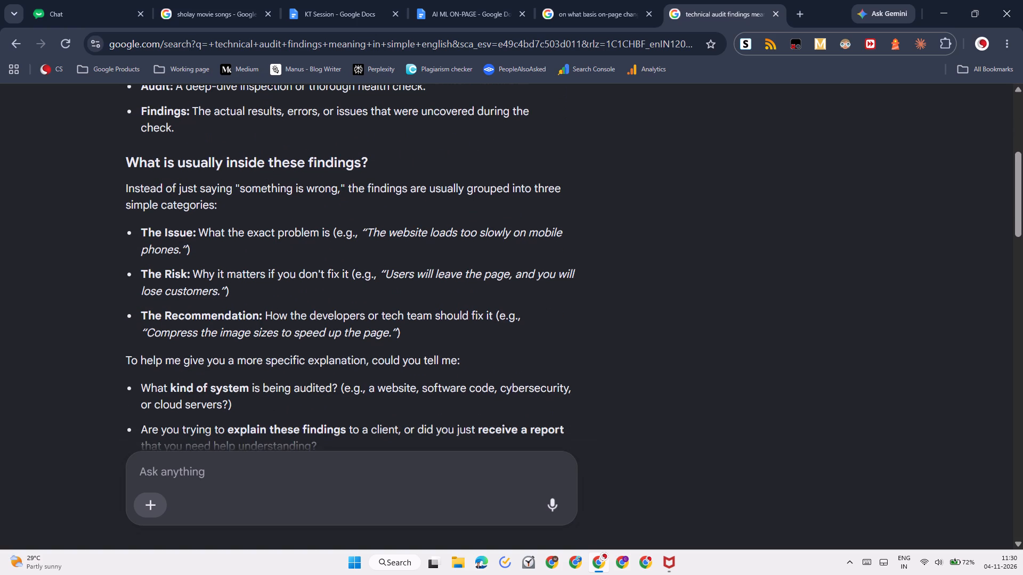
scroll(147, 315, up, 4)
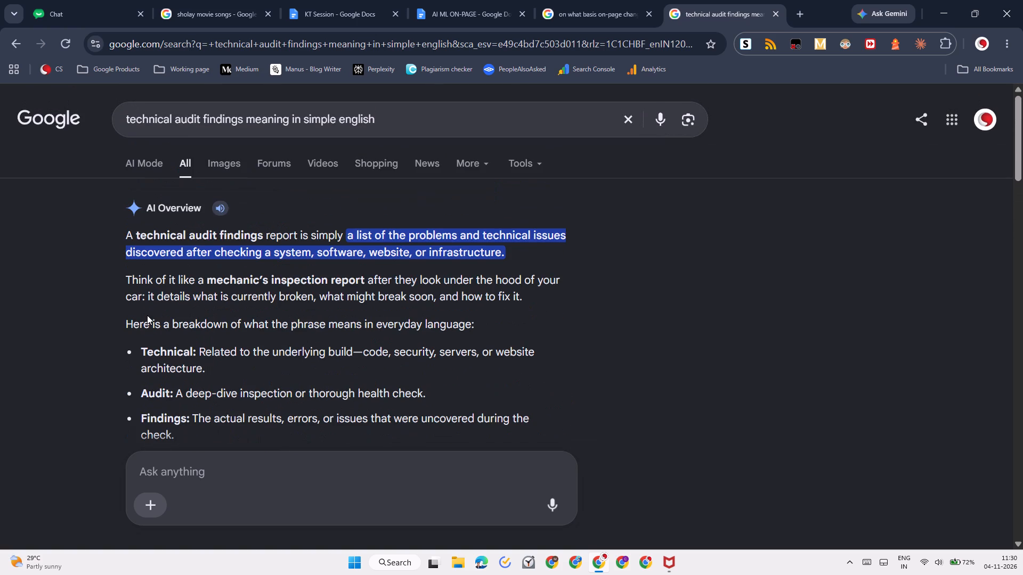
Return to the on-page changes search and review its AI Overview on update triggers and updated elements, down to the web results.
click(584, 0)
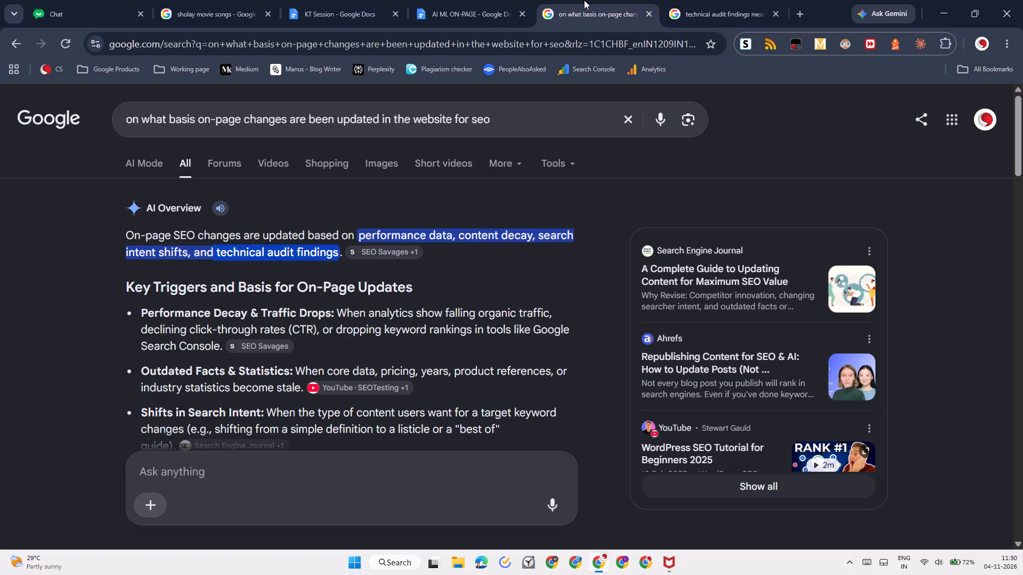
scroll(289, 322, down, 1)
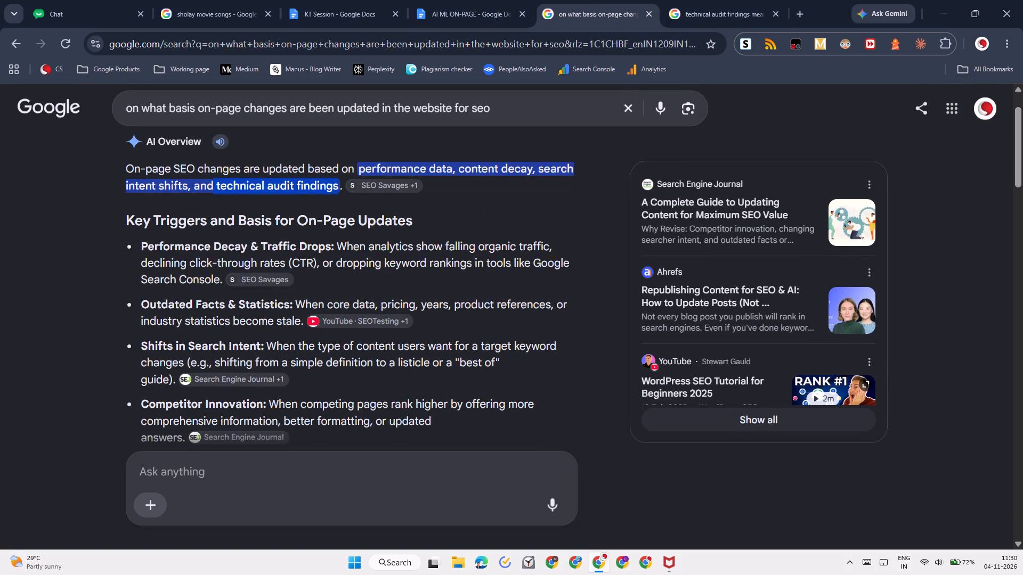
scroll(289, 322, down, 1)
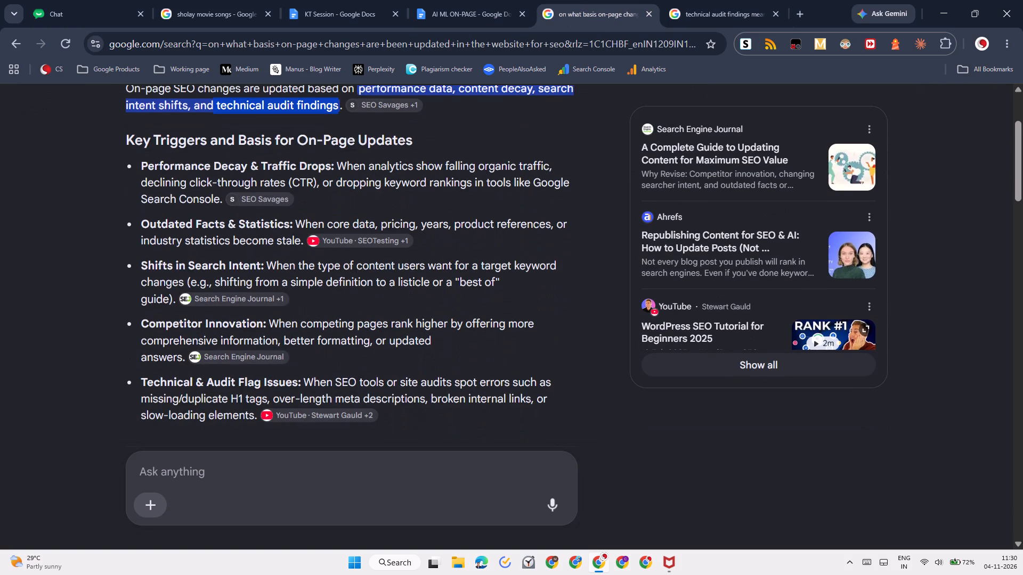
scroll(289, 322, down, 2)
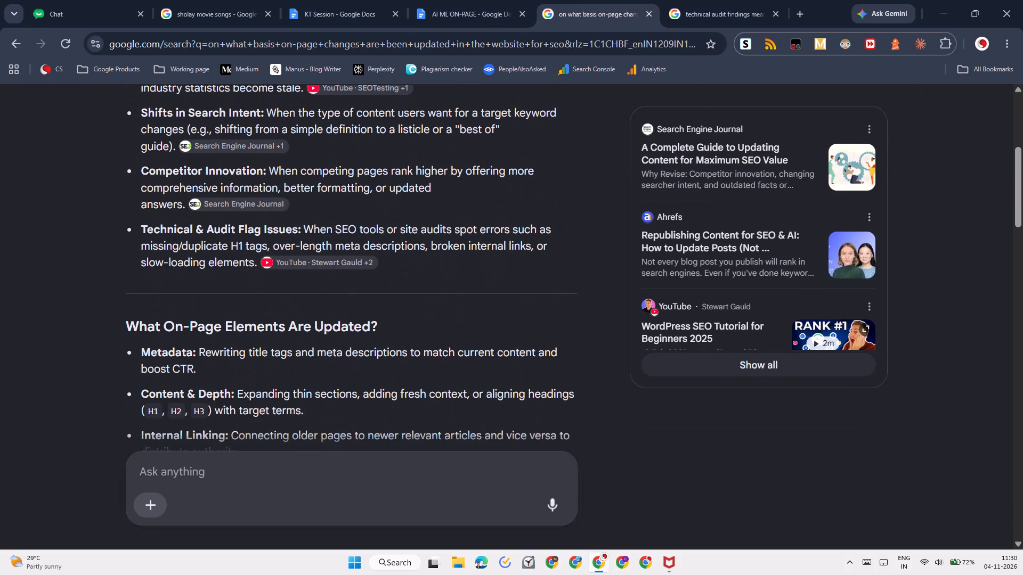
scroll(266, 278, down, 4)
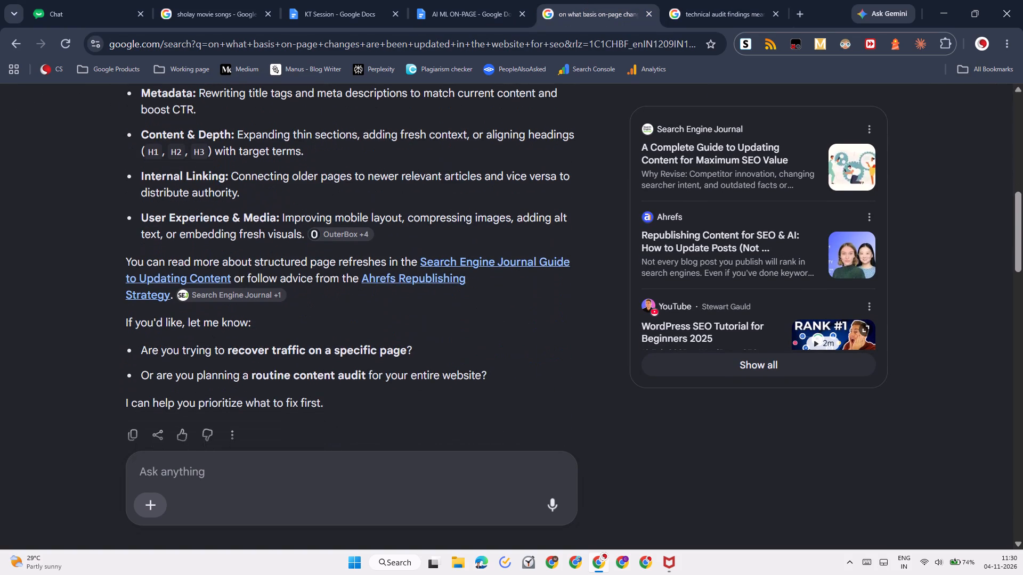
scroll(266, 278, down, 4)
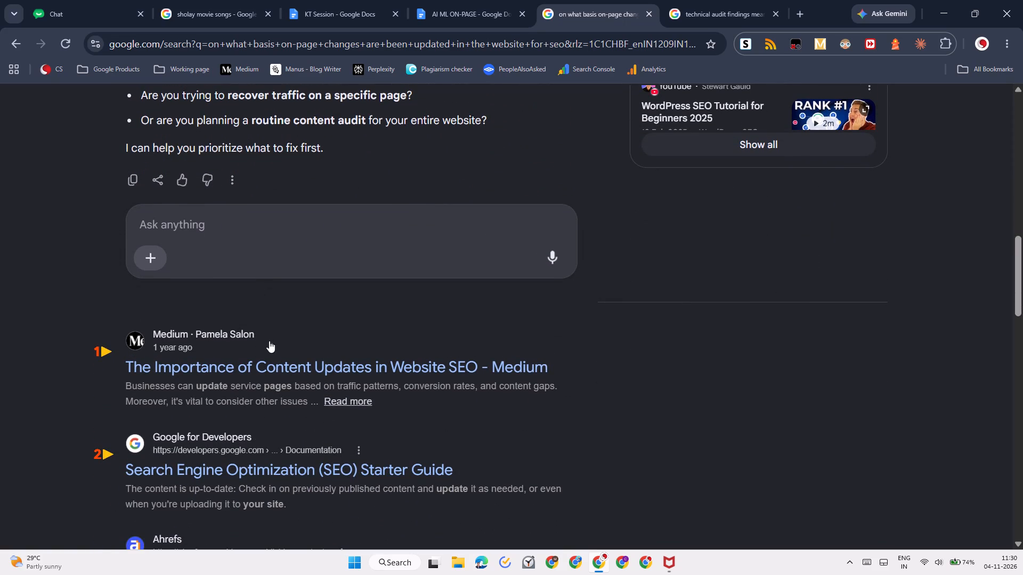
Open the Medium article "The Importance of Content Updates in Website SEO" and read its sections on Google's Freshness Algorithm and freshness evaluation.
click(277, 357)
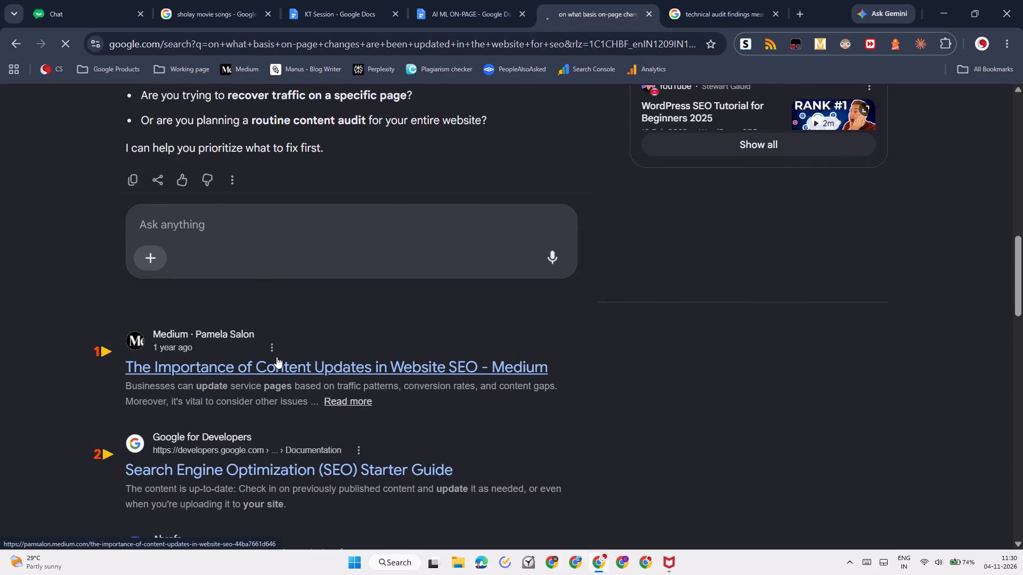
scroll(277, 357, down, 1)
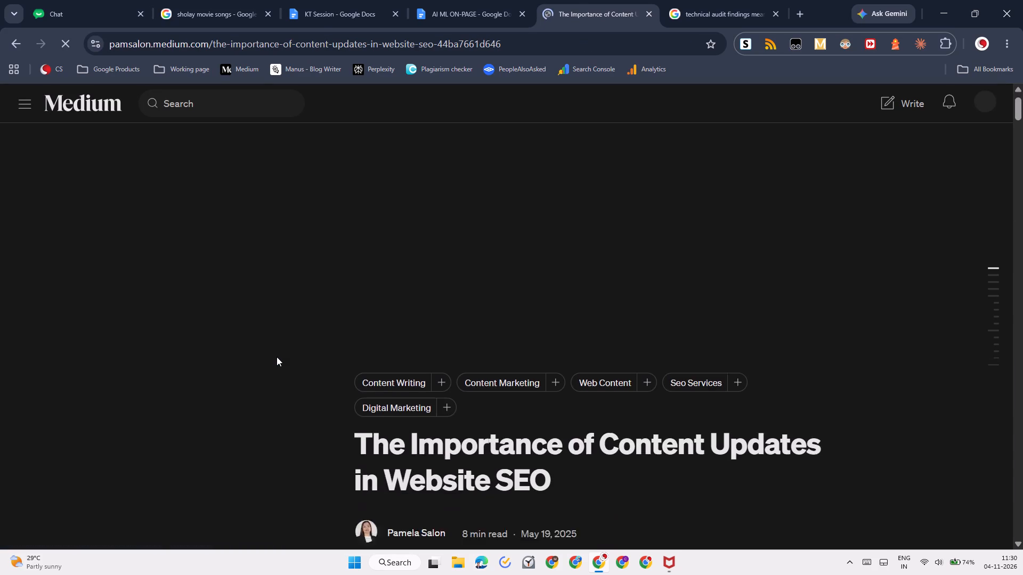
scroll(277, 357, down, 5)
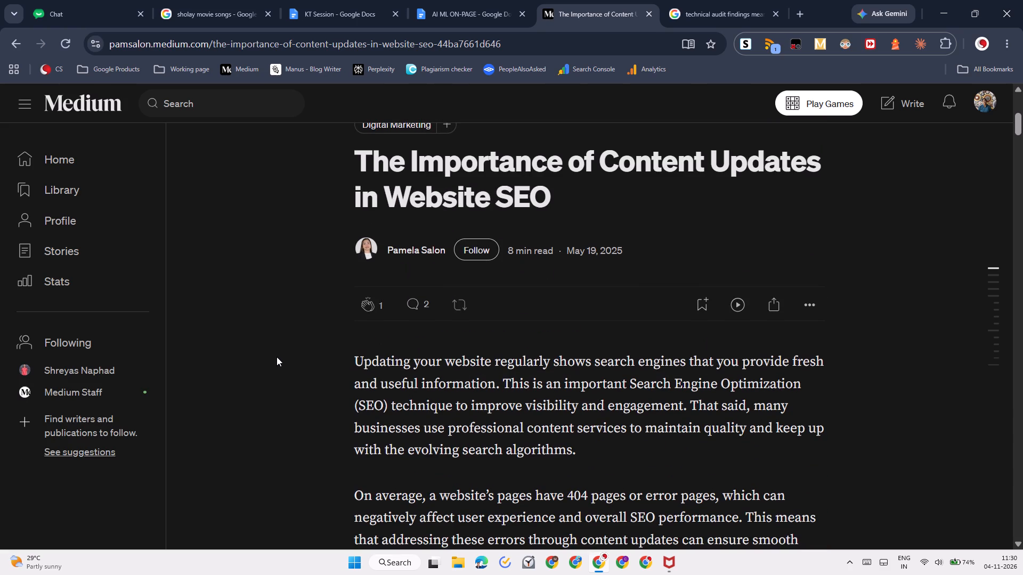
scroll(277, 357, down, 6)
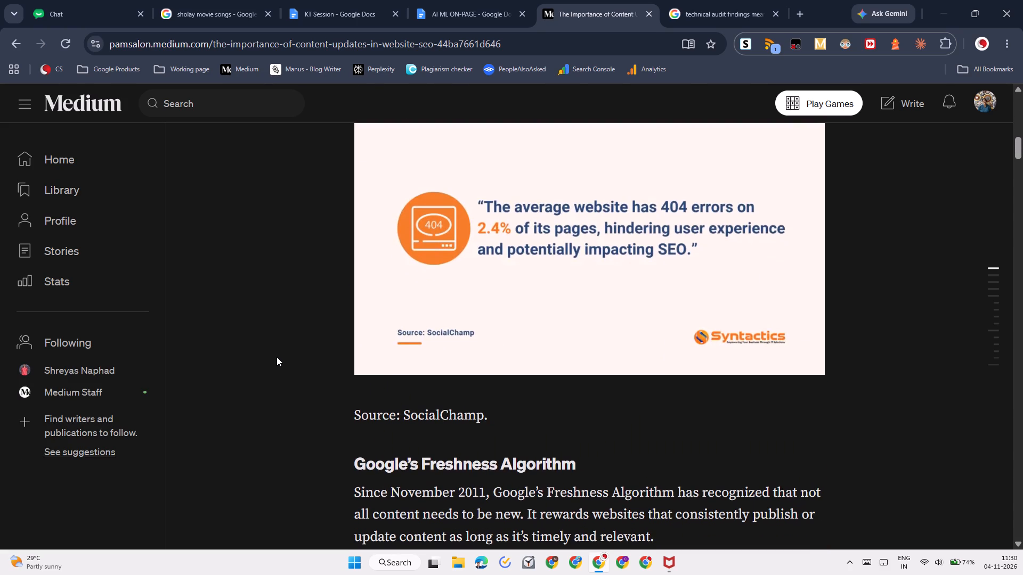
scroll(277, 357, down, 3)
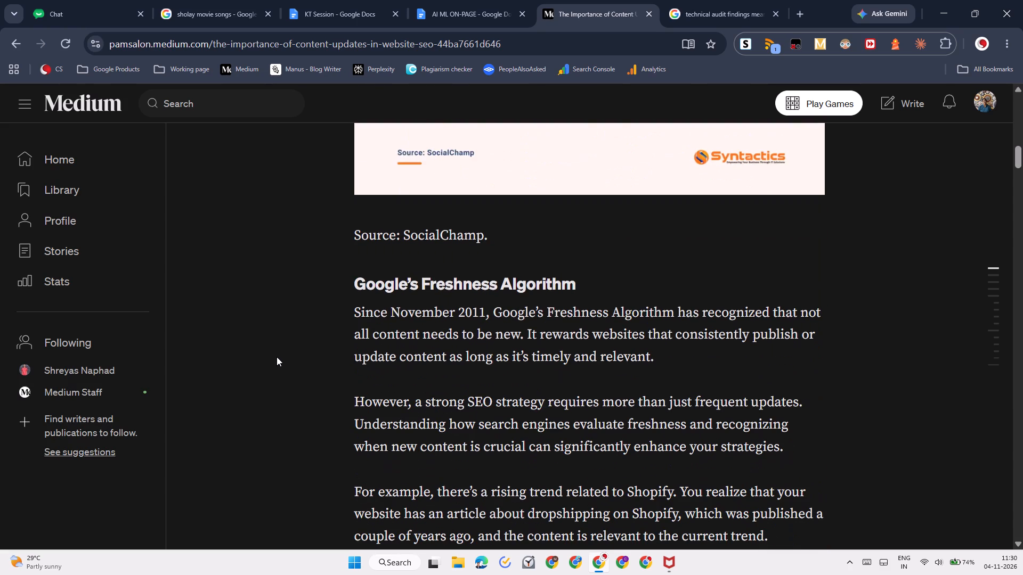
scroll(277, 357, down, 3)
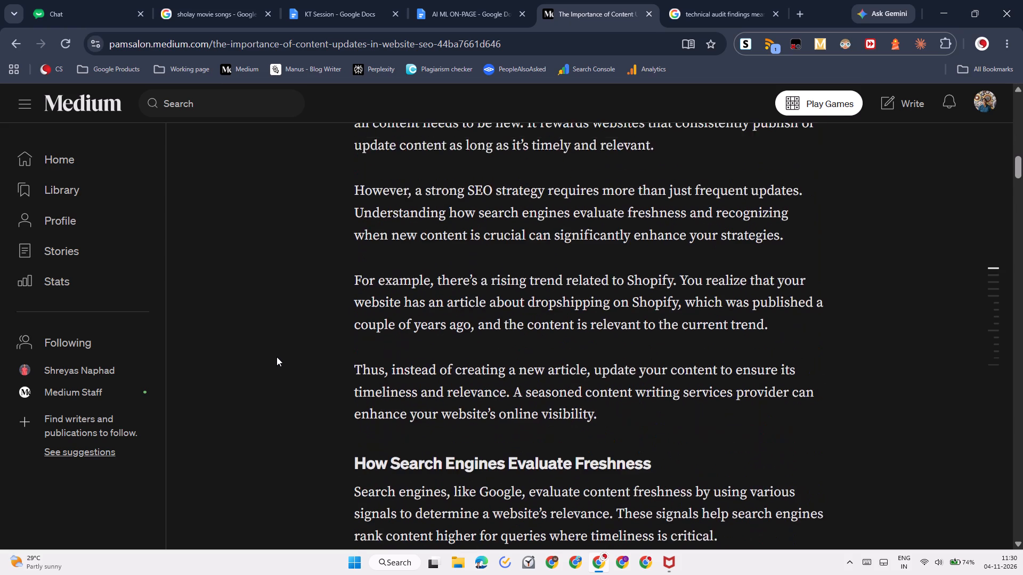
scroll(277, 357, down, 3)
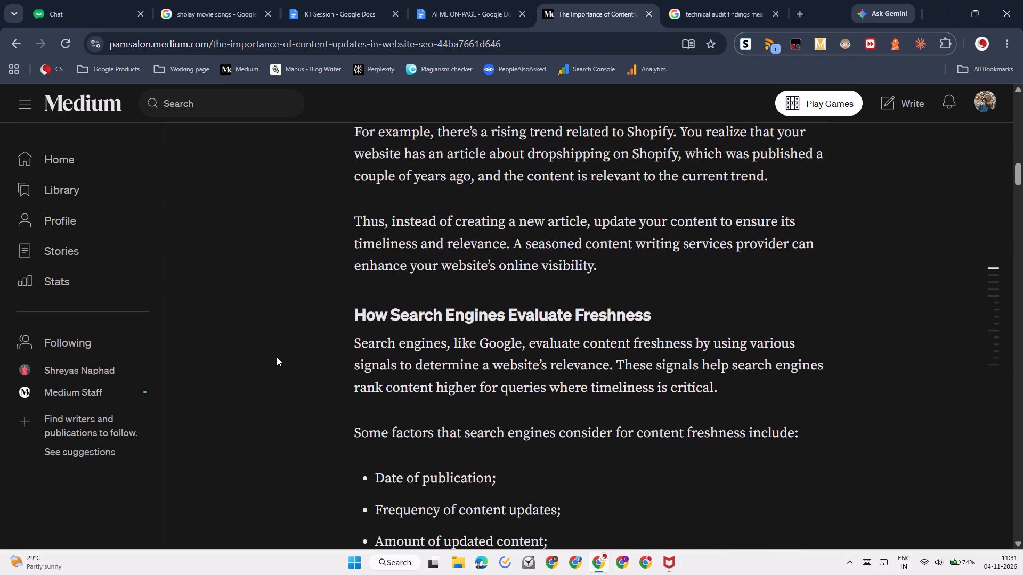
scroll(277, 357, down, 1)
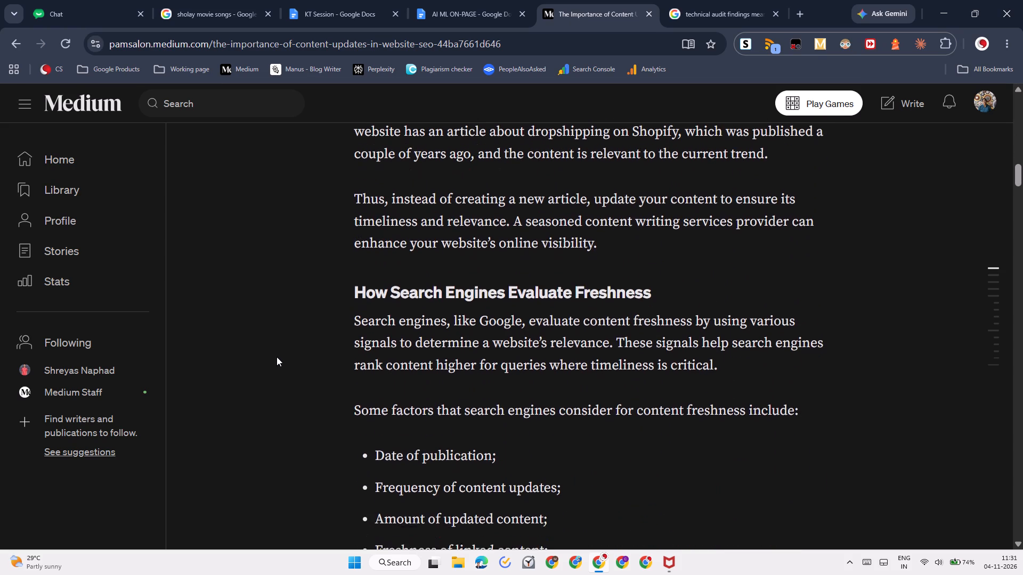
scroll(277, 357, down, 1)
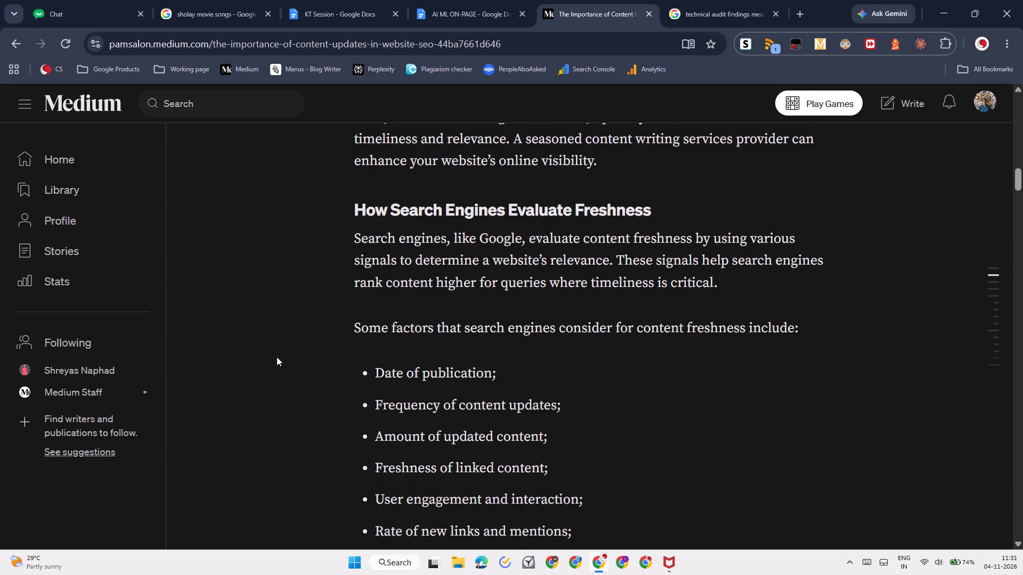
scroll(277, 357, down, 2)
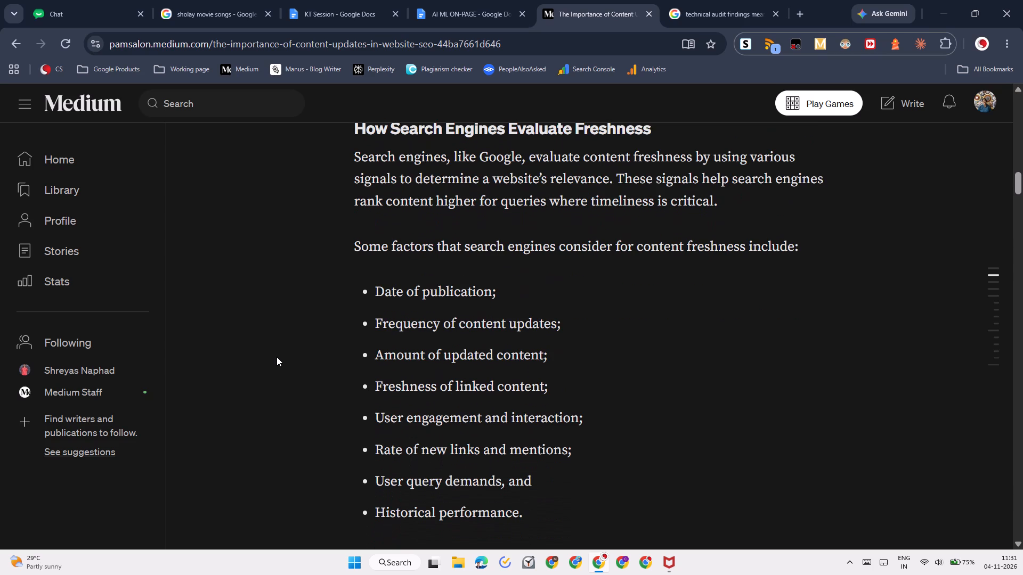
scroll(277, 357, down, 5)
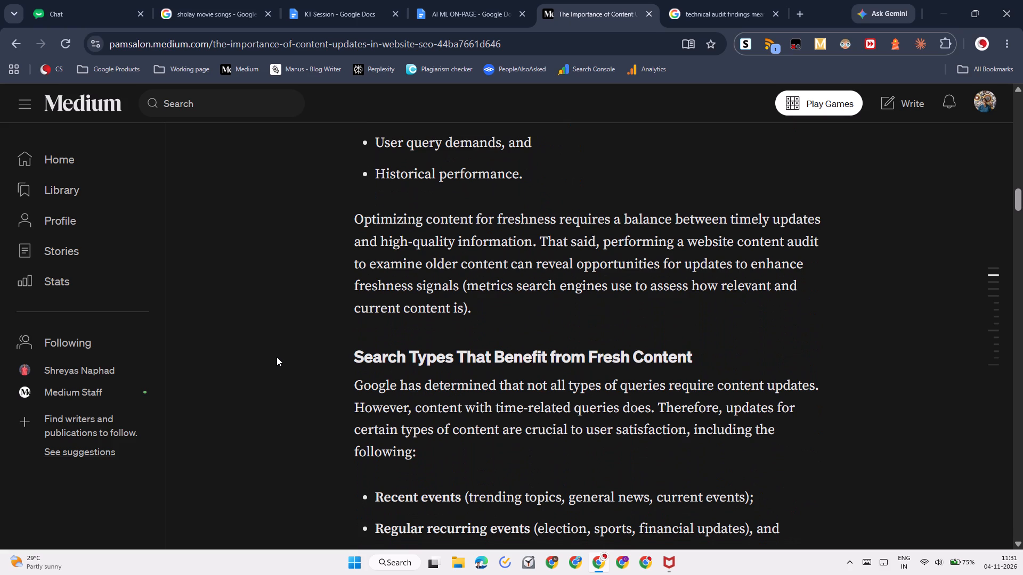
Read the rest of the article, covering search types, content quality, update benefits, page types to update and user engagement metrics.
scroll(277, 357, down, 2)
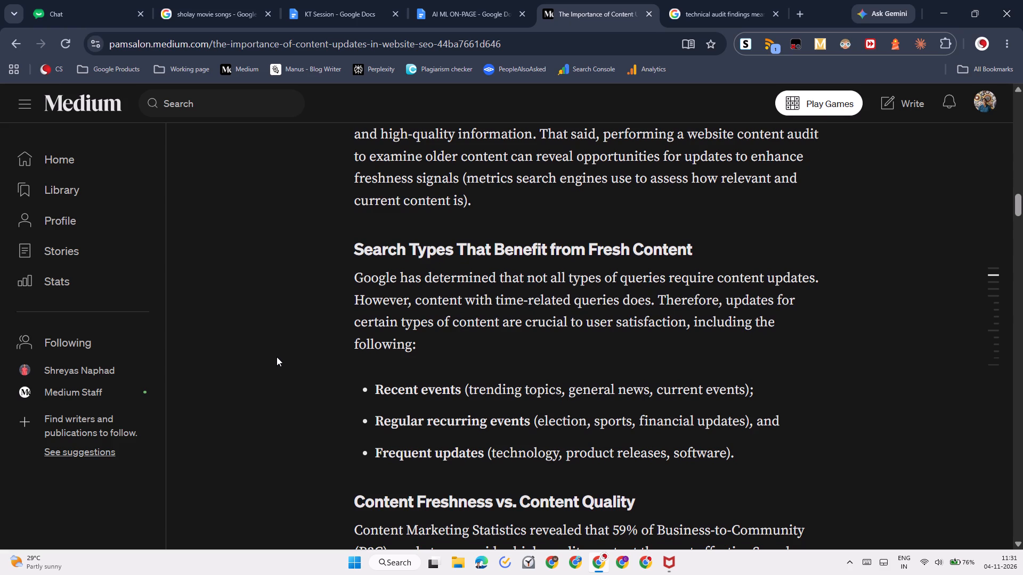
scroll(277, 357, down, 1)
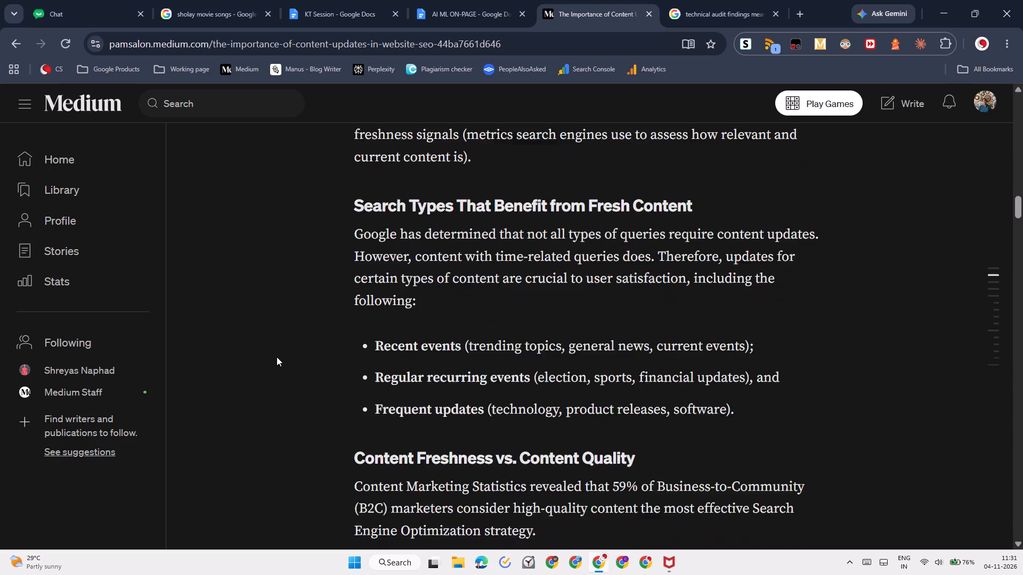
scroll(277, 357, down, 2)
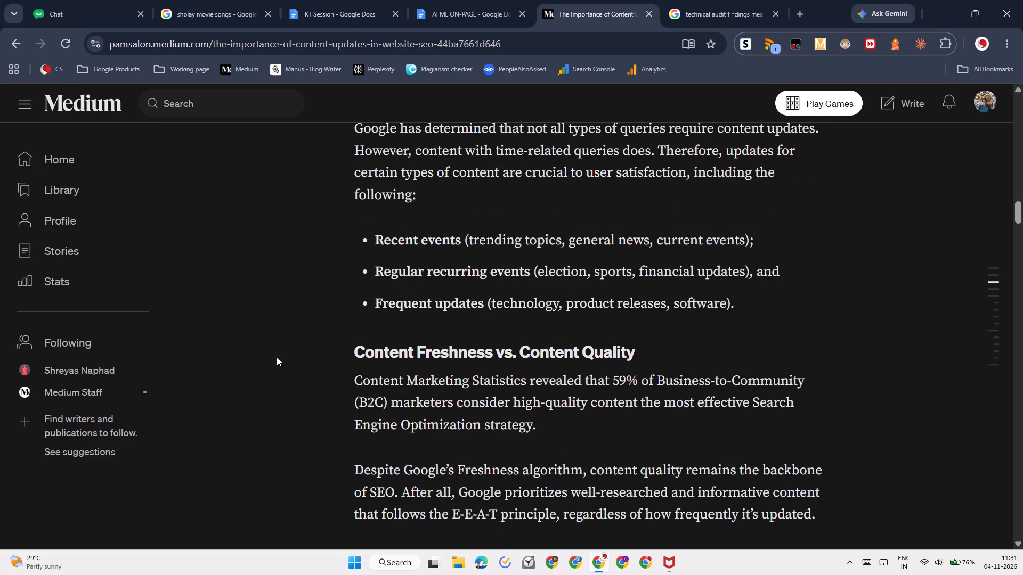
scroll(277, 357, down, 6)
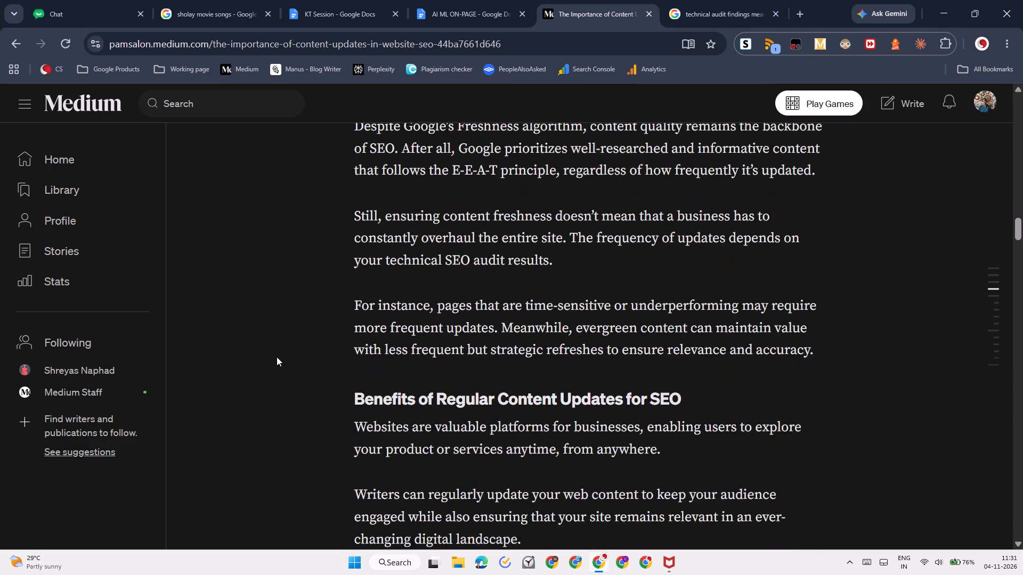
scroll(277, 357, down, 2)
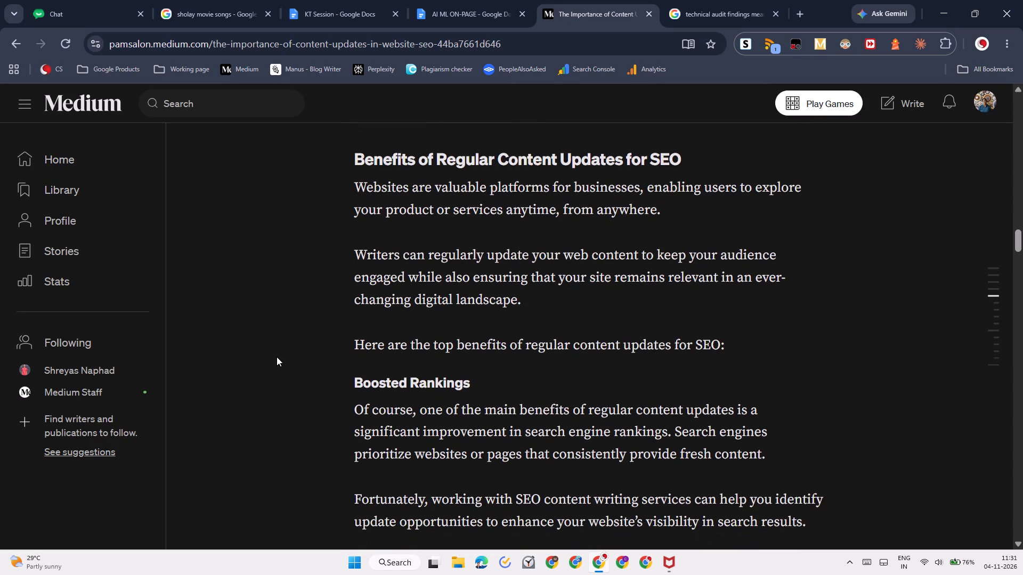
scroll(277, 357, down, 8)
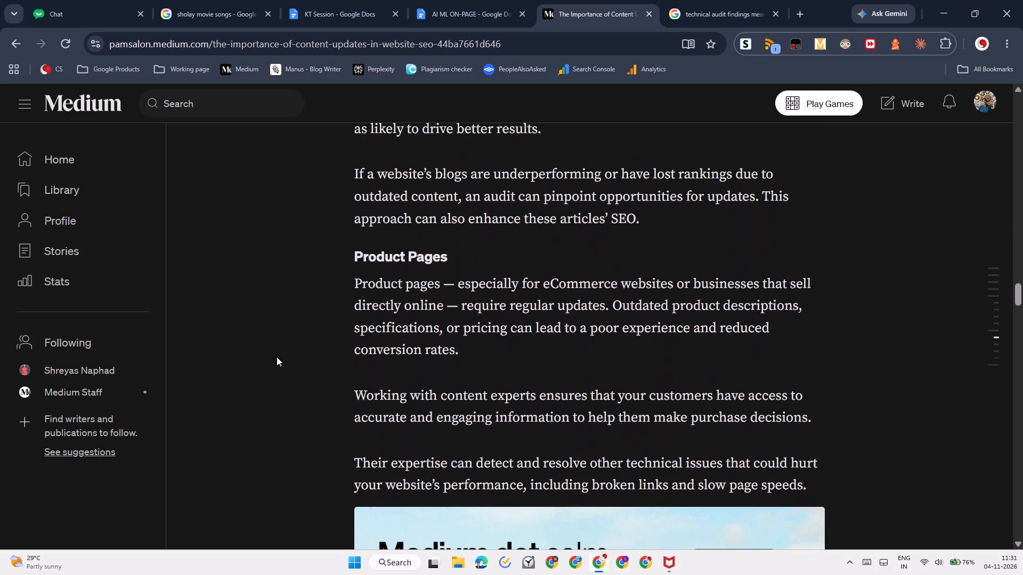
scroll(277, 357, down, 4)
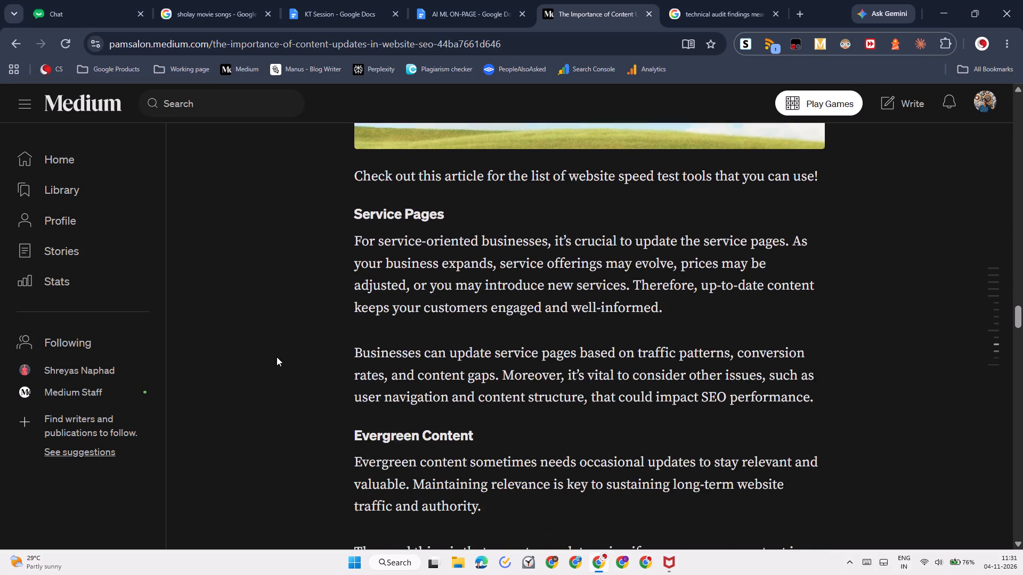
scroll(277, 357, down, 6)
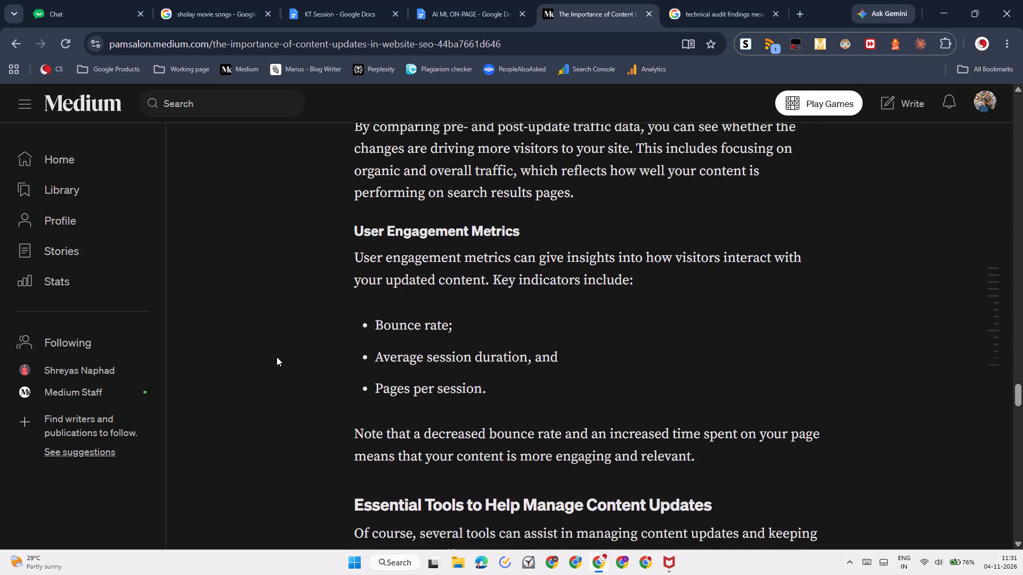
Return to the on-page changes search results and scan the People also ask questions and remaining web results.
scroll(225, 382, right, 9)
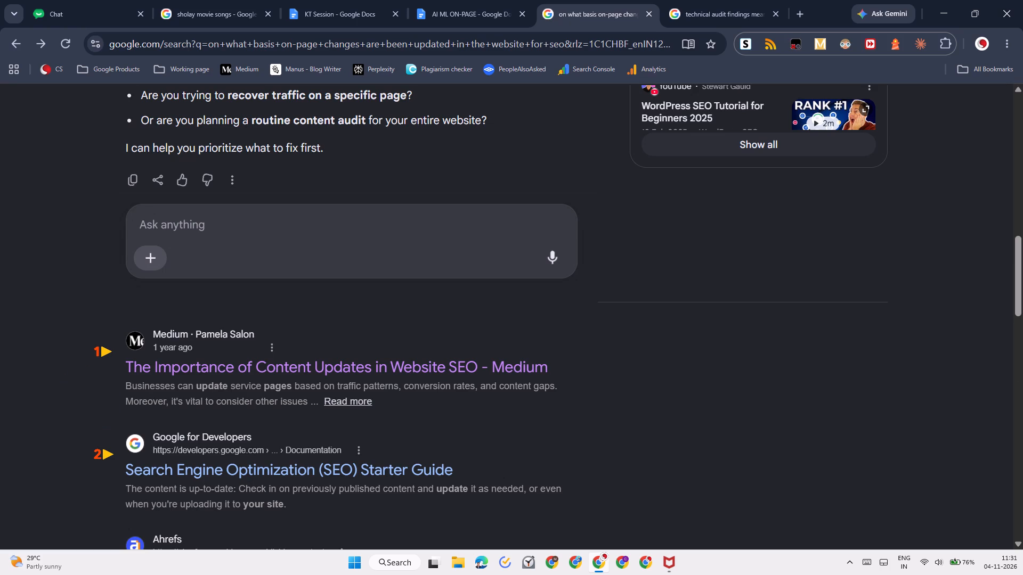
scroll(242, 344, down, 2)
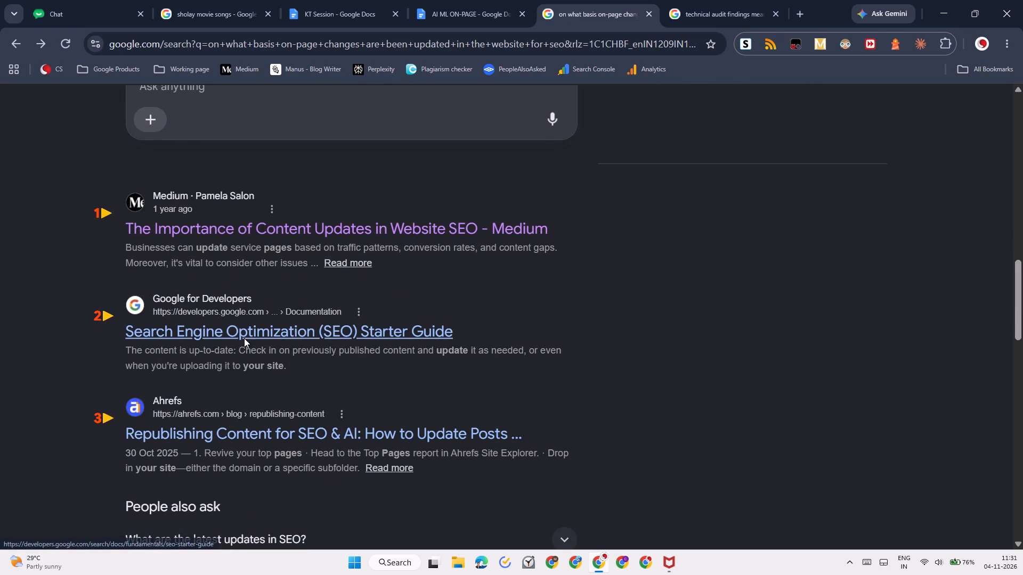
scroll(244, 338, down, 2)
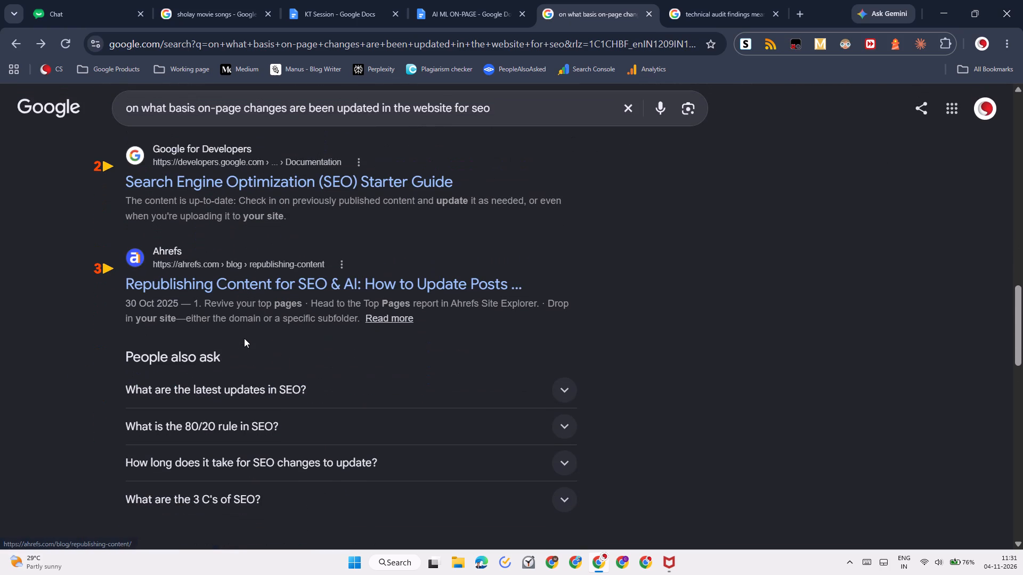
scroll(244, 338, down, 2)
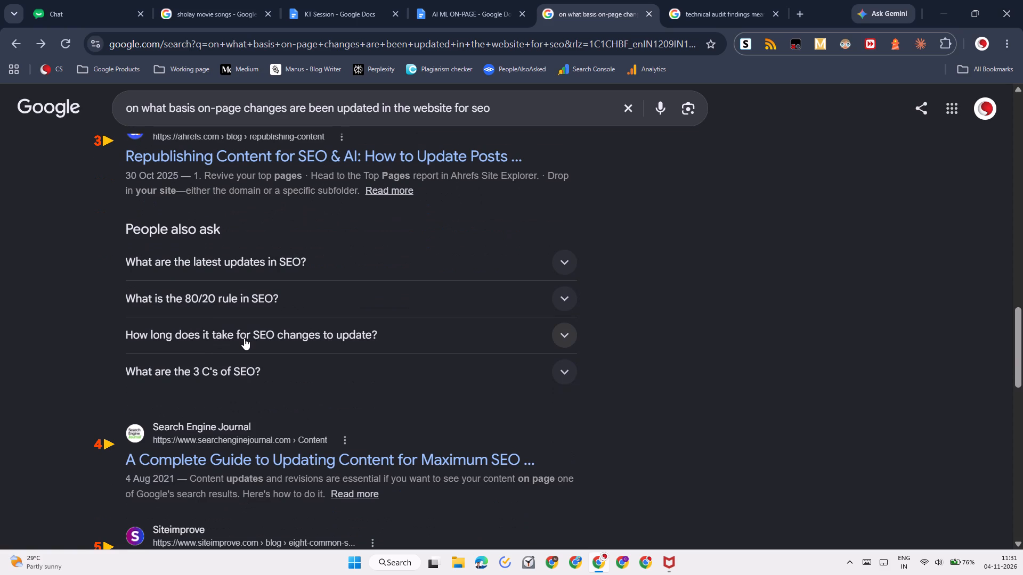
scroll(244, 338, down, 2)
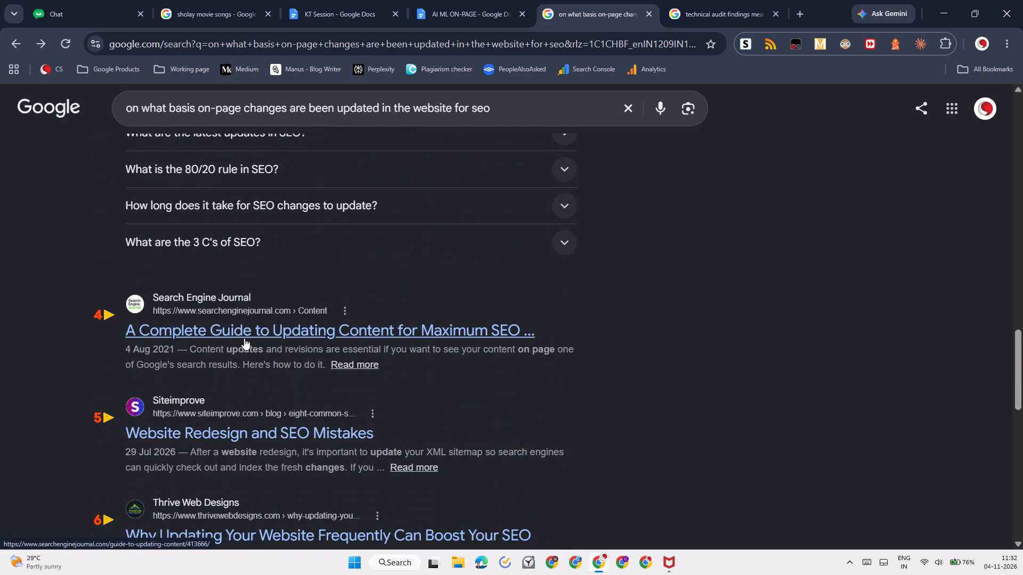
scroll(244, 338, down, 2)
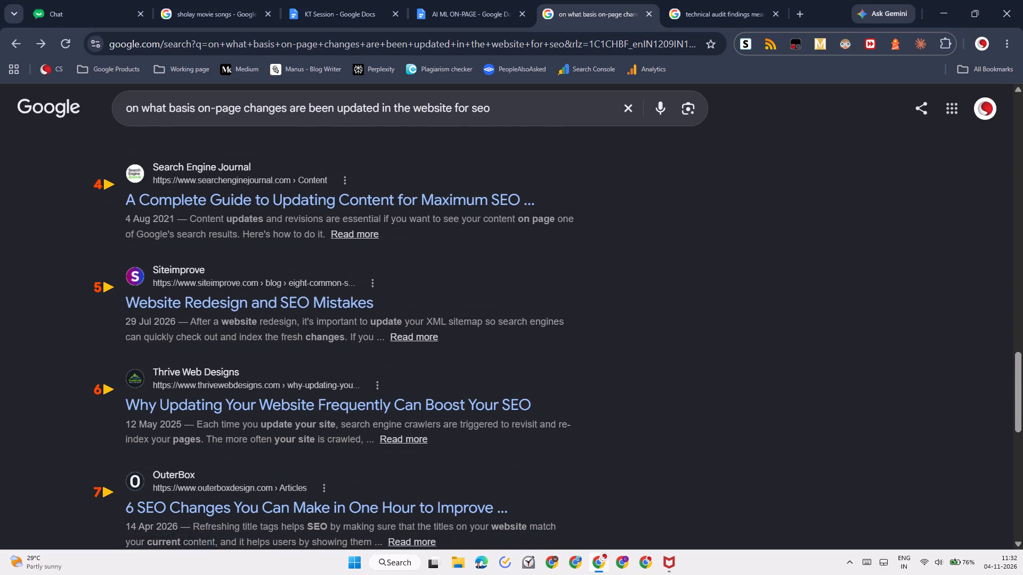
scroll(244, 338, down, 3)
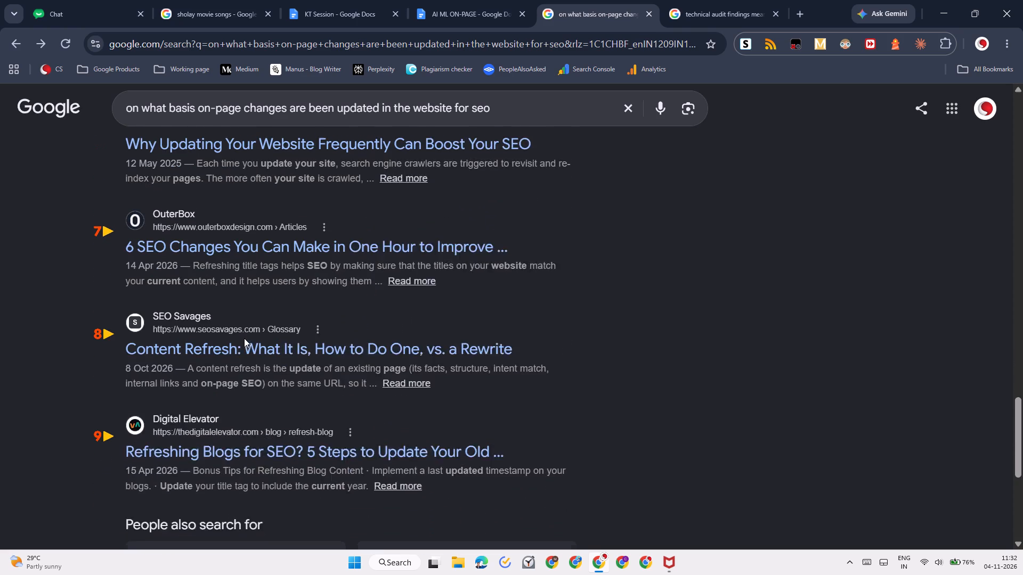
scroll(244, 338, down, 1)
Replace the Google query with "what are the main things that need to be focused when we do on-page" and run the search.
scroll(244, 338, up, 6)
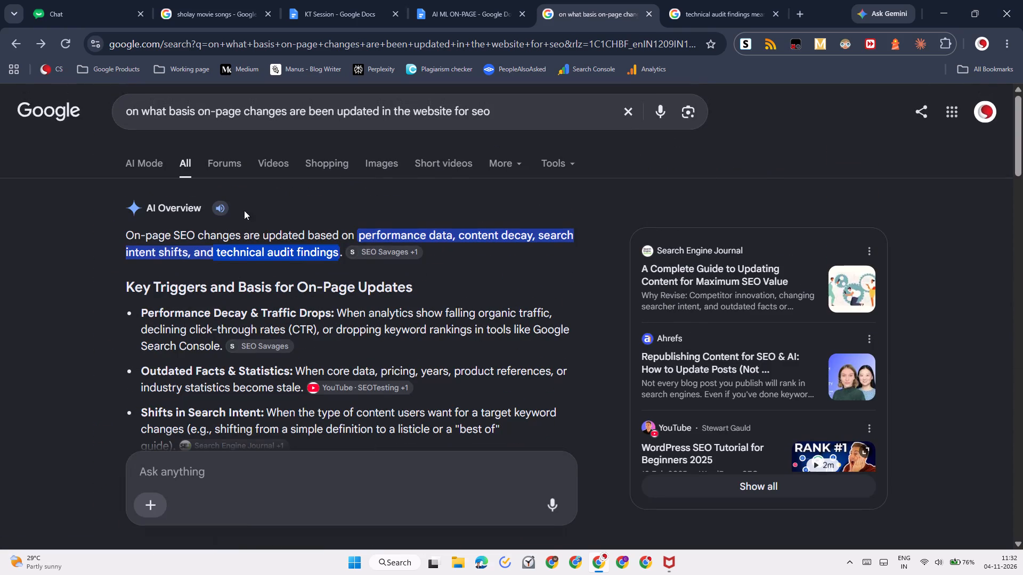
drag(518, 120, 191, 147)
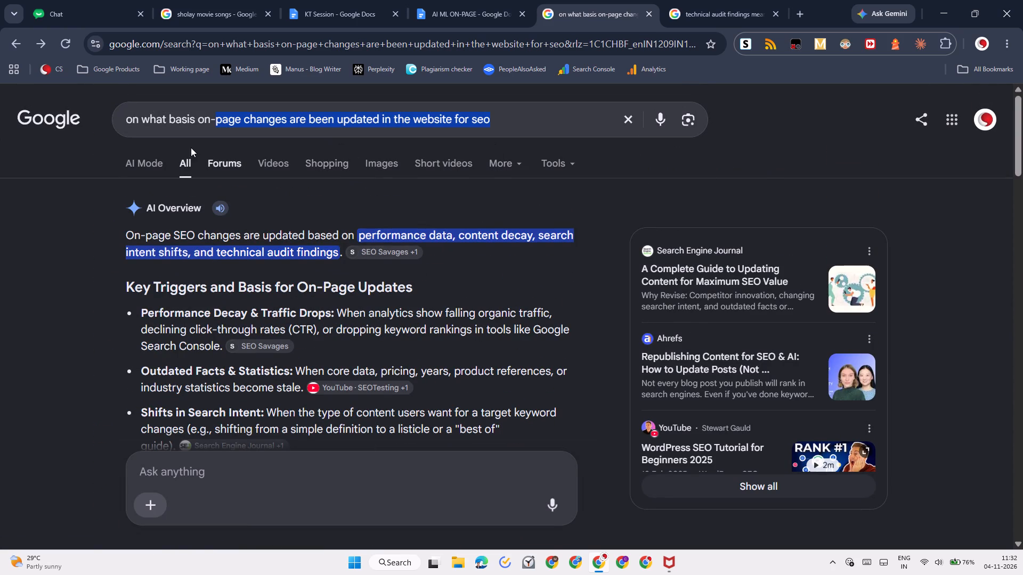
drag(191, 147, 133, 138)
key(BackSpace)
key(BackSpace)
key(BackSpace)
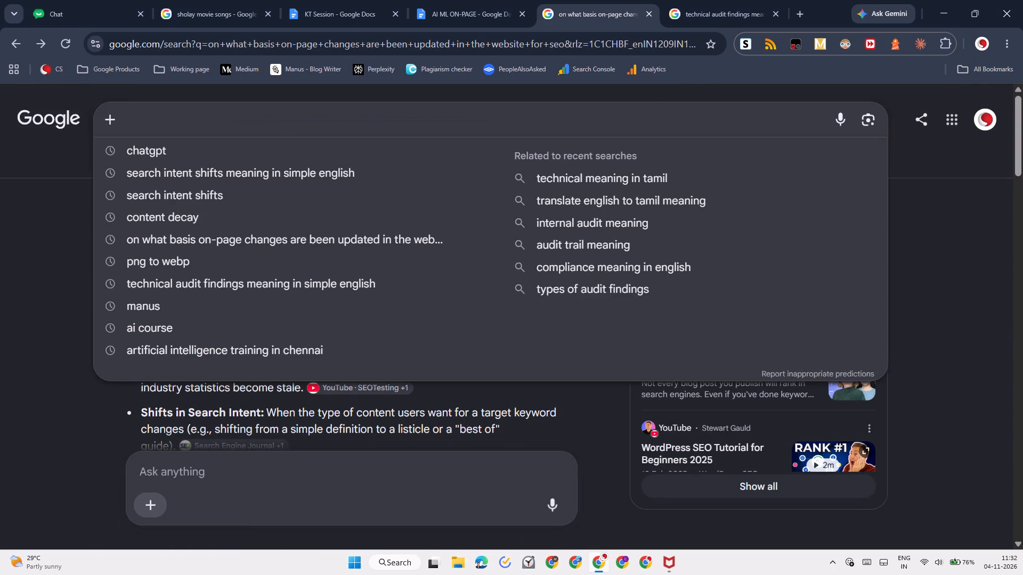
text(what are the main things that need to be focused when we do on)
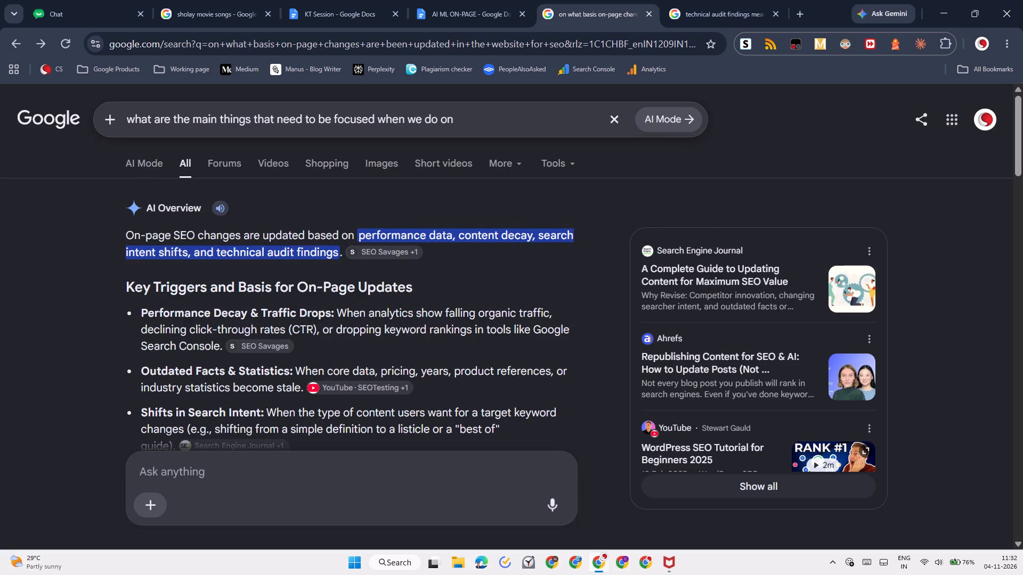
key(minus)
text(page)
key(Return)
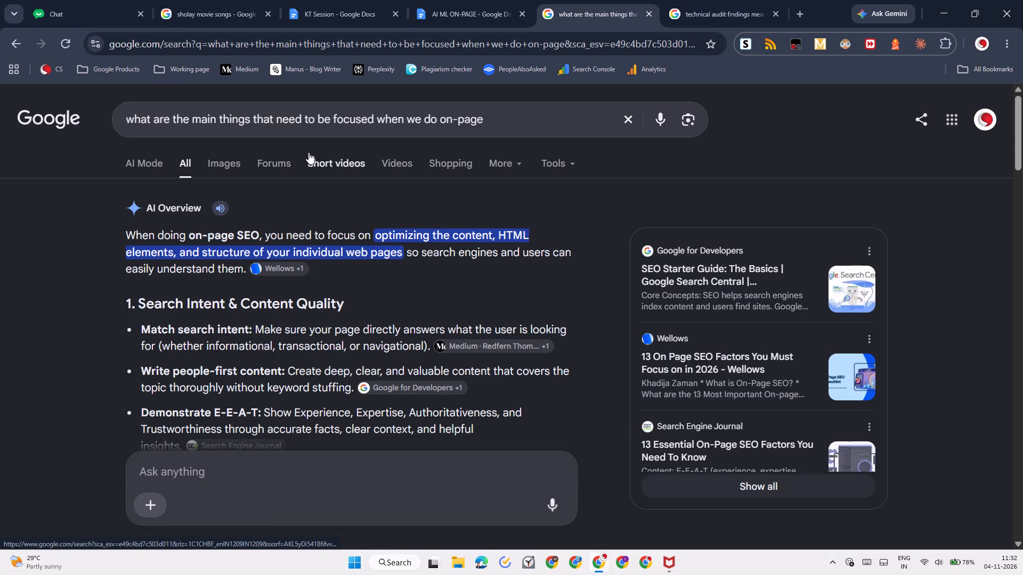
Copy "optimizing the content, HTML elements, and structure of your individual web pages" from the AI Overview into the KT Session document after "Competitors Analysis,".
drag(376, 239, 384, 251)
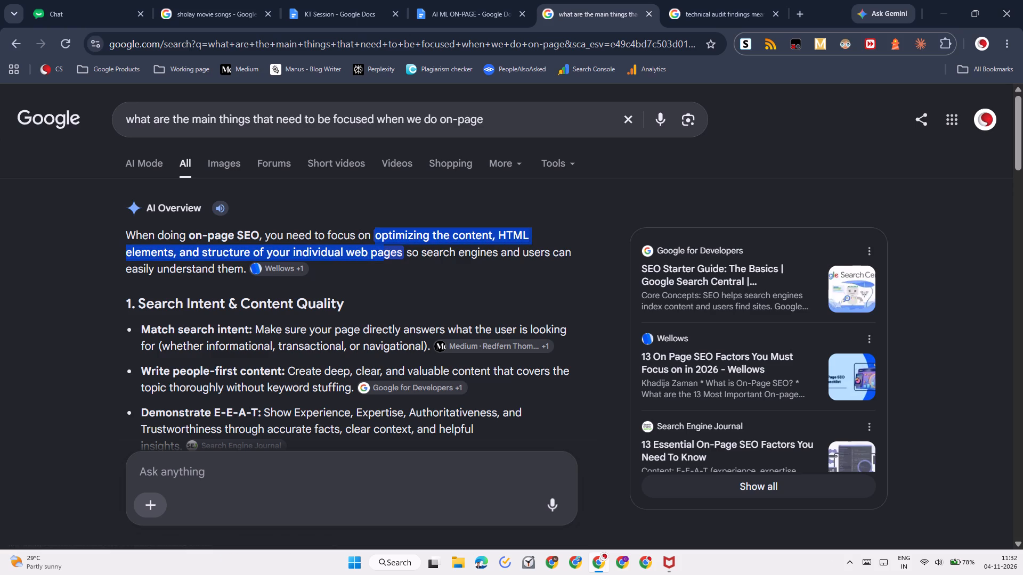
drag(384, 251, 408, 258)
drag(408, 258, 404, 258)
drag(404, 258, 402, 257)
key(ctrl+c)
click(456, 0)
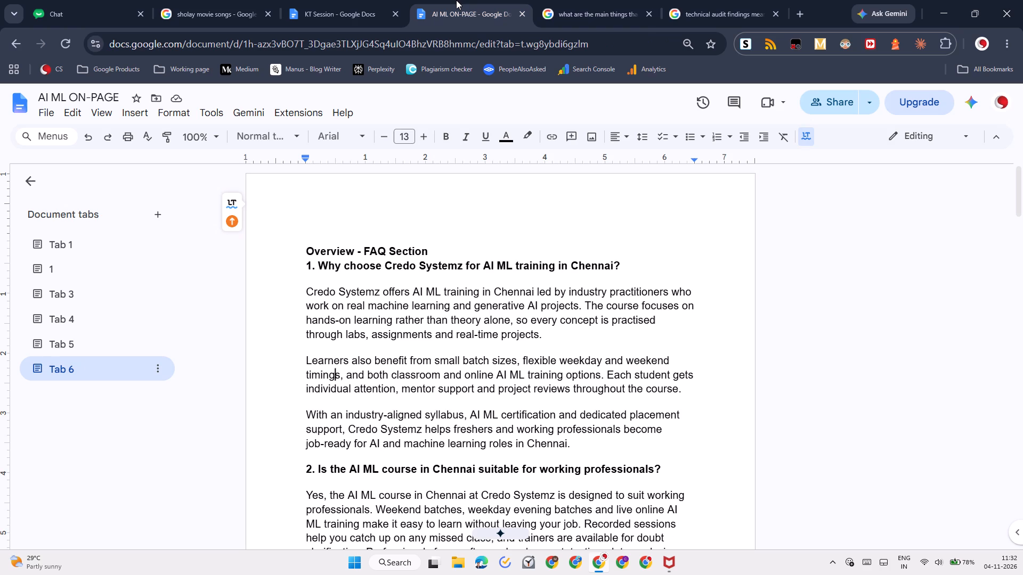
click(366, 0)
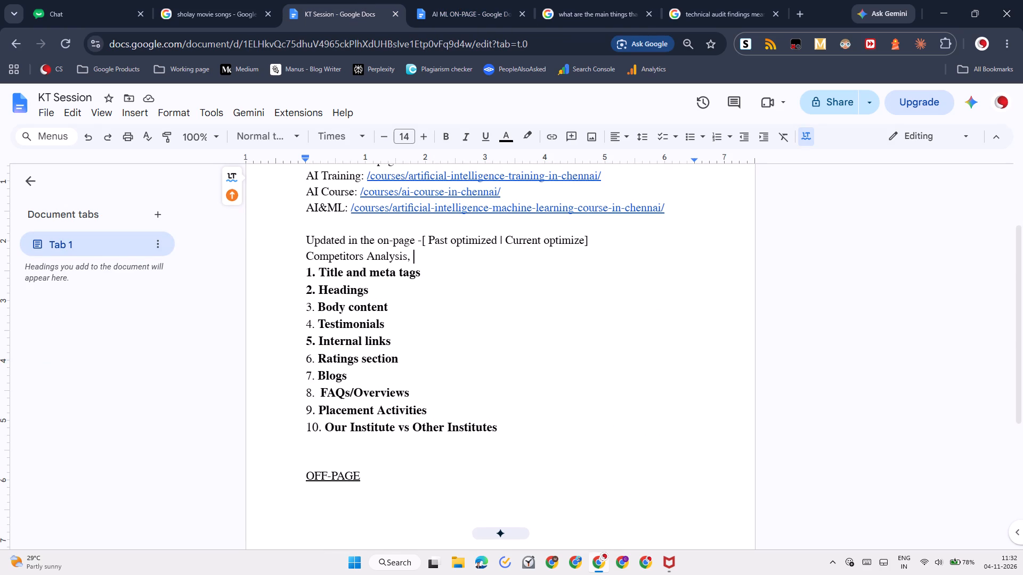
key(ctrl+v)
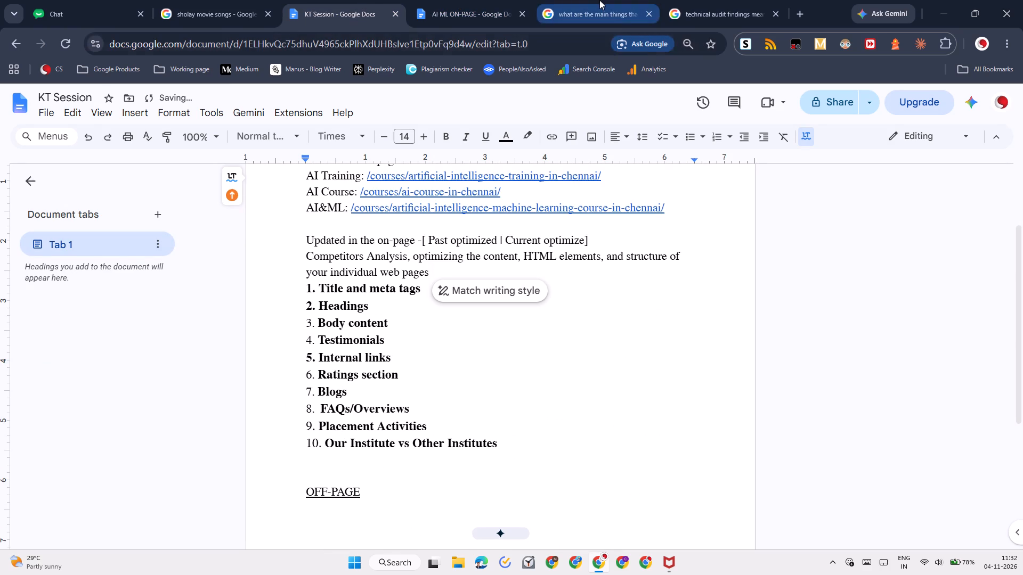
Copy the AI Overview's "Demonstrate E-E-A-T: Show Experience, Expertise, Authoritativeness, and Trustworthiness" and append it, after a comma, to KT Session's Competitors Analysis line.
click(599, 0)
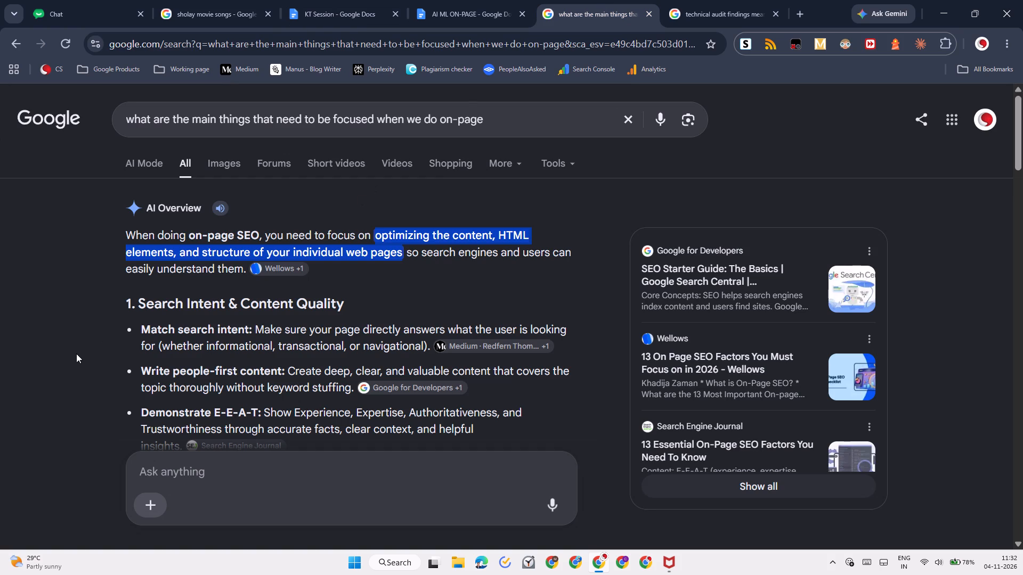
click(76, 354)
scroll(76, 354, down, 1)
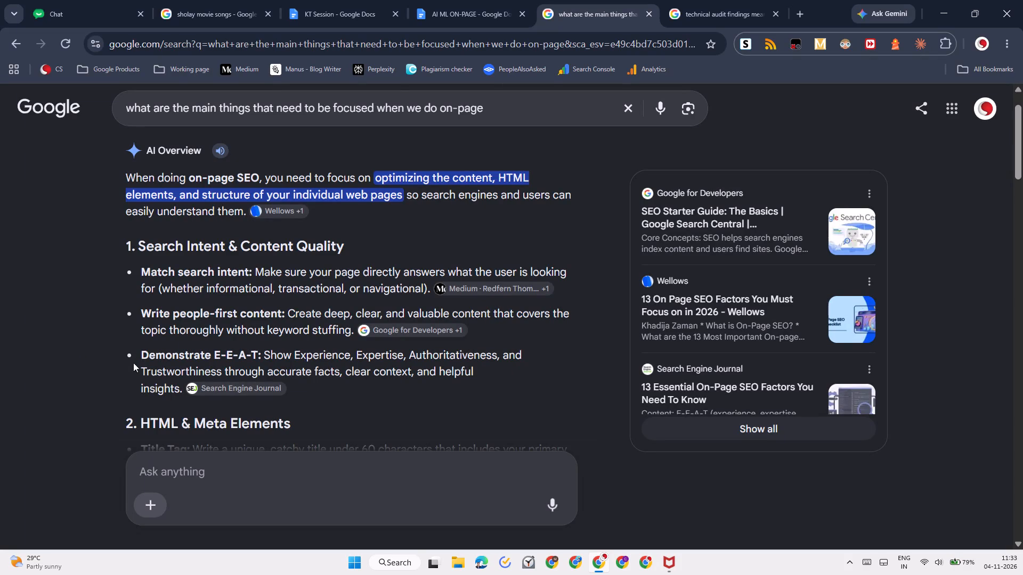
drag(137, 358, 242, 358)
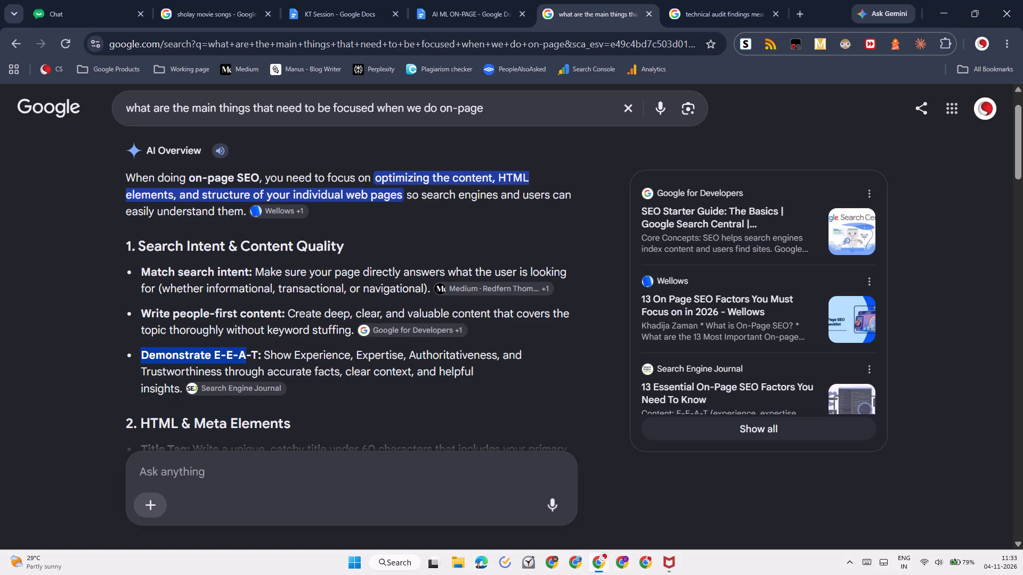
click(242, 358)
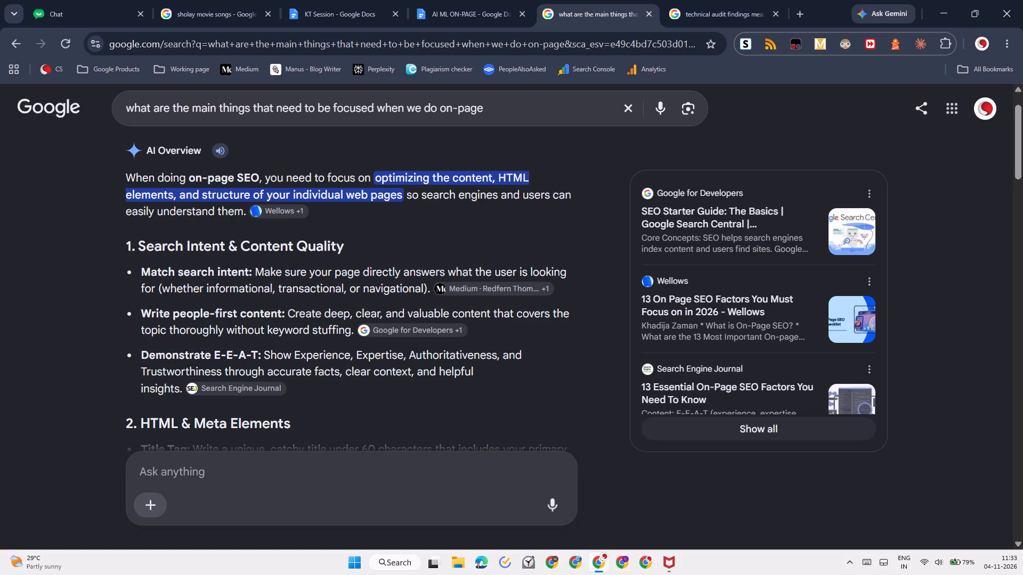
drag(140, 358, 203, 351)
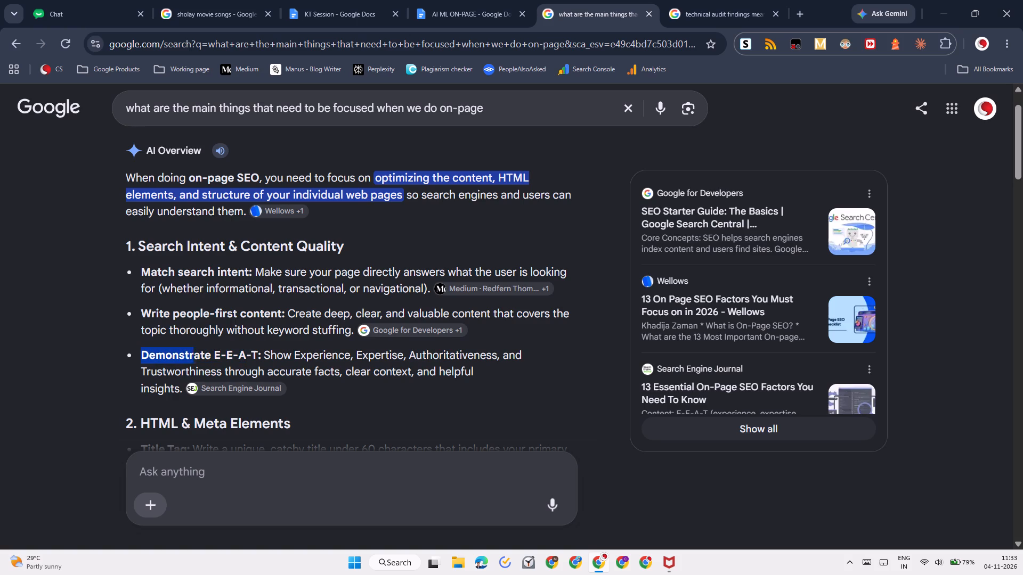
drag(203, 351, 273, 372)
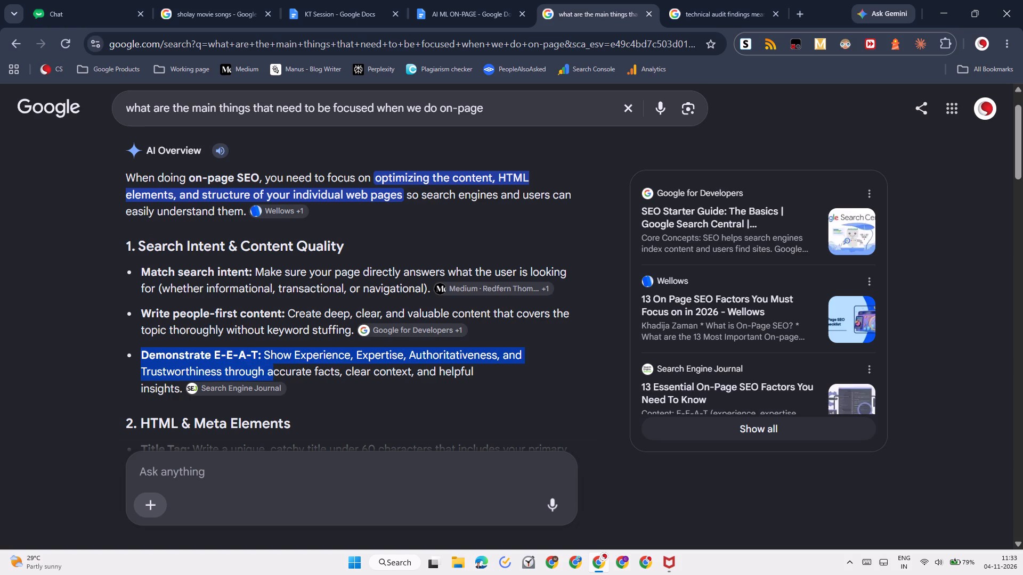
drag(273, 372, 224, 374)
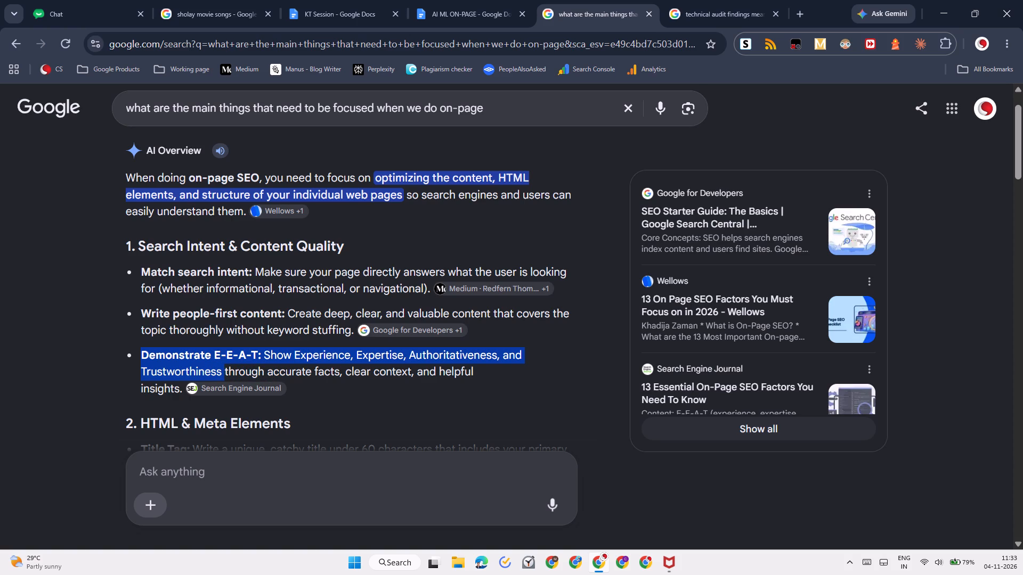
drag(224, 374, 224, 374)
key(ctrl+c)
click(448, 0)
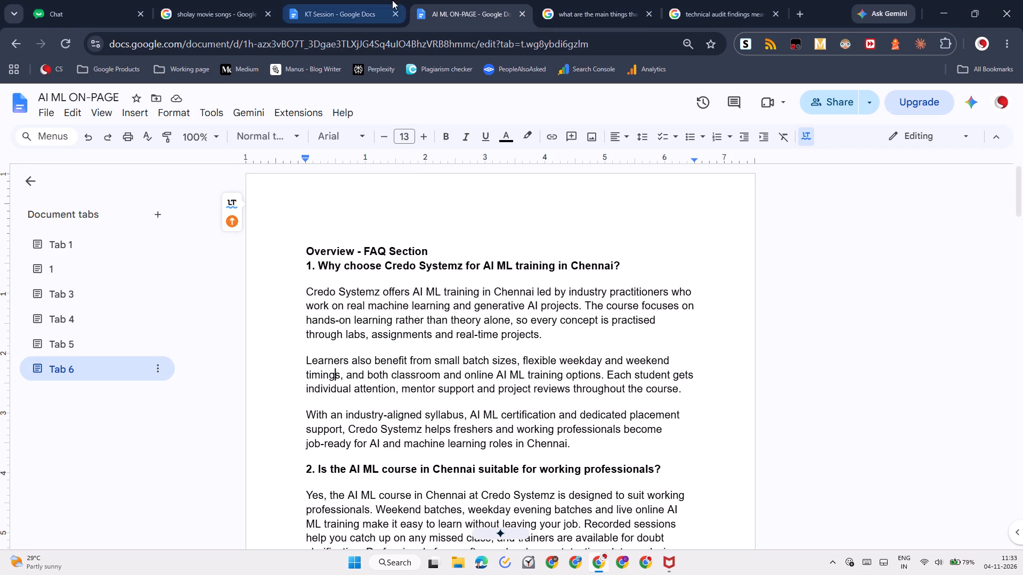
click(354, 0)
drag(354, 0, 448, 0)
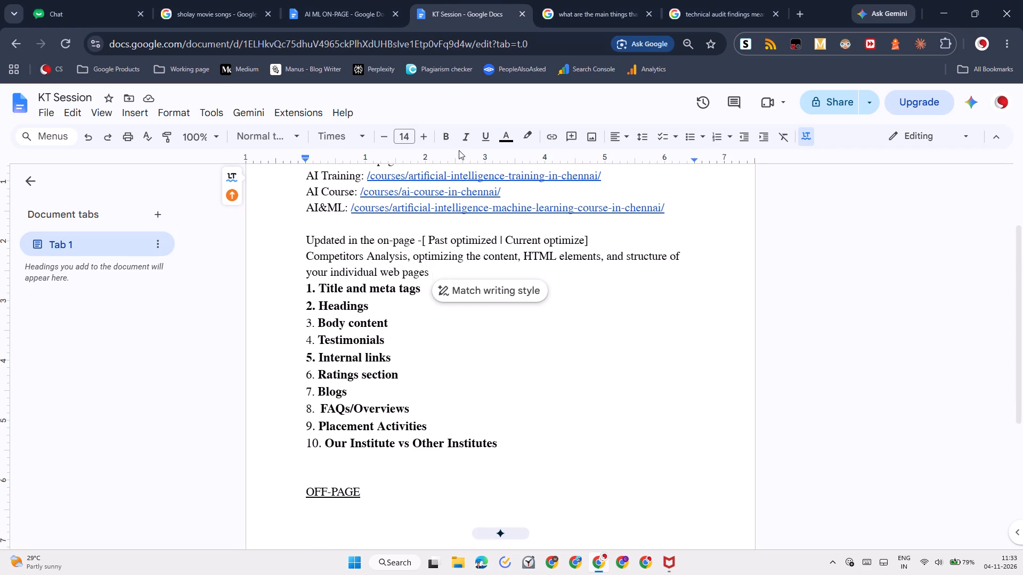
text(,)
key(space)
key(ctrl+v)
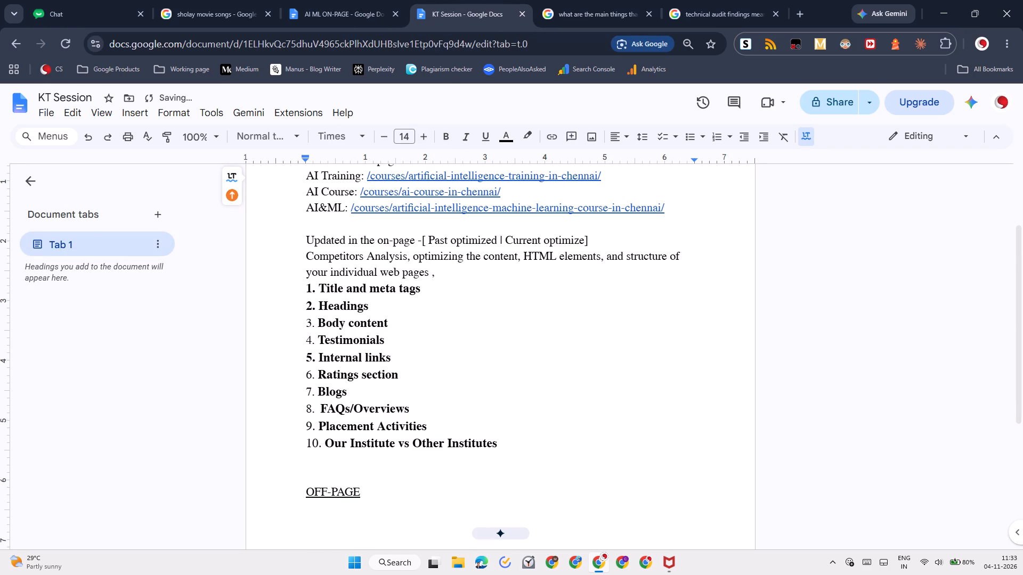
Read the AI Overview's sections on HTML and meta elements, keyword placement, URL and site architecture, and media and technical on-page factors.
click(593, 0)
scroll(394, 272, down, 2)
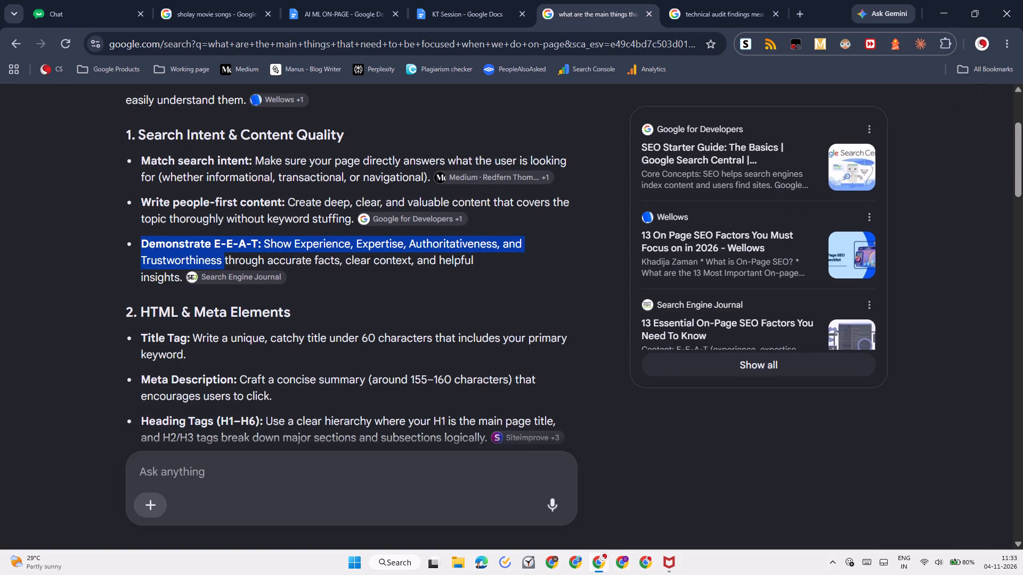
click(113, 322)
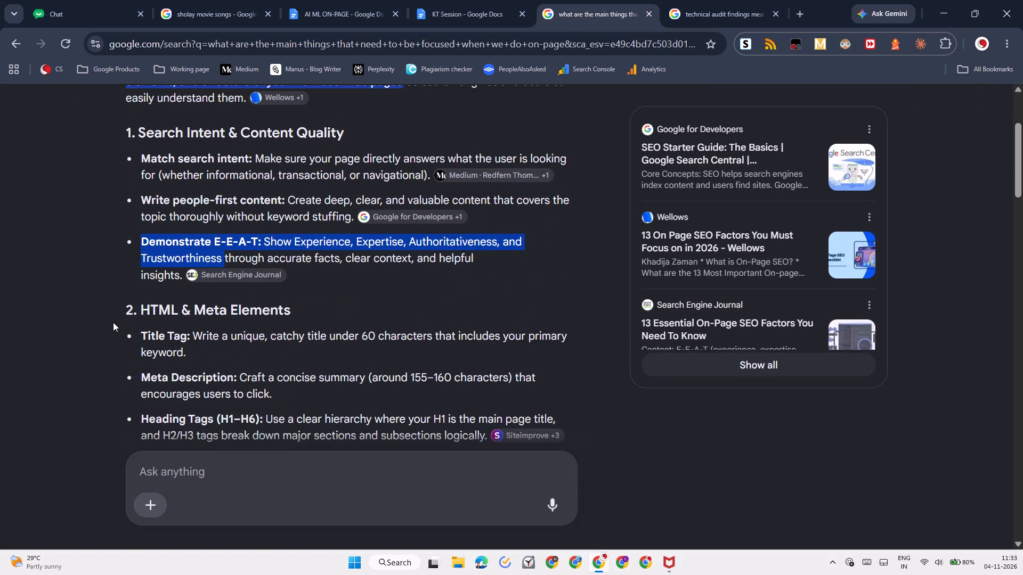
scroll(113, 322, up, 2)
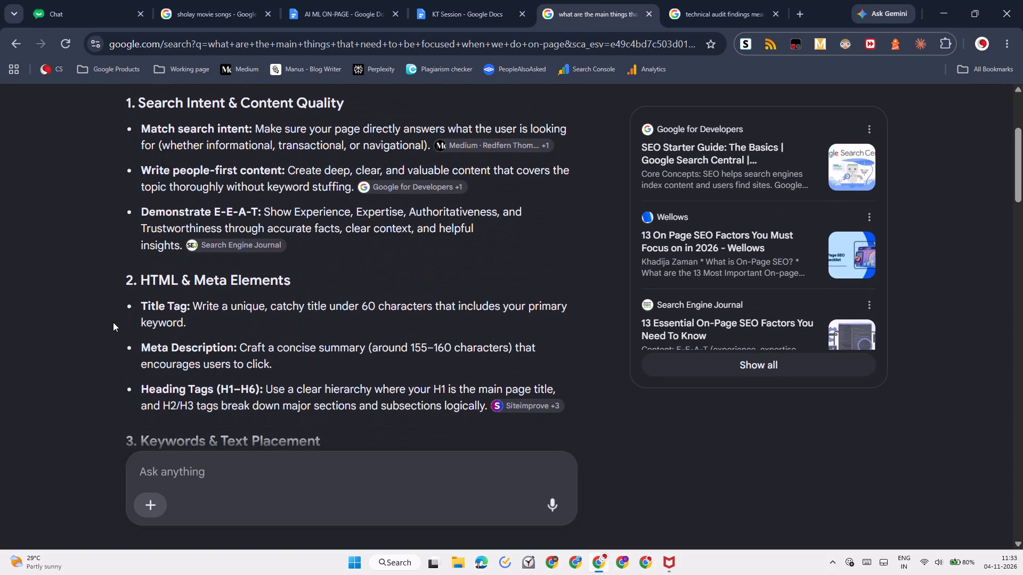
click(113, 322)
scroll(113, 322, up, 2)
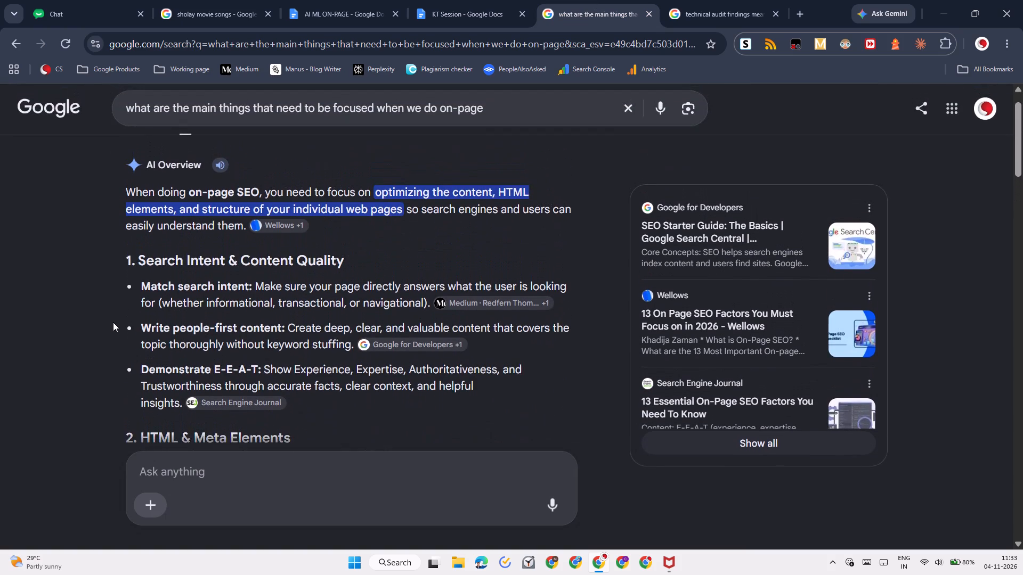
scroll(113, 322, down, 5)
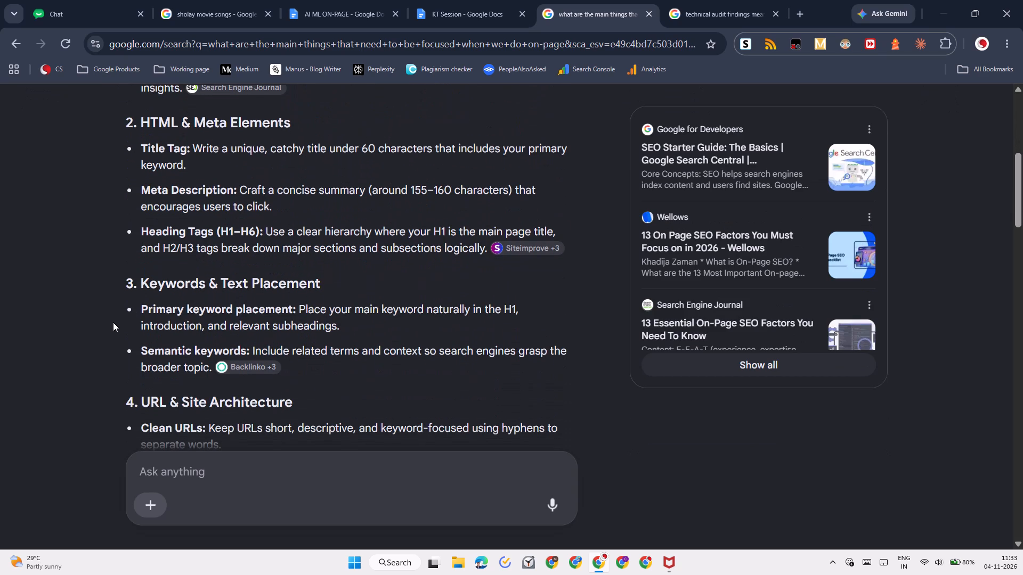
scroll(113, 322, down, 2)
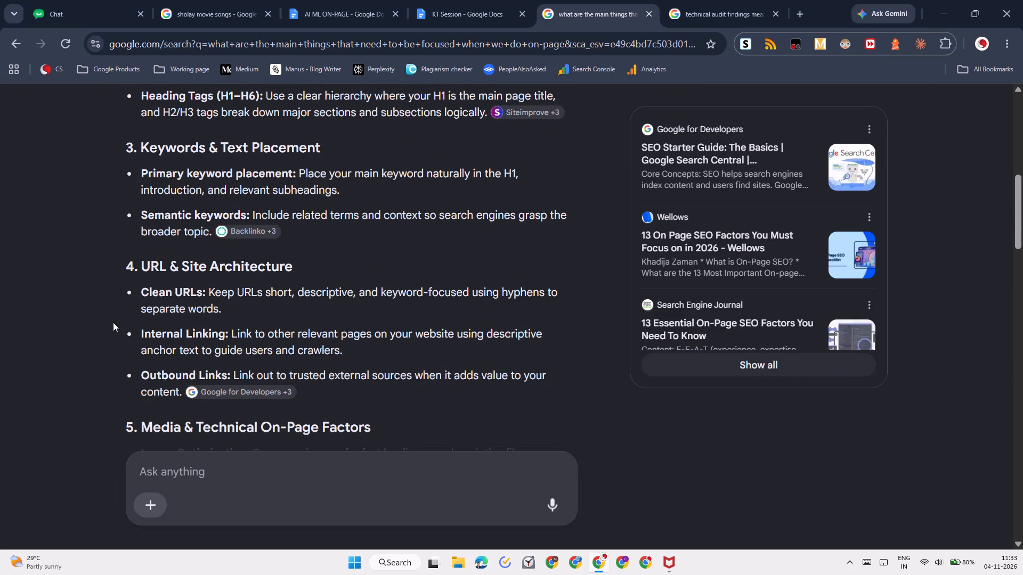
scroll(113, 322, down, 1)
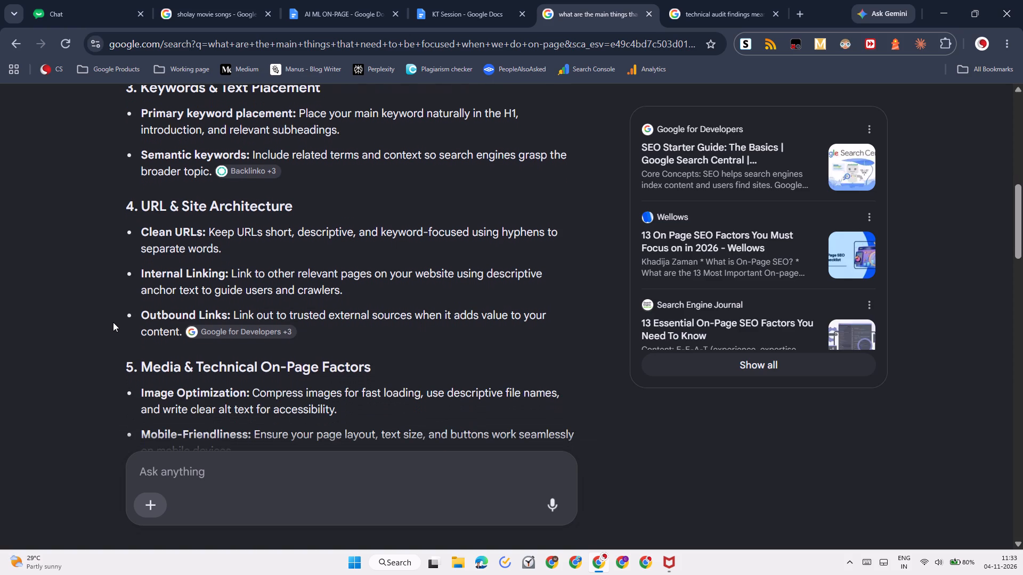
scroll(113, 322, down, 1)
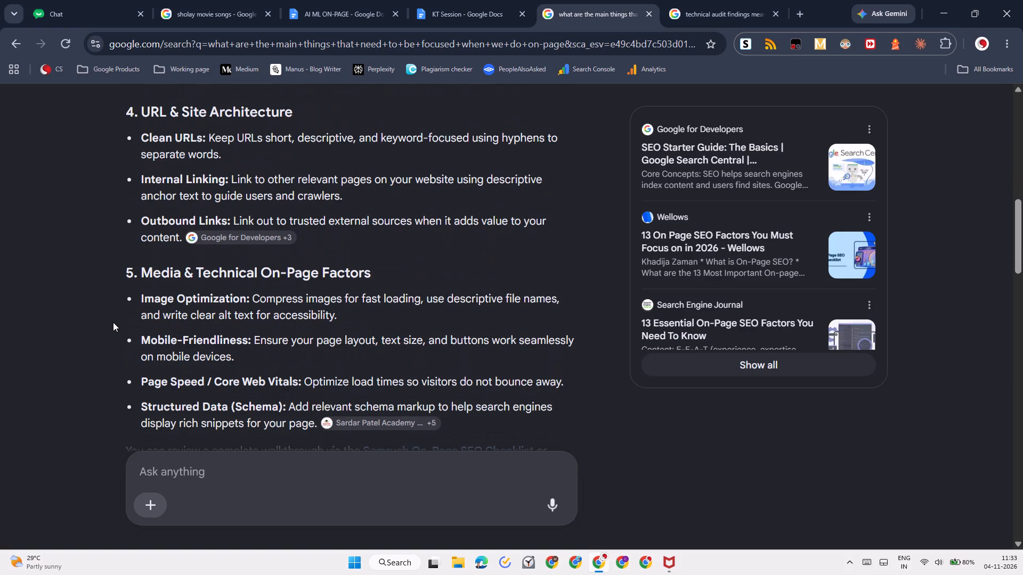
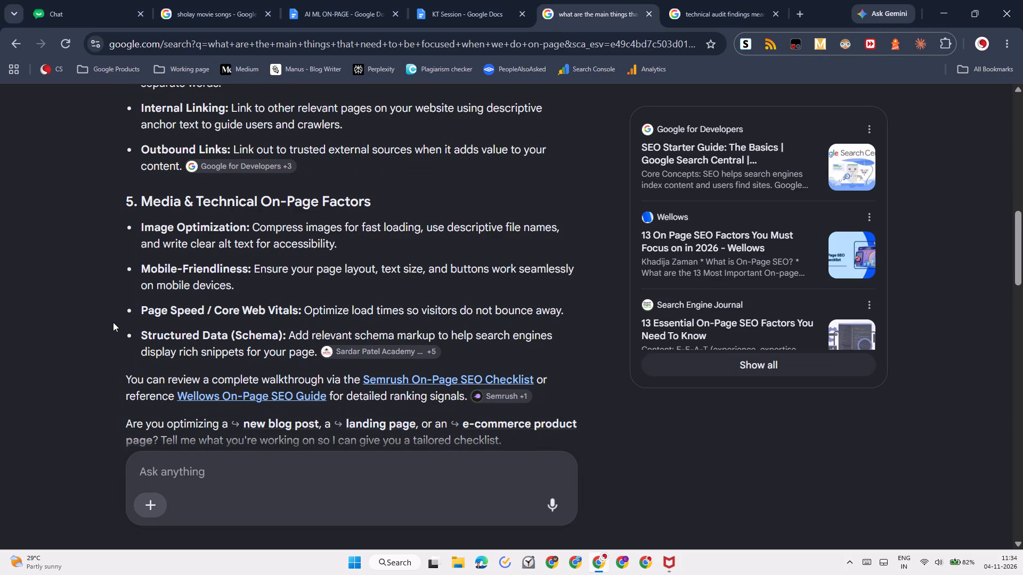
Copy "Page Speed" from the AI Overview's technical on-page factors and append it, after a comma, to KT Session's Competitors Analysis line.
scroll(318, 231, up, 1)
scroll(318, 231, down, 2)
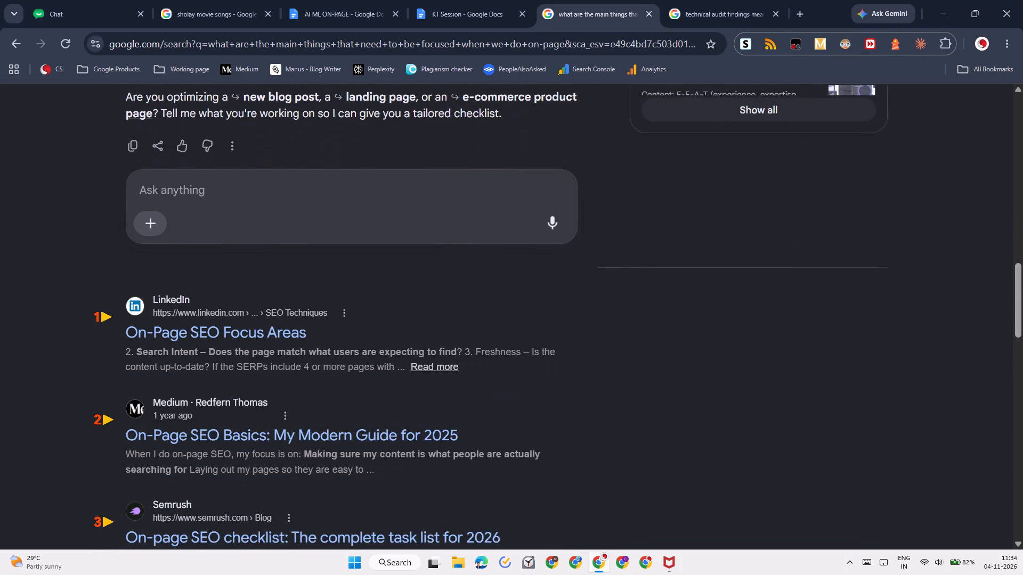
scroll(318, 231, down, 1)
click(453, 0)
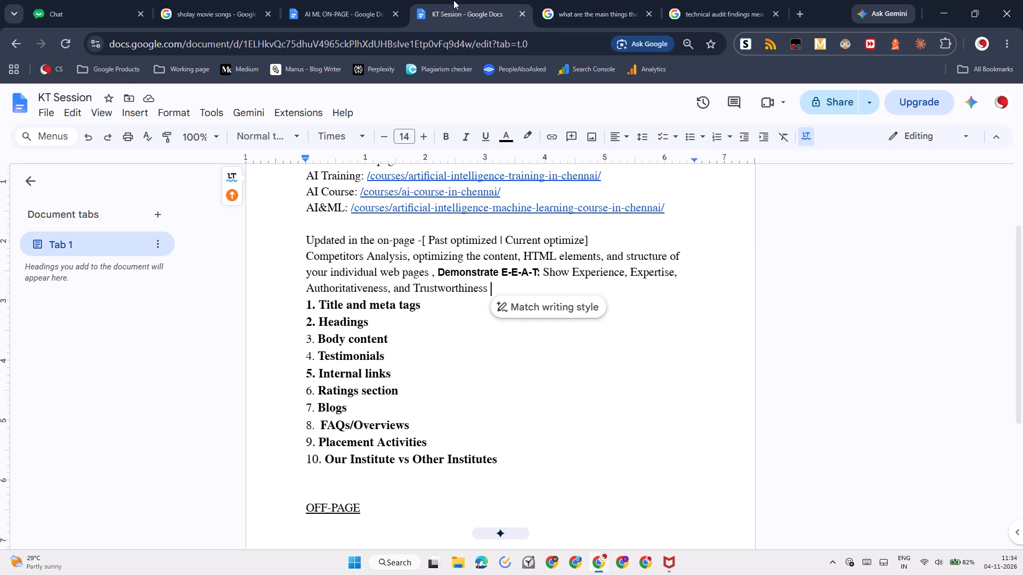
click(552, 6)
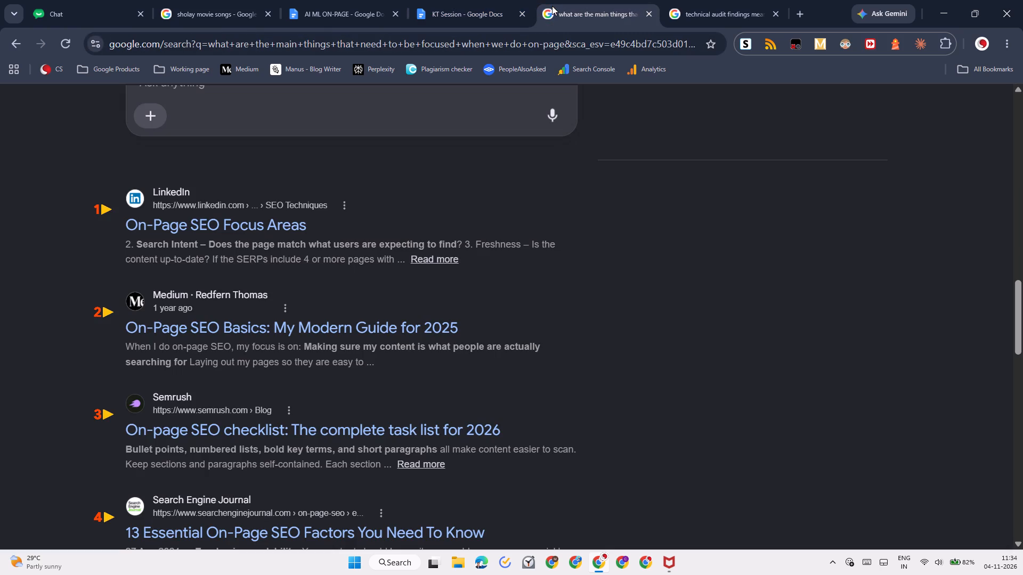
scroll(338, 533, up, 4)
scroll(323, 361, up, 1)
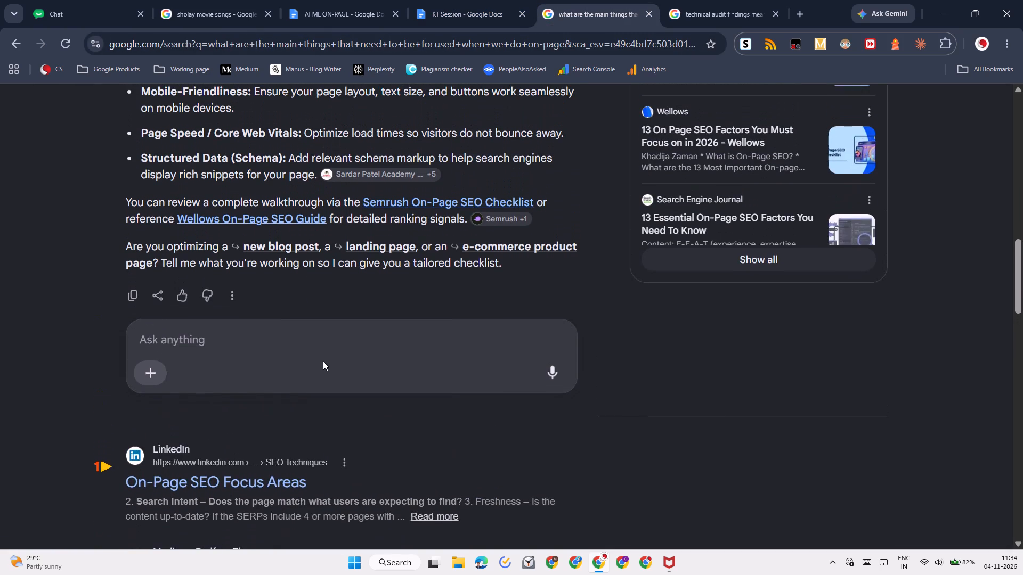
scroll(323, 361, up, 2)
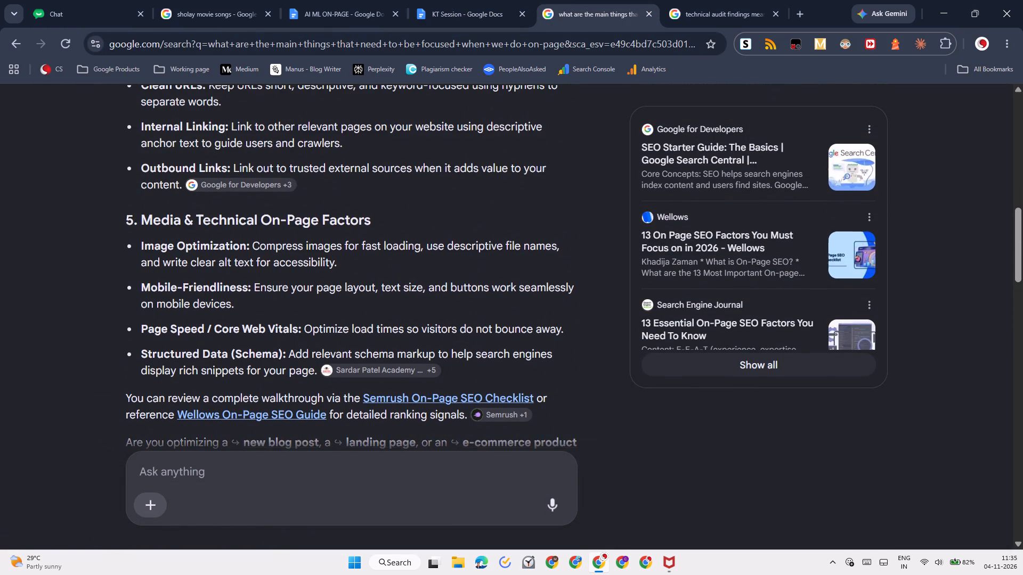
drag(140, 333, 205, 332)
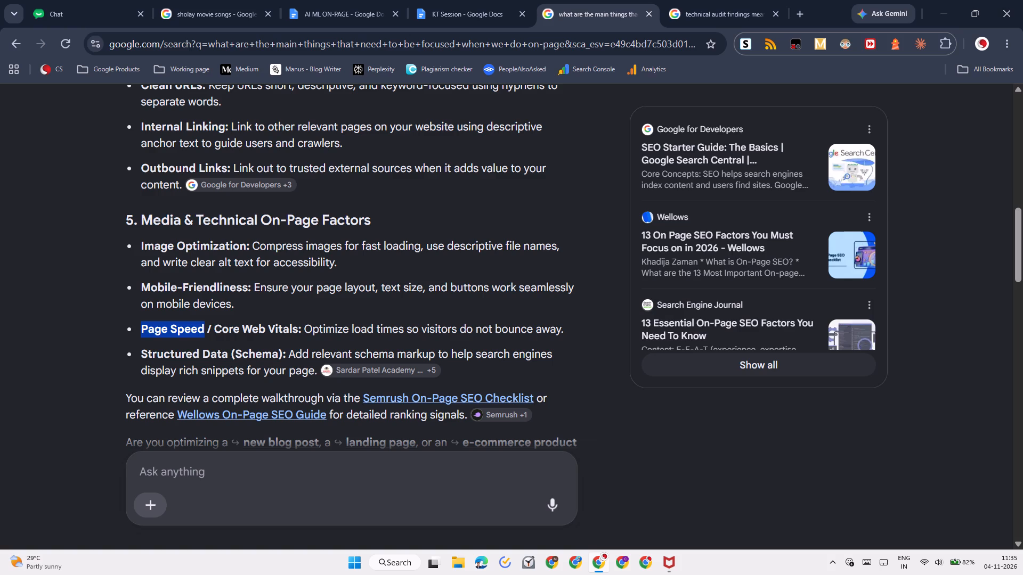
drag(205, 332, 207, 334)
key(ctrl+c)
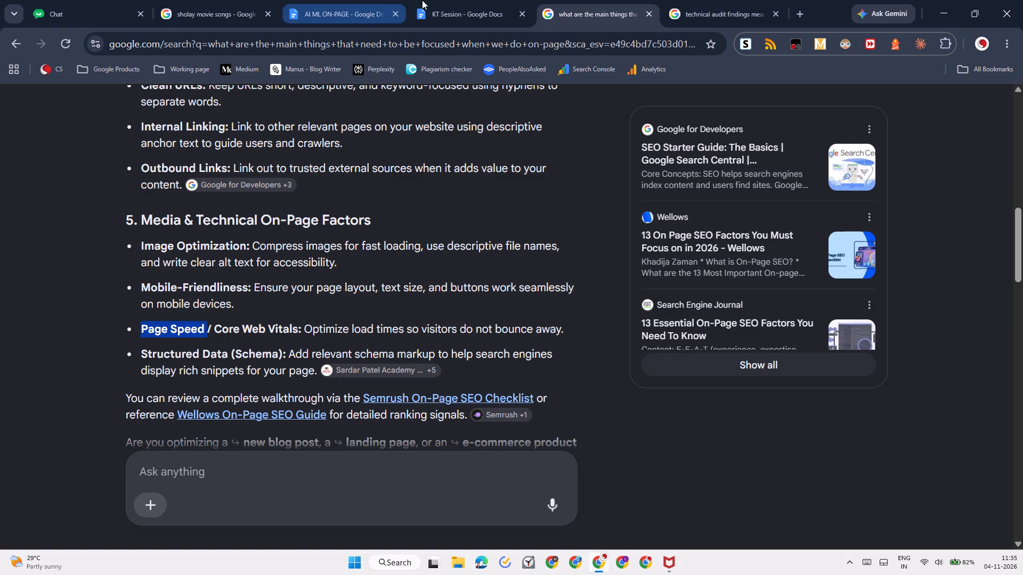
click(435, 0)
key(BackSpace)
text(,)
key(space)
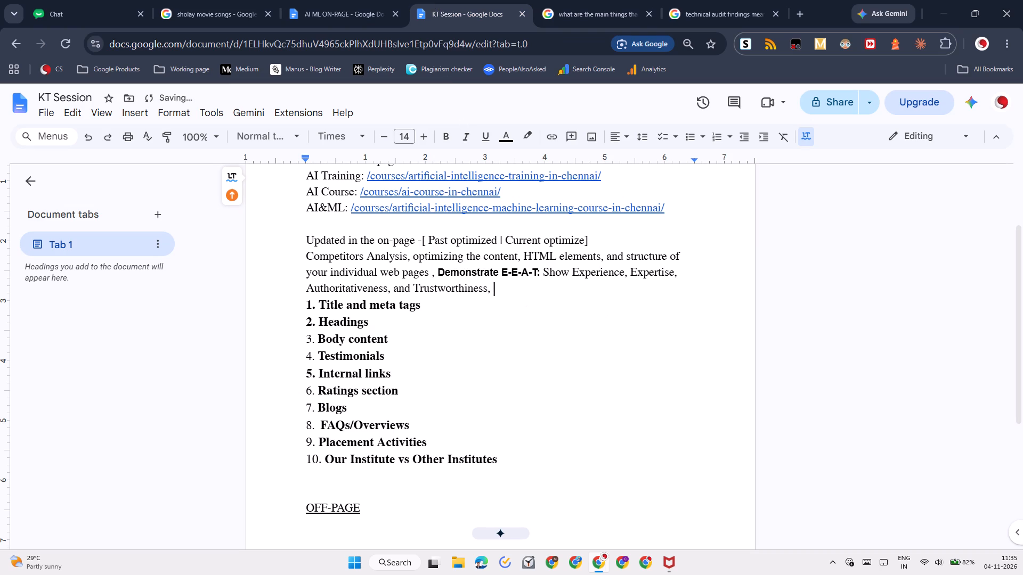
key(ctrl+v)
Copy "Image Optimization" from the AI Overview and append it, after a comma, following "Page Speed" in the KT Session document.
click(589, 0)
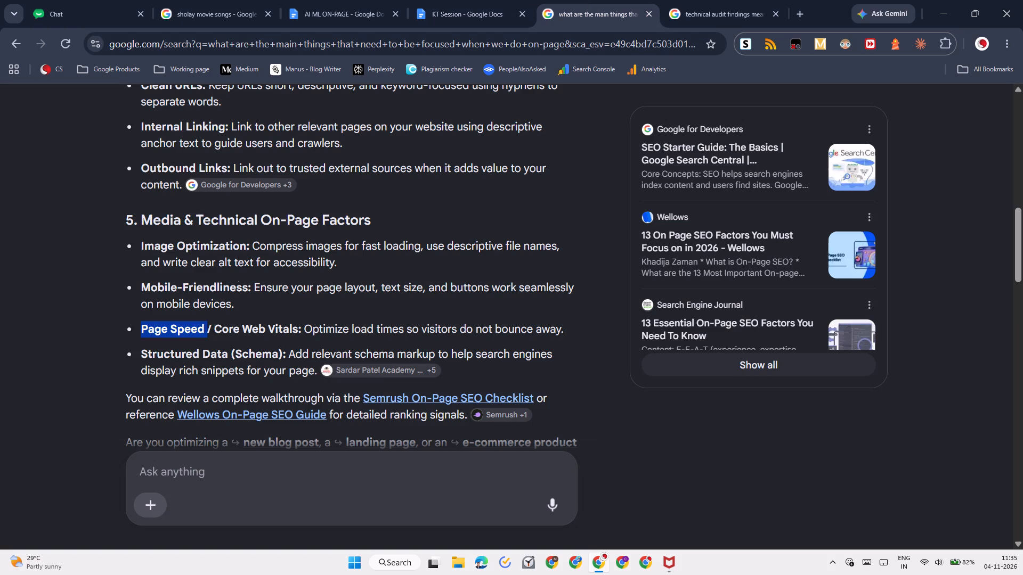
click(185, 283)
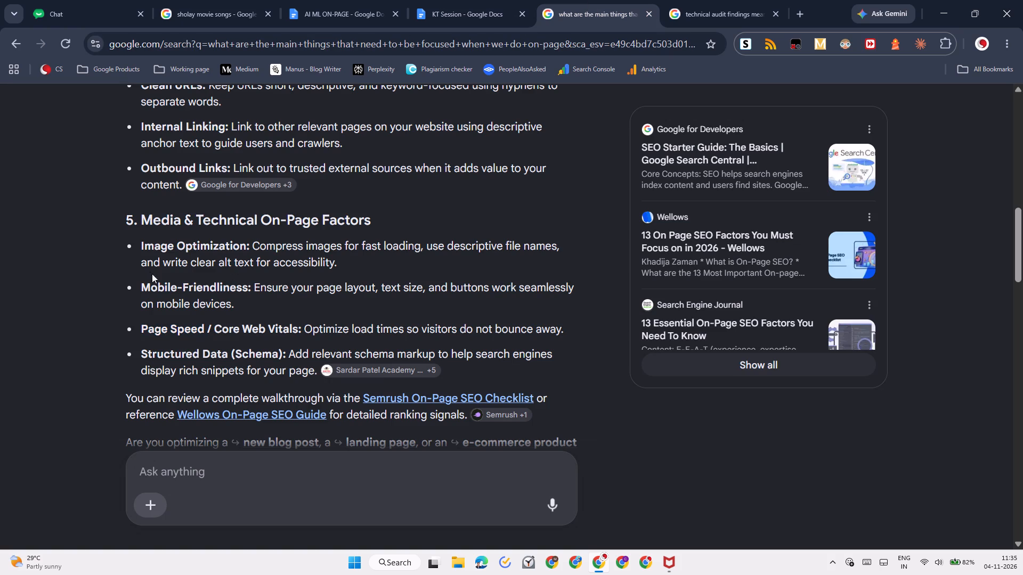
drag(135, 249, 273, 252)
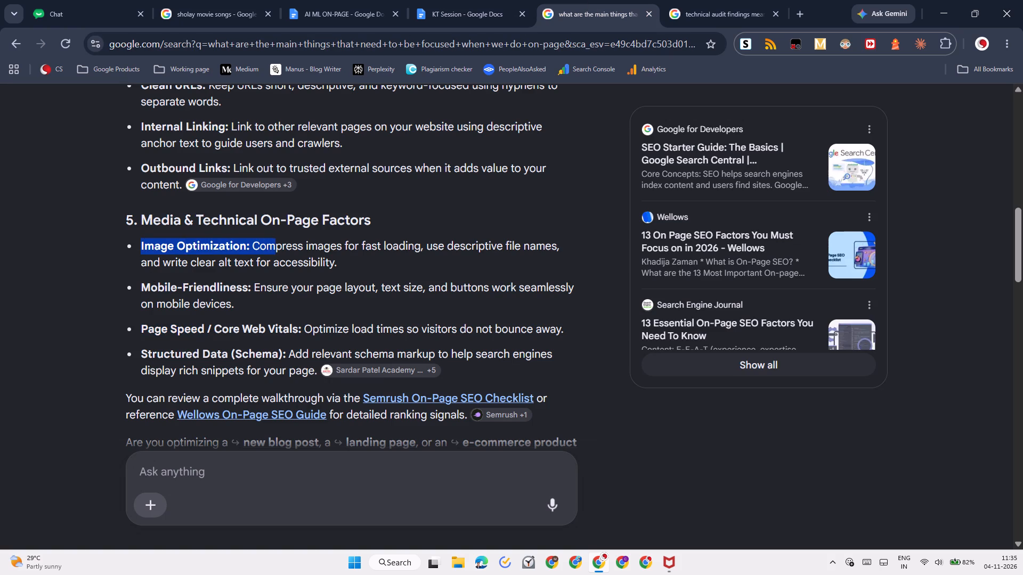
drag(273, 252, 247, 248)
key(ctrl+c)
click(432, 0)
key(BackSpace)
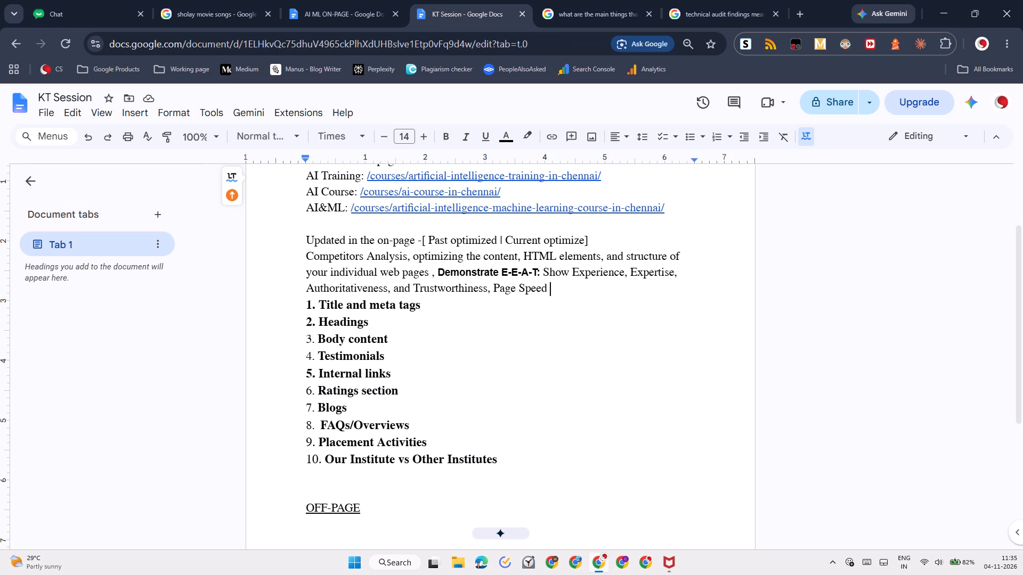
text(,)
key(space)
key(ctrl+v)
Add "(Webp format)" after "Image Optimization" in the Competitors Analysis line, followed by a comma.
text(())
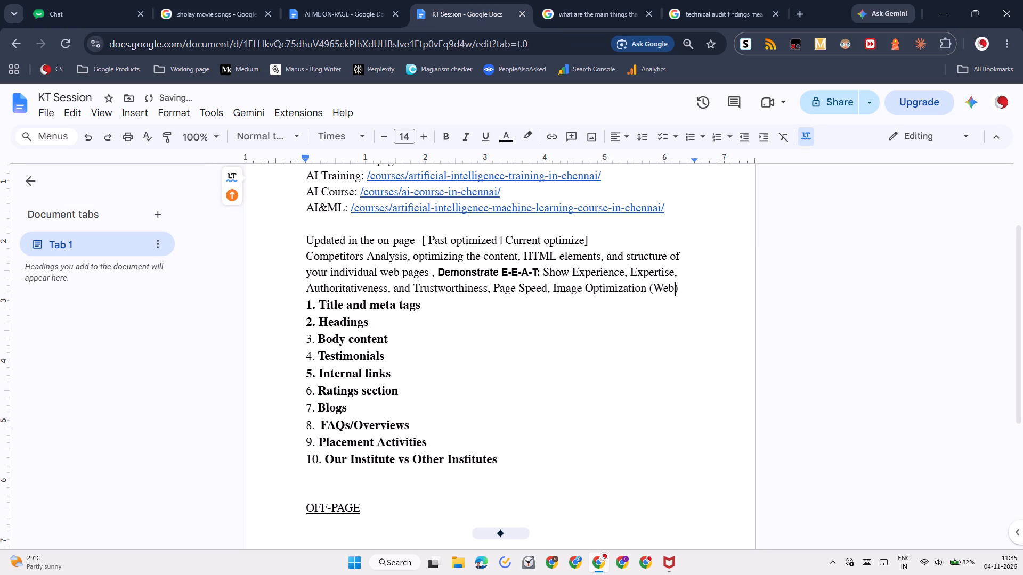
text(p froma)
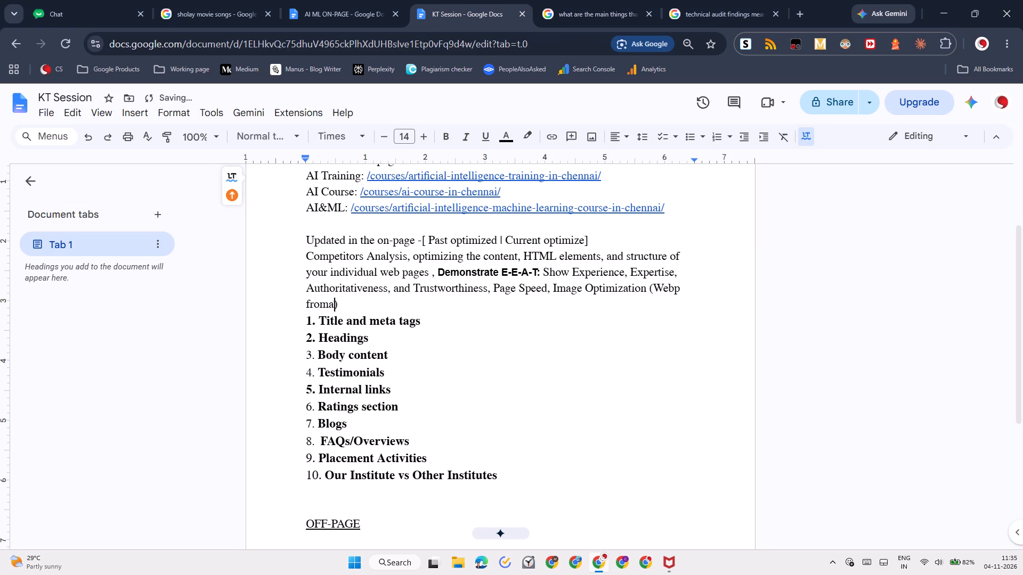
key(BackSpace)
key(BackSpace)
key(BackSpace)
key(BackSpace)
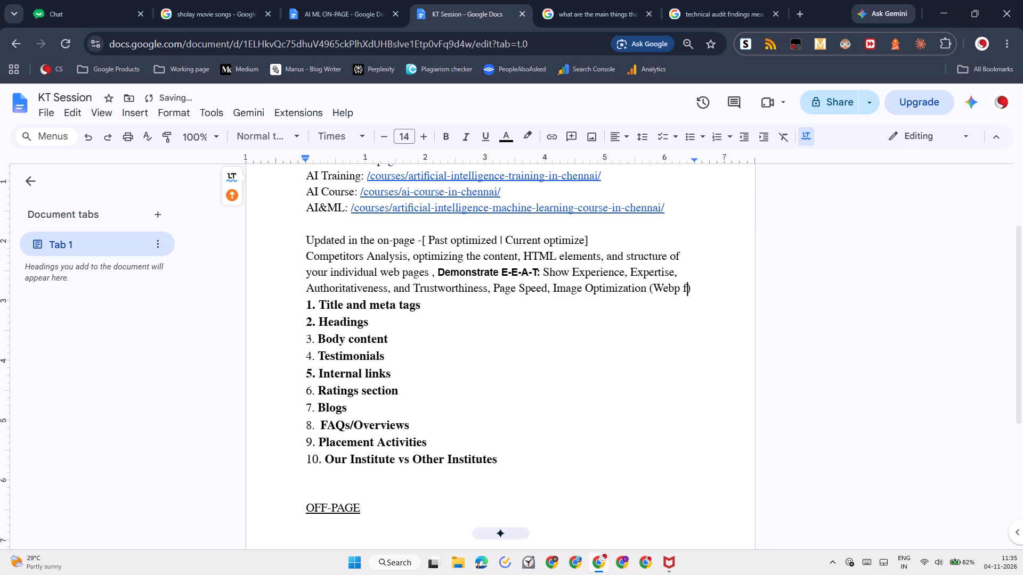
text(or)
text(mat)
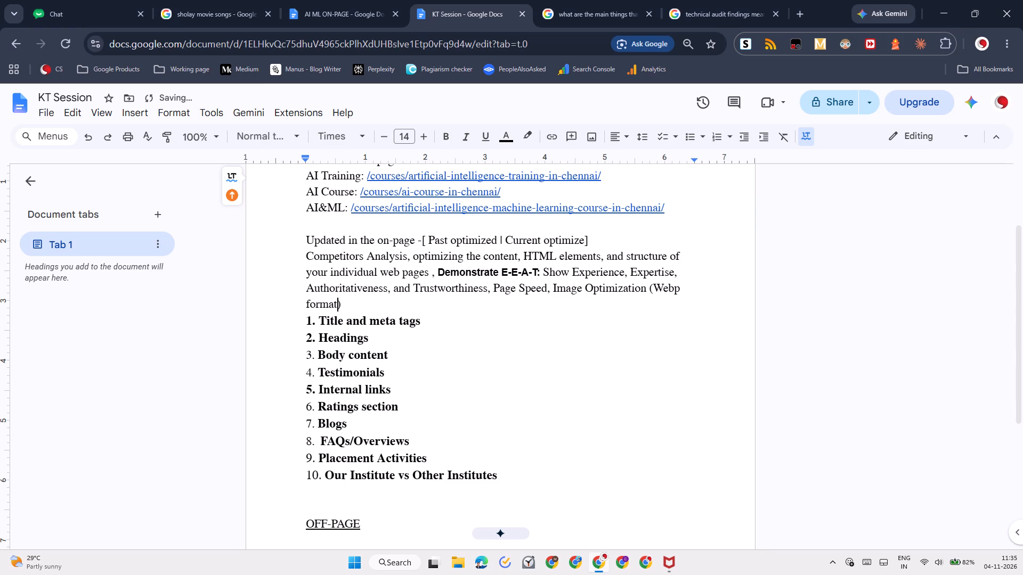
key(Right)
text(.)
key(space)
key(BackSpace)
key(BackSpace)
text(,)
key(space)
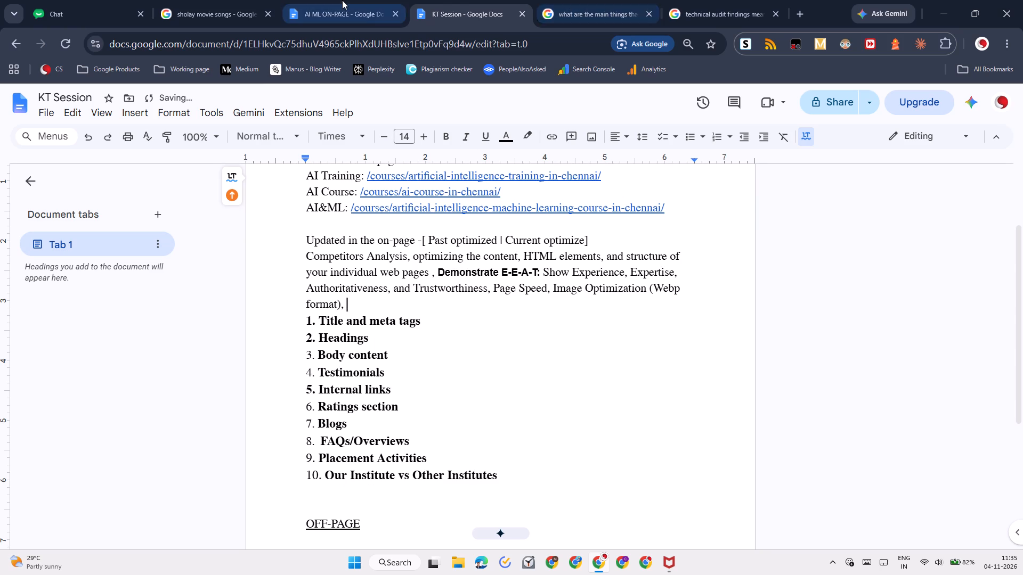
Look through the Google AI Overview and the organic results for further on-page focus points.
click(341, 0)
click(441, 0)
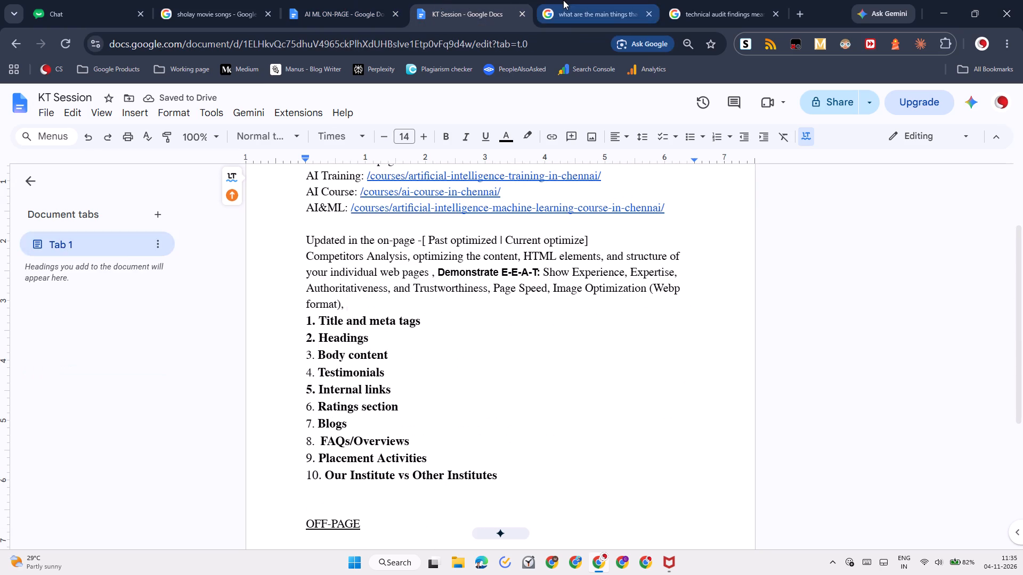
click(563, 0)
scroll(222, 308, up, 1)
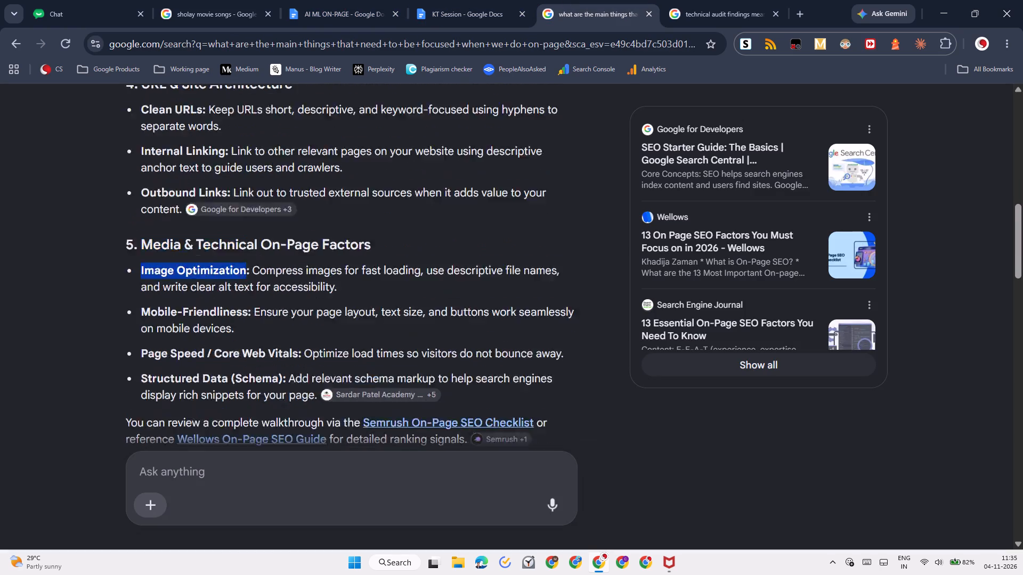
scroll(222, 308, up, 1)
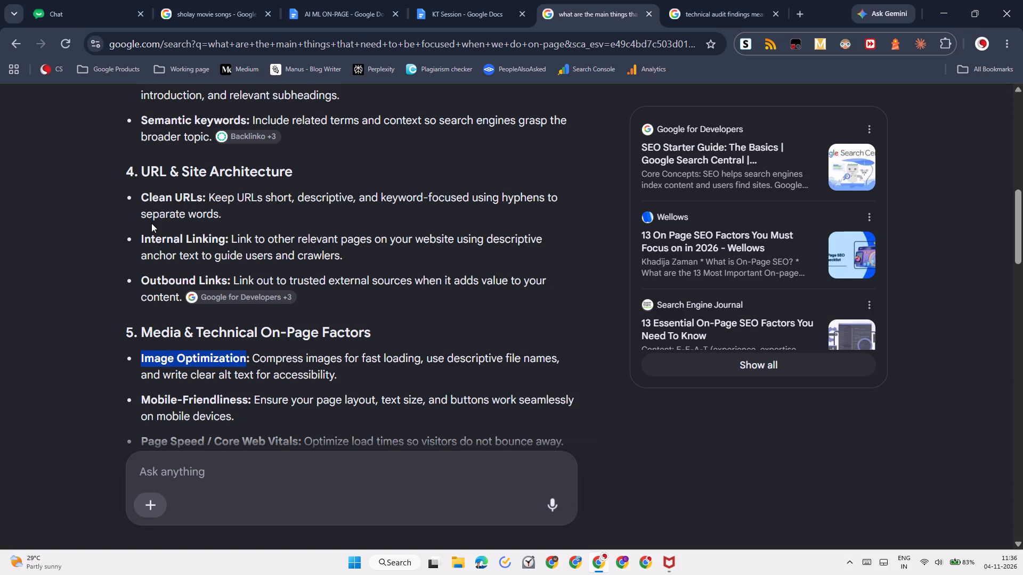
scroll(151, 223, down, 3)
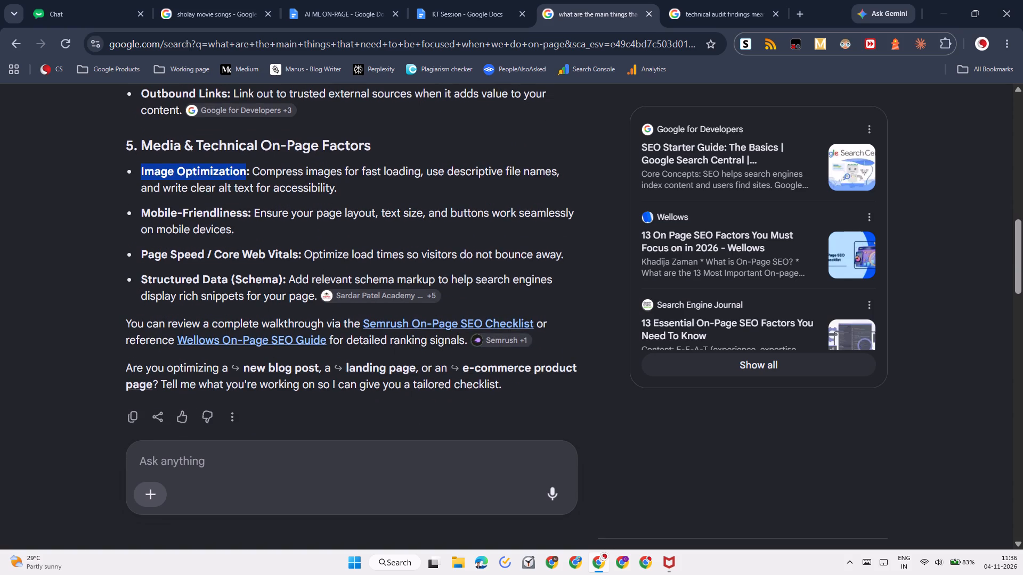
scroll(151, 223, down, 6)
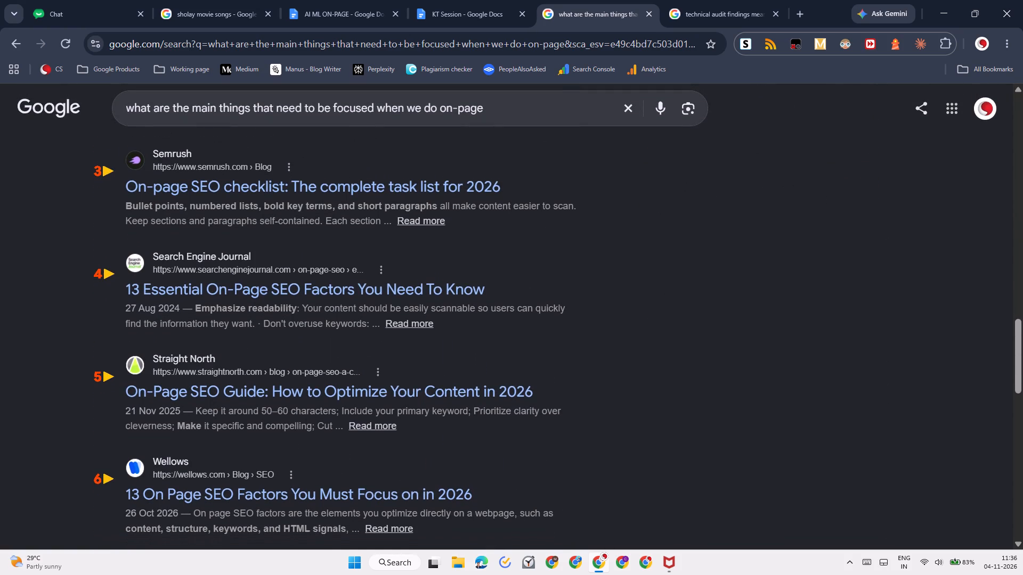
scroll(151, 223, up, 7)
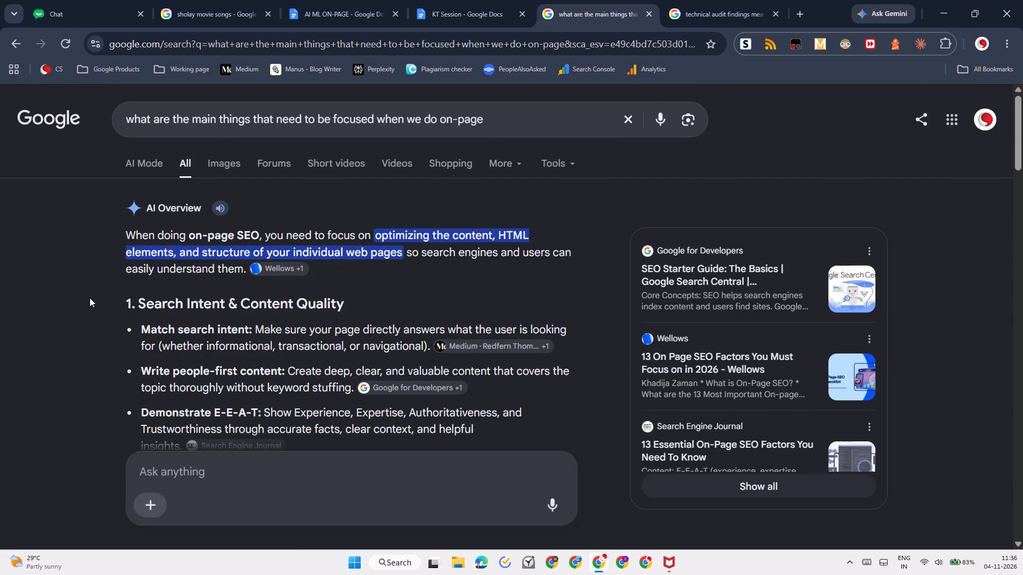
Copy "Match search intent" from the AI Overview and insert it before "Demonstrate E-E-A-T" in KT Session, ending it with a comma instead of a colon.
drag(139, 332, 253, 334)
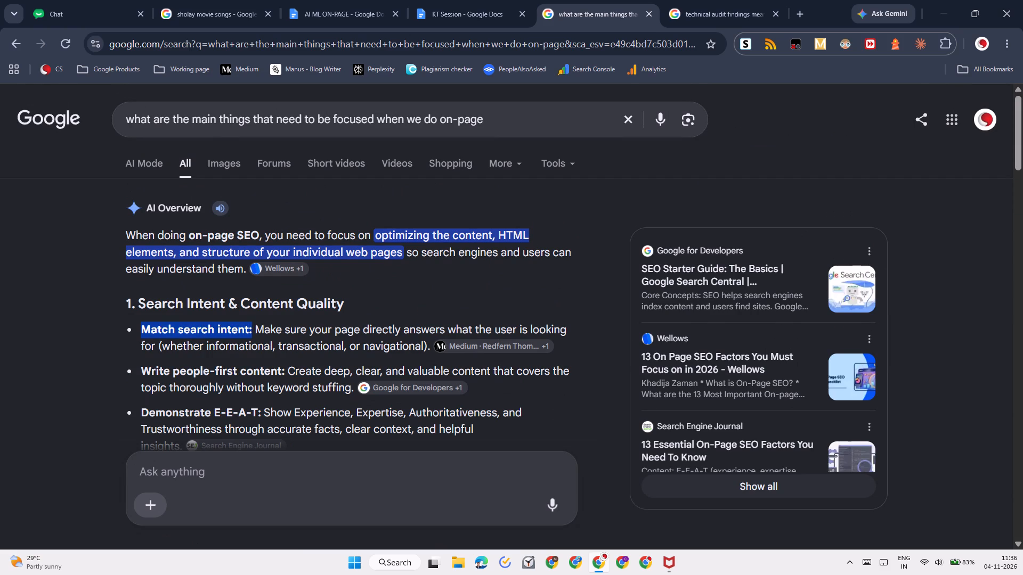
key(ctrl+c)
click(450, 0)
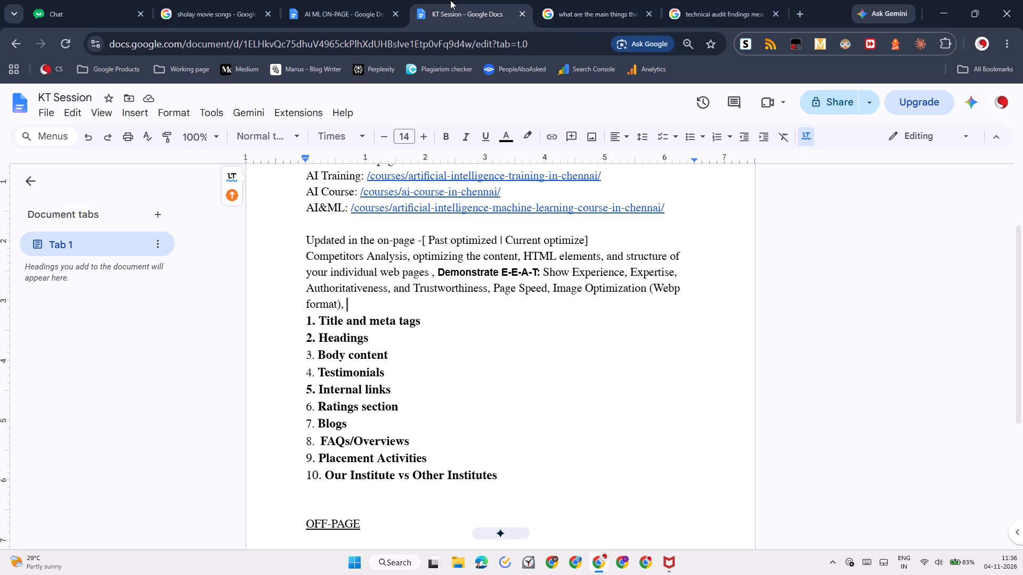
click(370, 258)
click(393, 258)
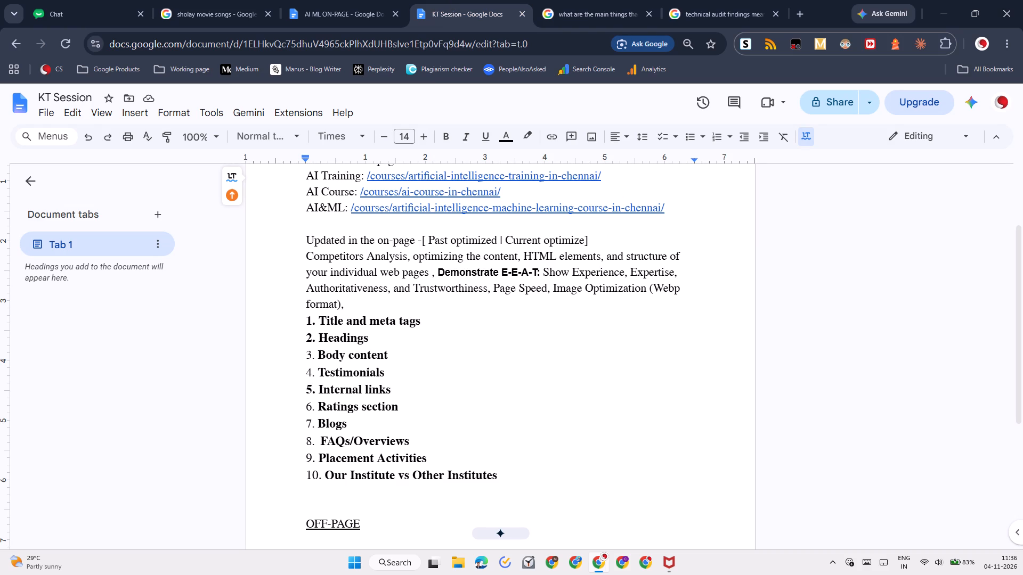
click(364, 295)
click(353, 308)
key(BackSpace)
click(437, 276)
key(ctrl+v)
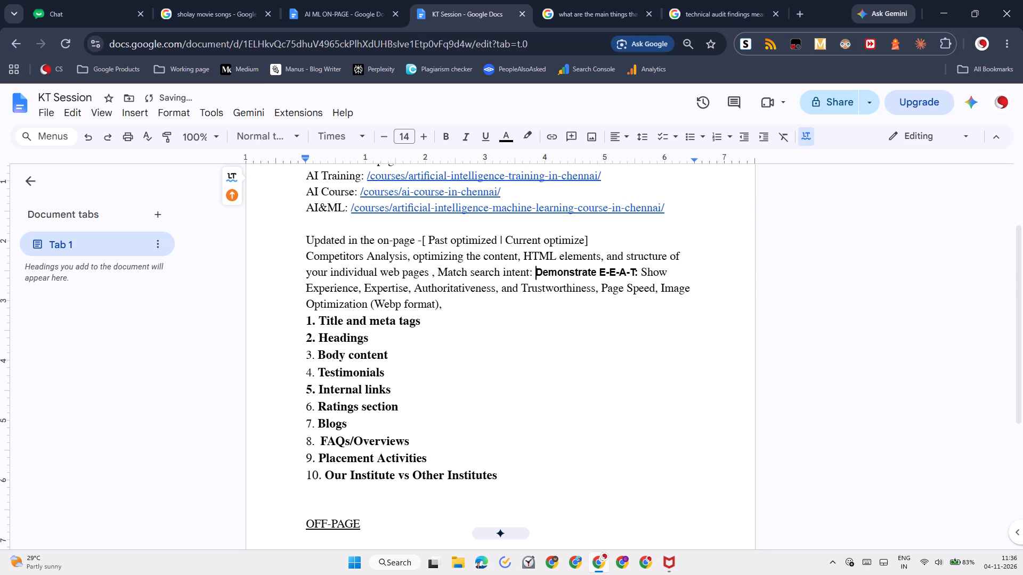
key(BackSpace)
key(BackSpace)
text(,)
key(space)
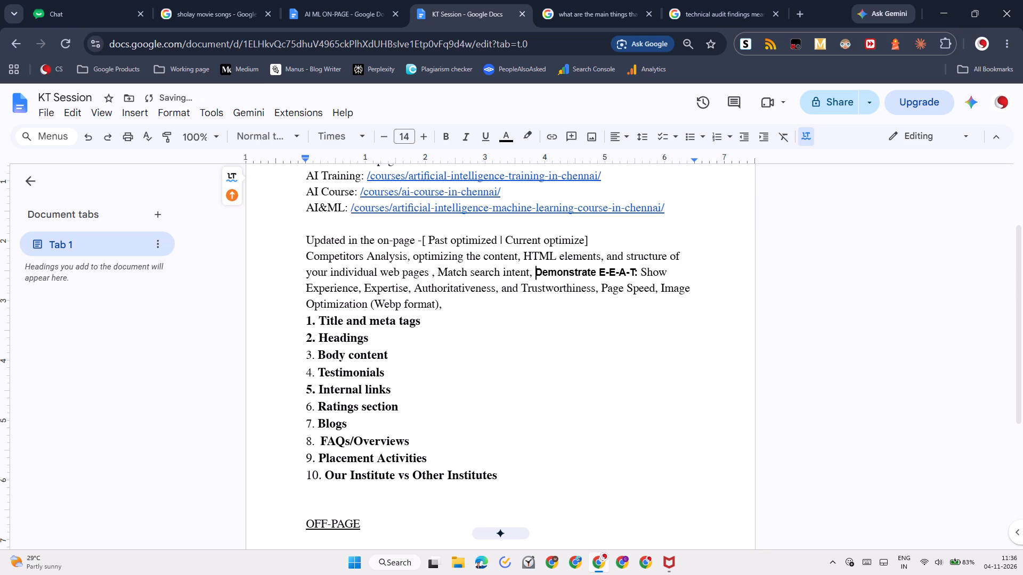
Replace the trailing comma after "(Webp format)" with a period.
click(470, 310)
key(BackSpace)
key(period)
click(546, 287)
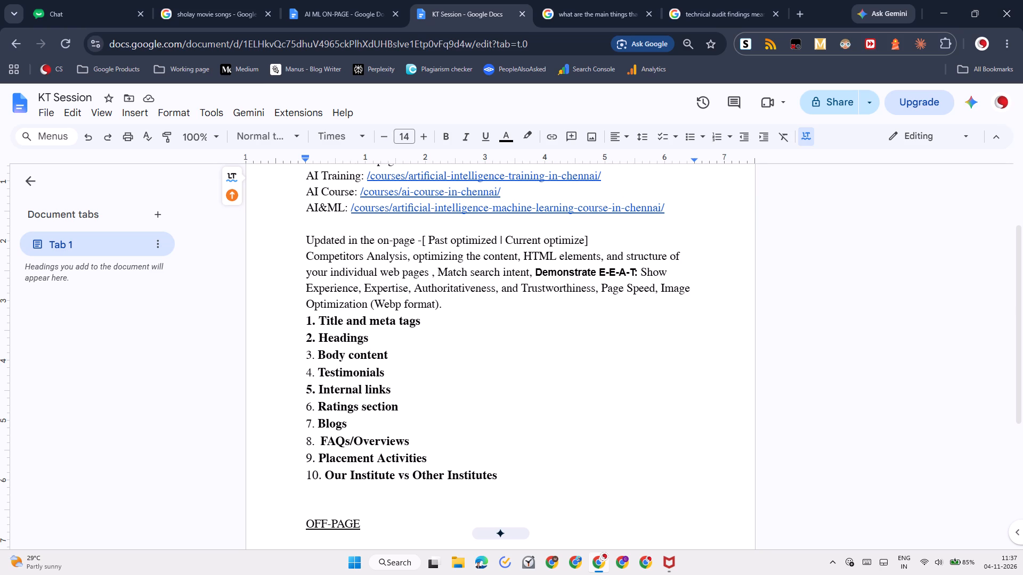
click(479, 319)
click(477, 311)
Insert "Primary&Secondary Keywords," after "Competitors Analysis," and capitalize the following word as "Optimizing".
click(419, 261)
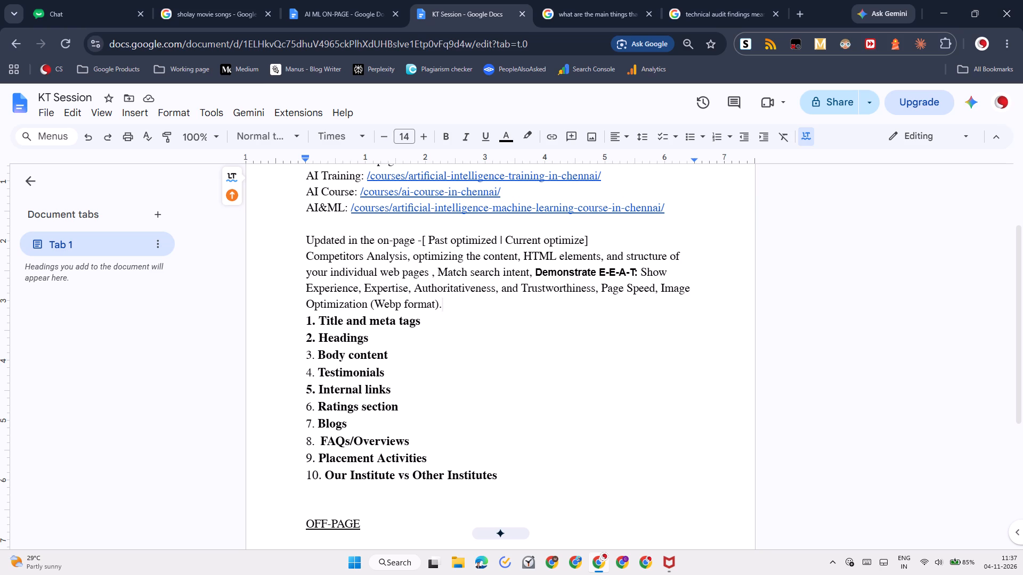
click(414, 261)
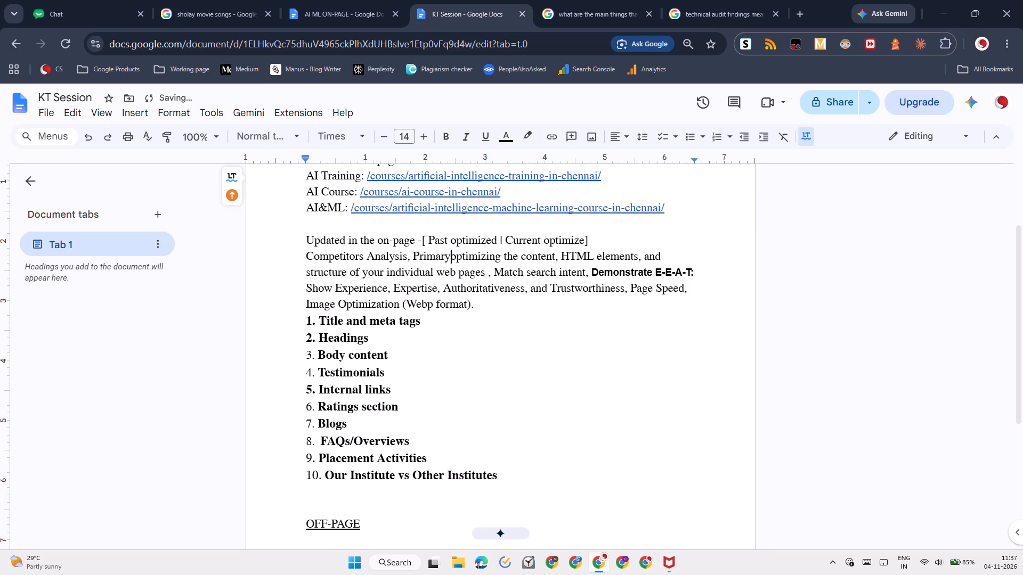
key(shift+ampersand)
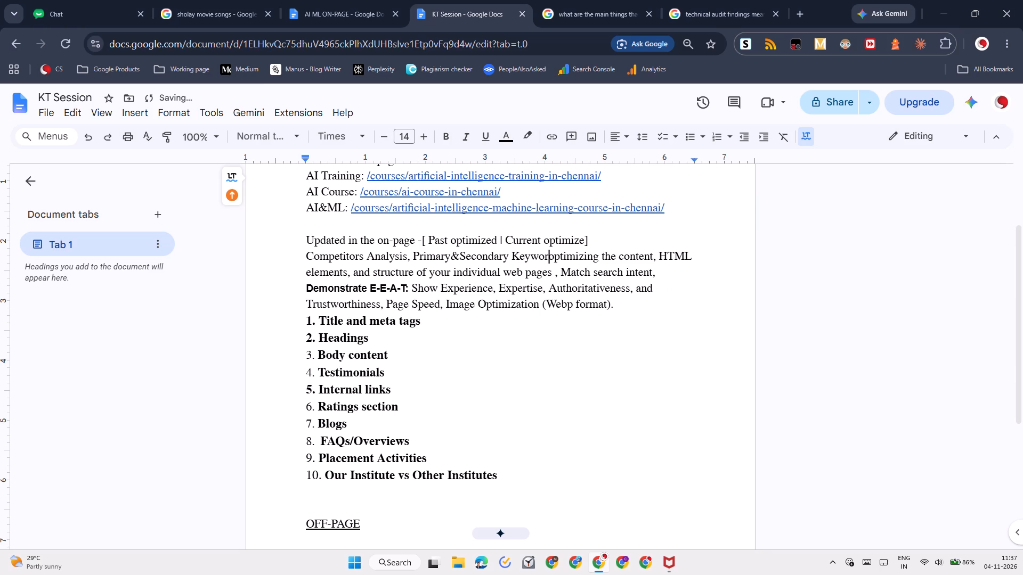
text(,)
key(space)
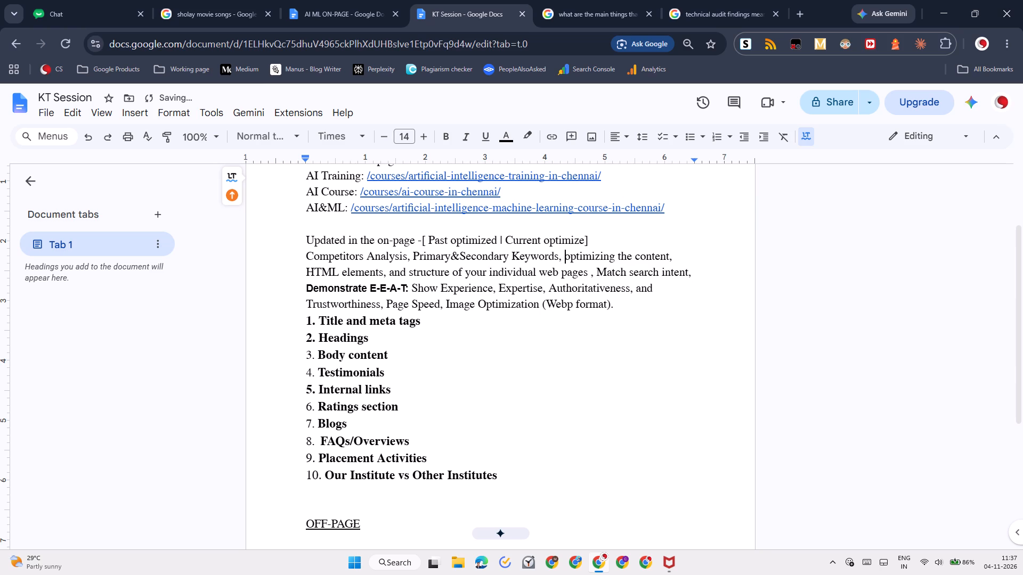
key(Right)
key(BackSpace)
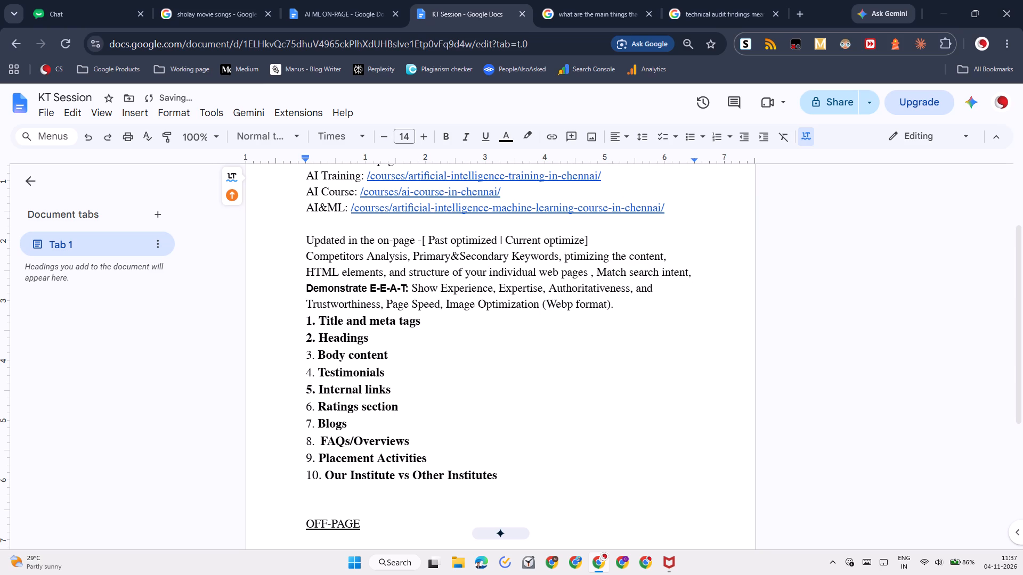
Add the line "I have improved mainly in these sections:" above the numbered list, with a blank line separating it from the paragraph above.
click(494, 319)
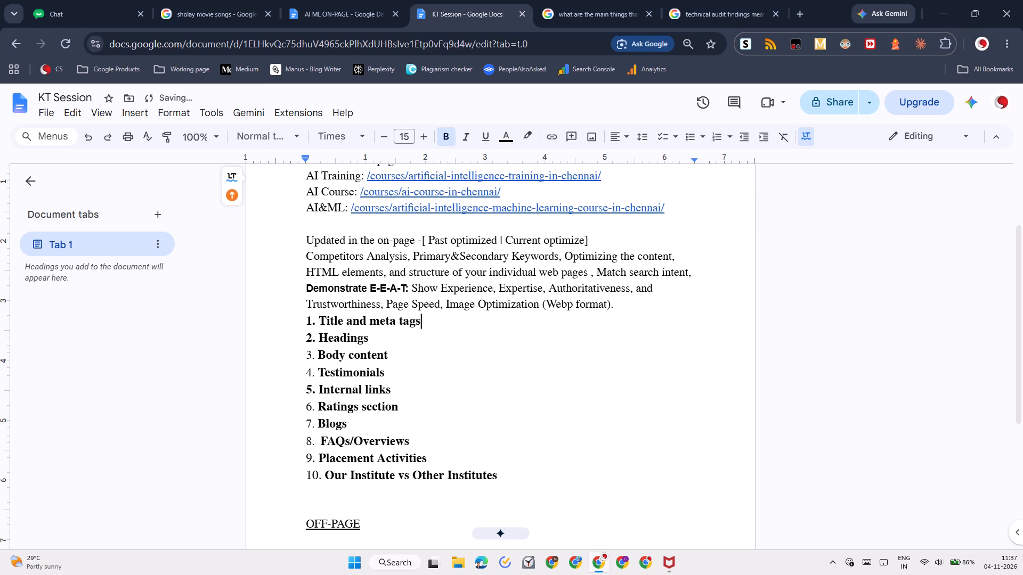
scroll(485, 339, down, 1)
click(448, 413)
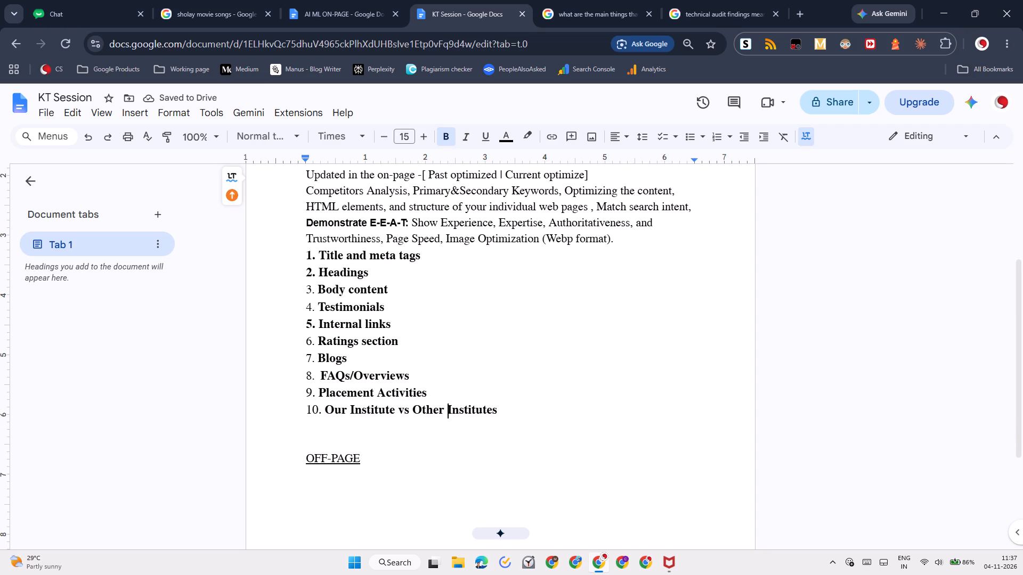
click(430, 426)
scroll(430, 426, up, 1)
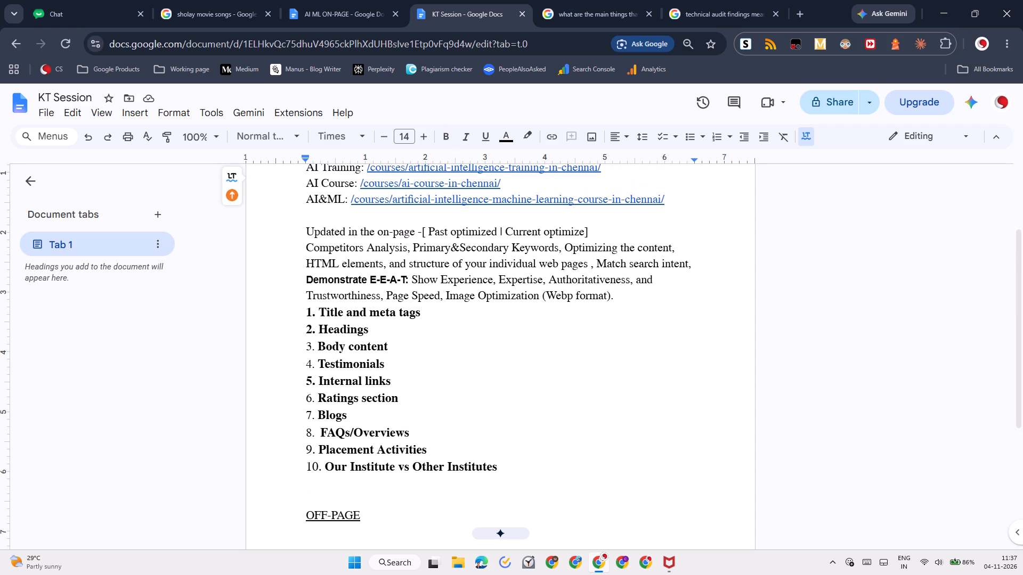
click(658, 289)
click(652, 291)
key(Return)
scroll(652, 291, up, 1)
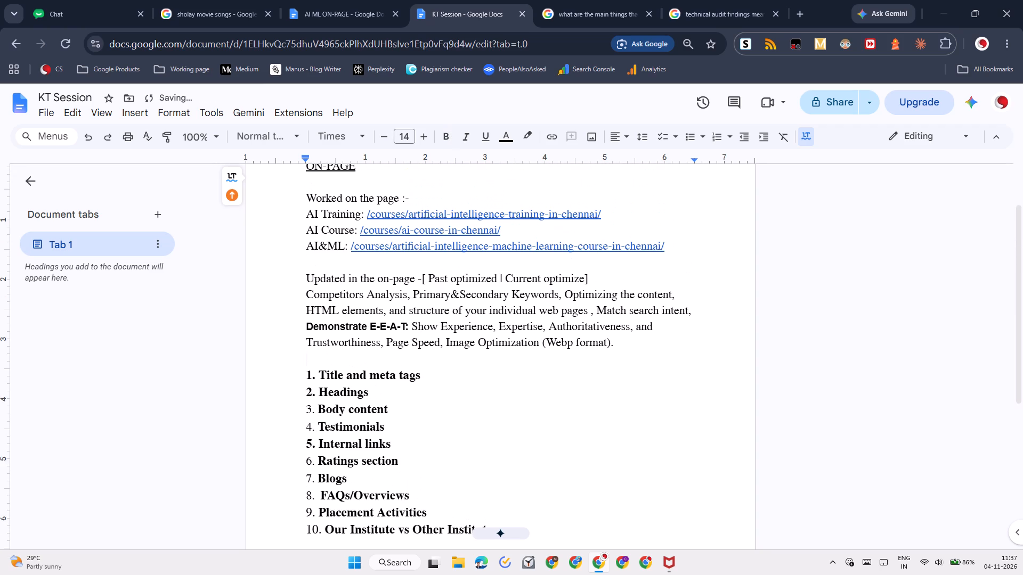
scroll(652, 291, up, 1)
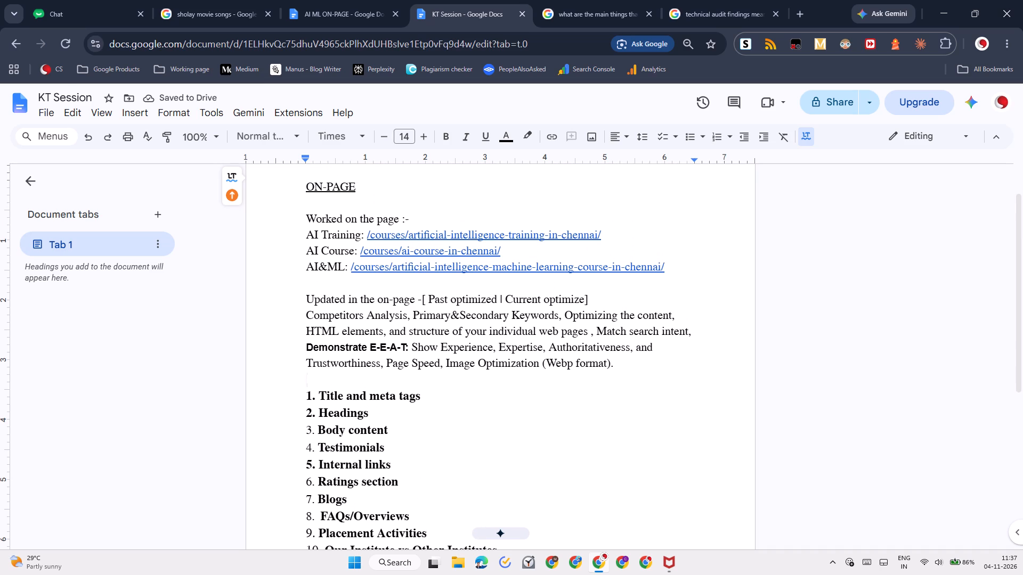
key(Return)
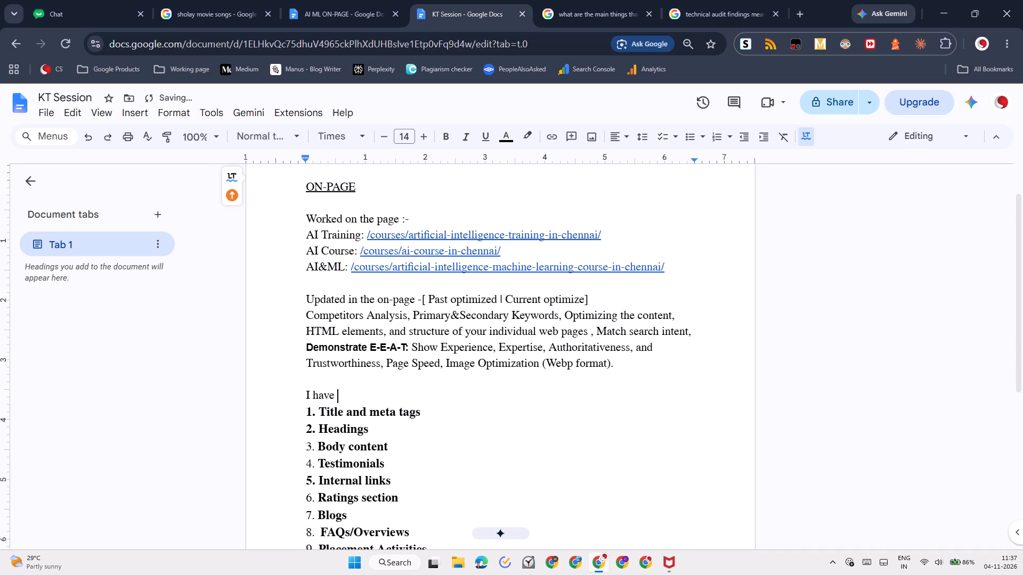
text(imp)
text(roved)
key(space)
text(mainly in these sections)
key(space)
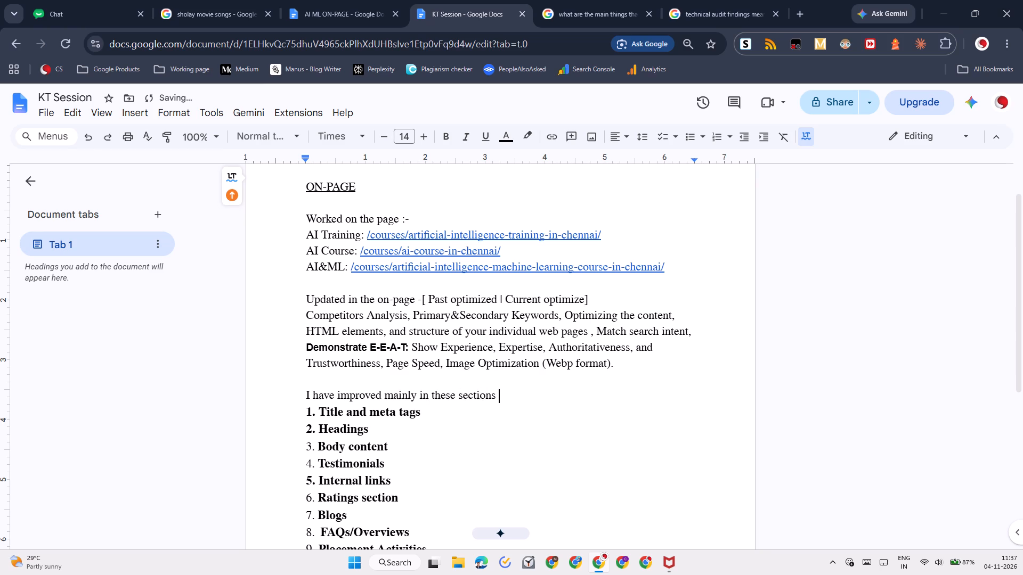
key(BackSpace)
key(shift+colon)
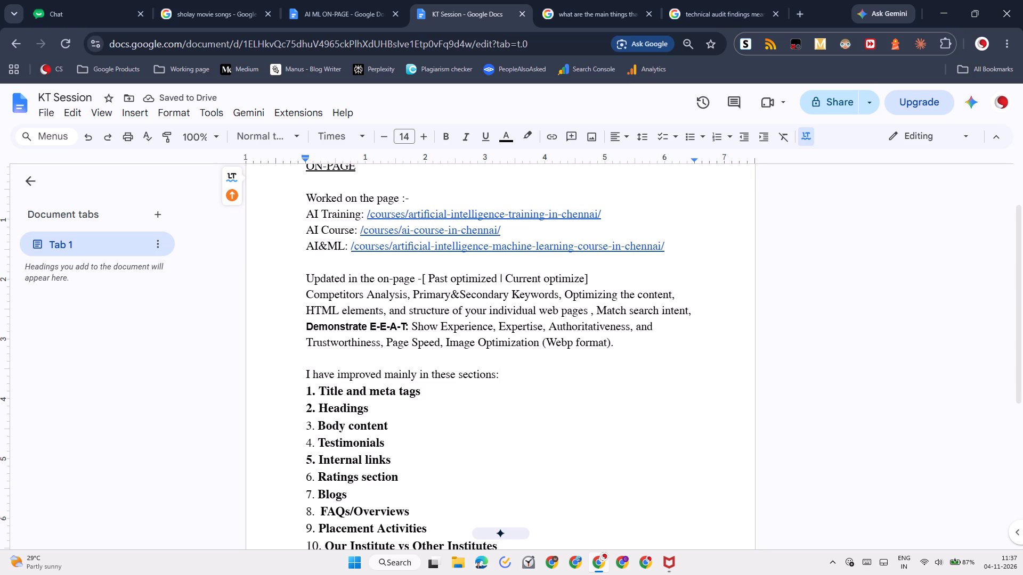
Add "format." after "[ Past optimized | Current optimize]" in the "Updated in the on-page" line.
scroll(440, 359, up, 1)
click(360, 321)
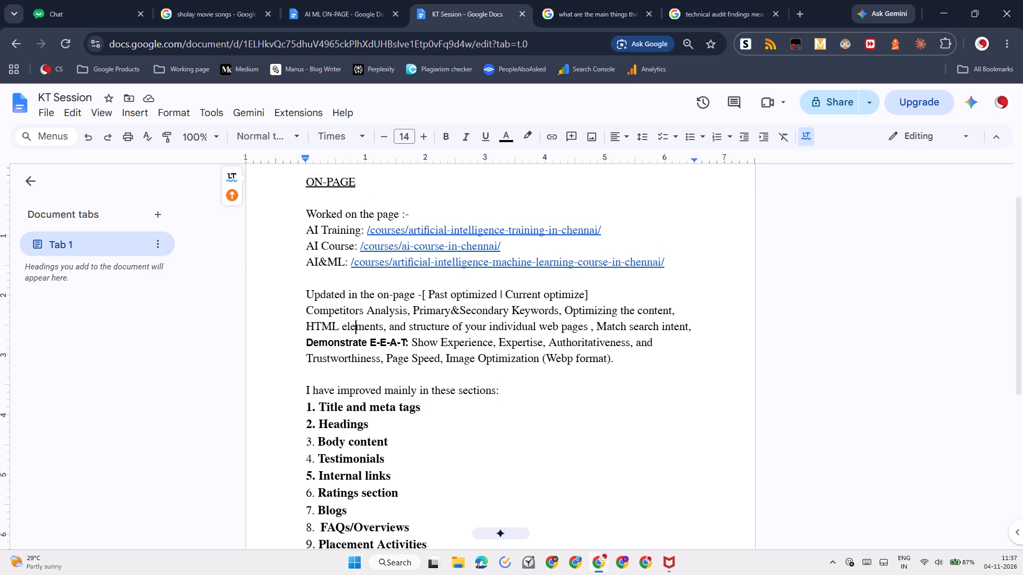
click(605, 300)
key(space)
text(fro)
key(BackSpace)
key(BackSpace)
text(ormat)
key(space)
key(BackSpace)
key(period)
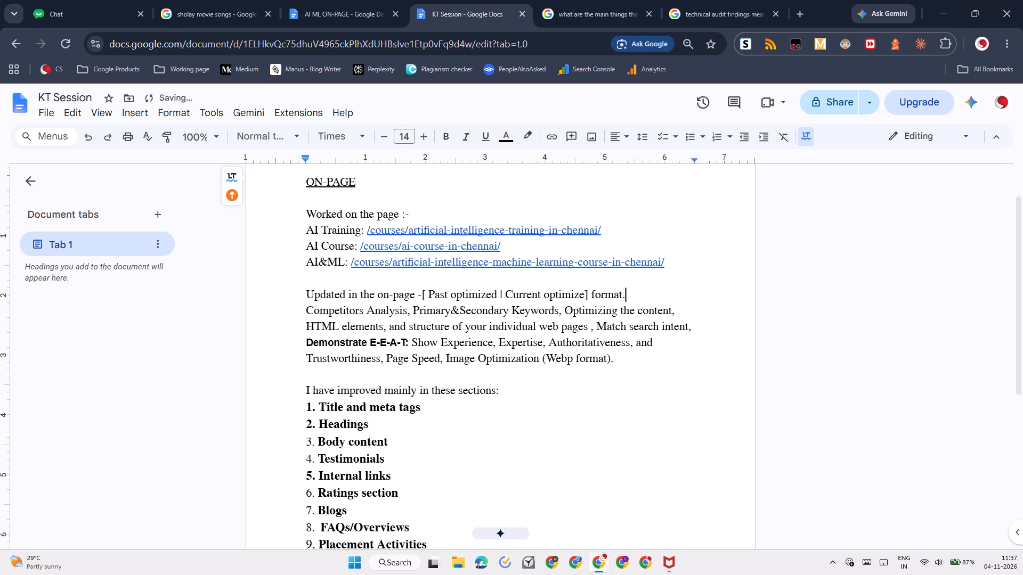
Insert the label "Focus:" before "Competitors Analysis" at the start of the paragraph.
click(308, 314)
text(:)
key(space)
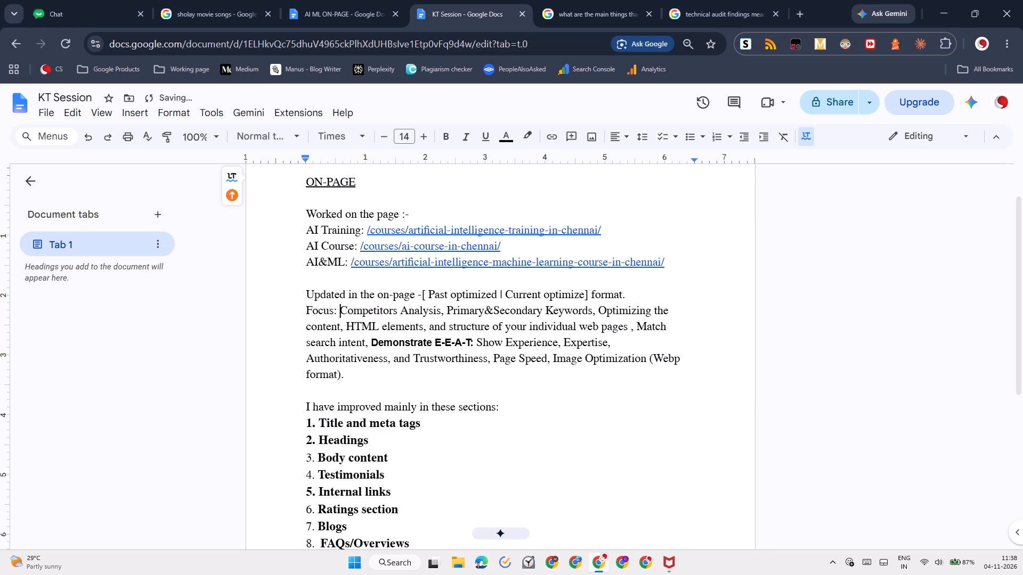
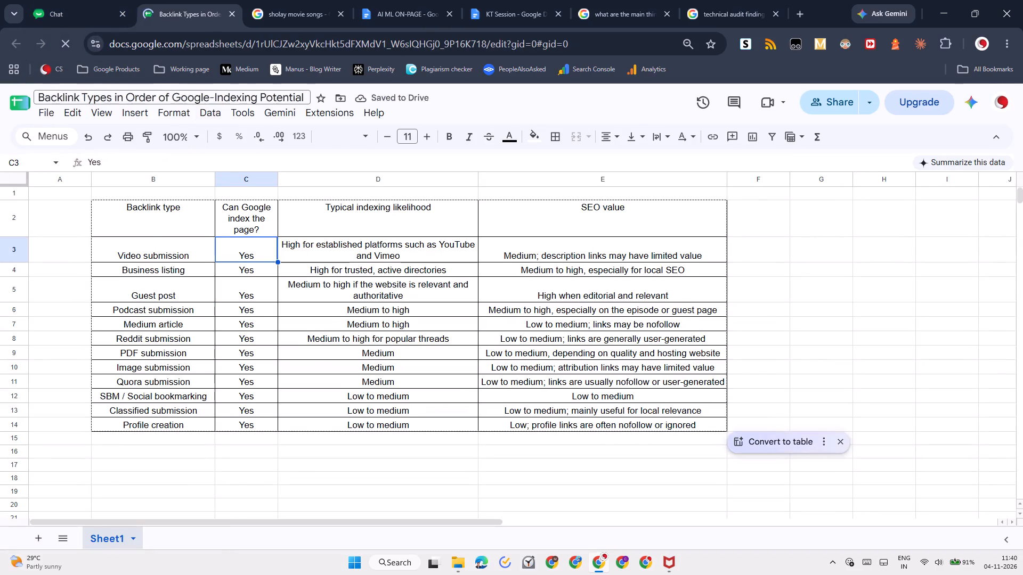
Share the Backlink Types spreadsheet with anyone with the link as viewer, copy its link, and close the sharing settings.
click(842, 111)
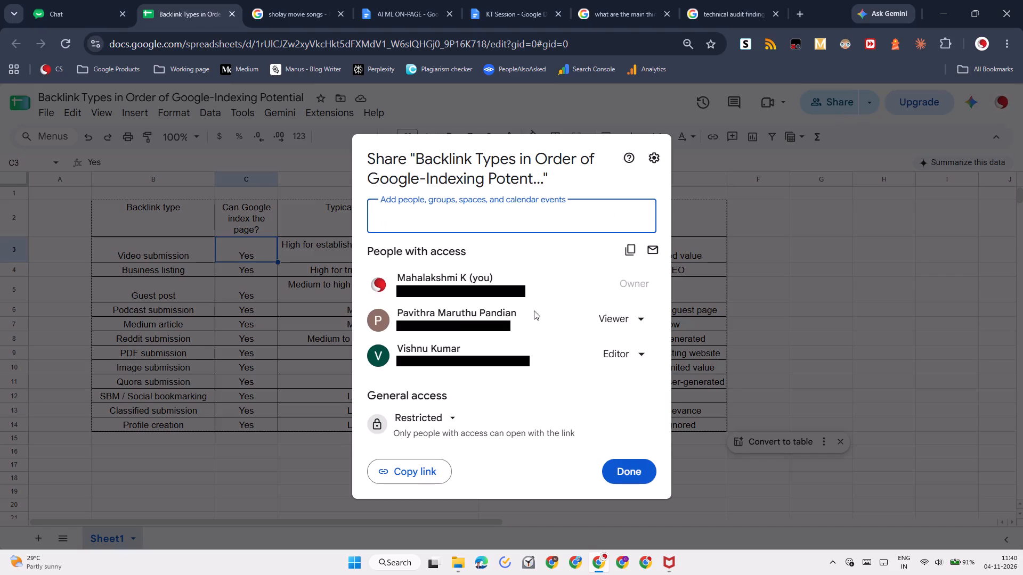
click(428, 429)
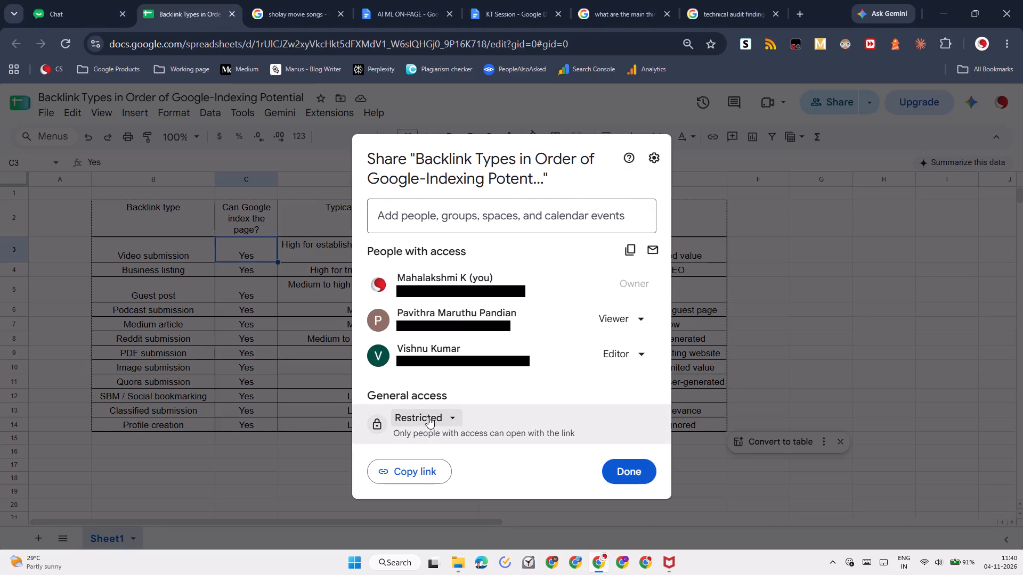
click(428, 417)
click(450, 472)
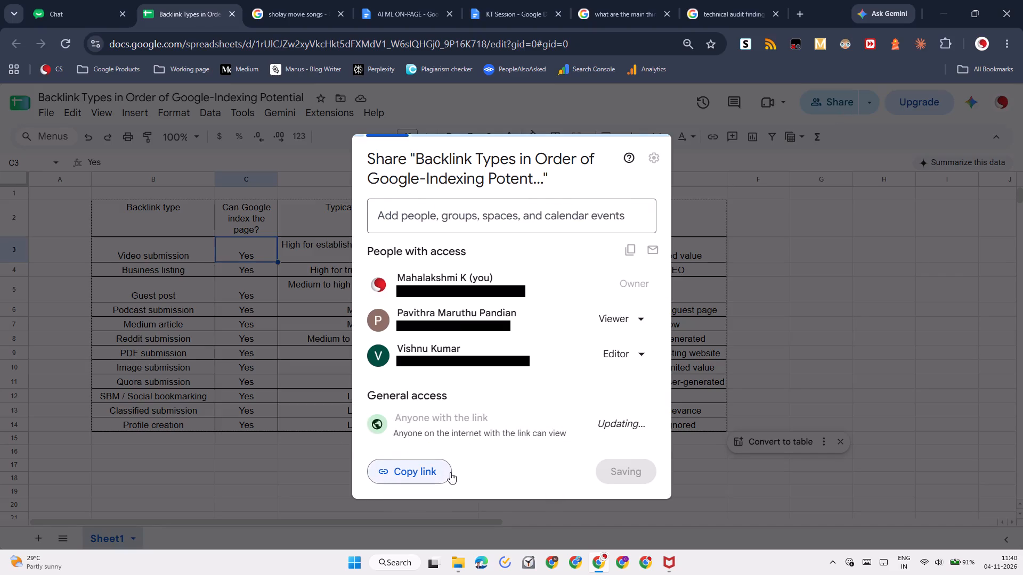
click(423, 476)
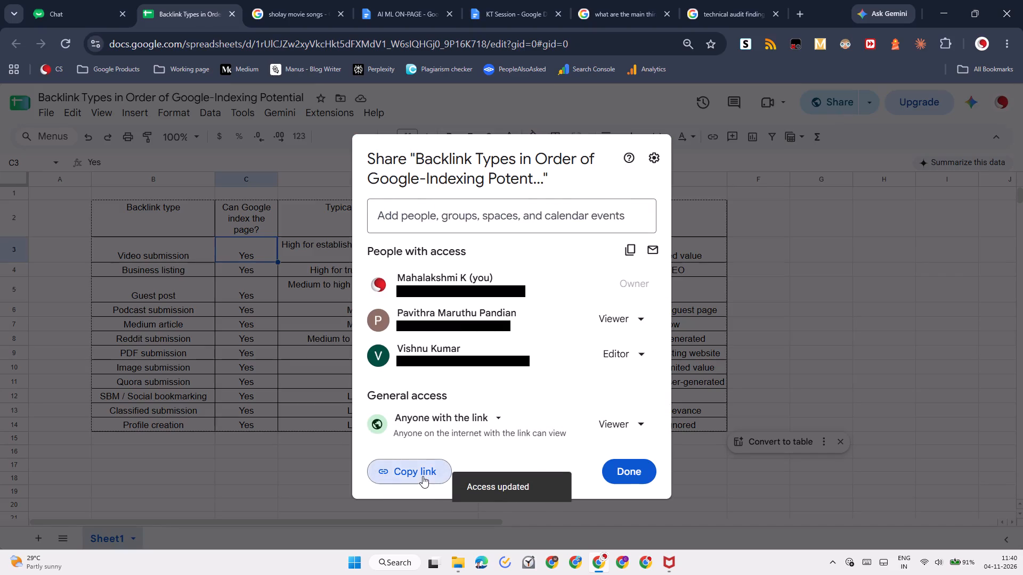
click(295, 412)
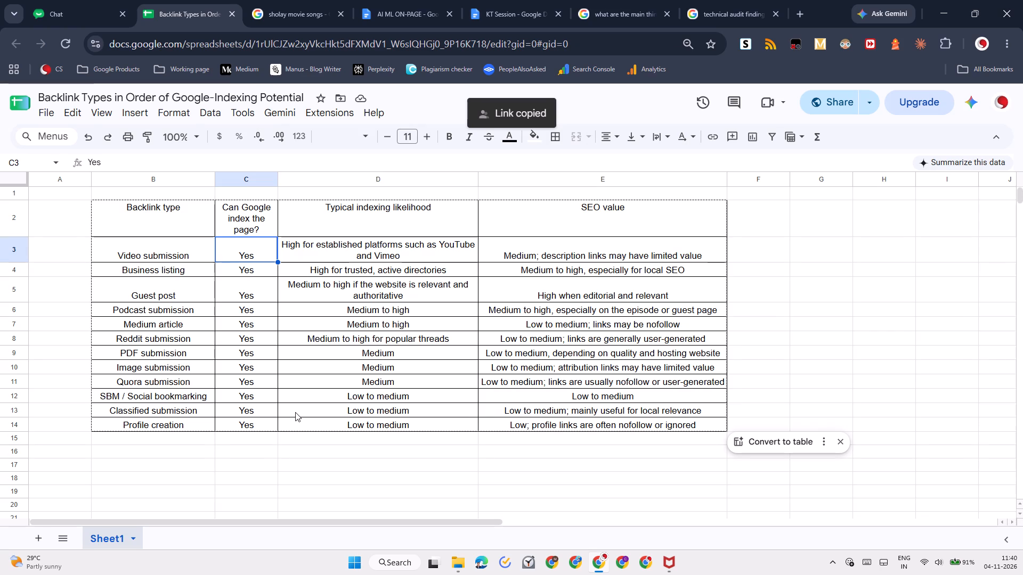
click(295, 412)
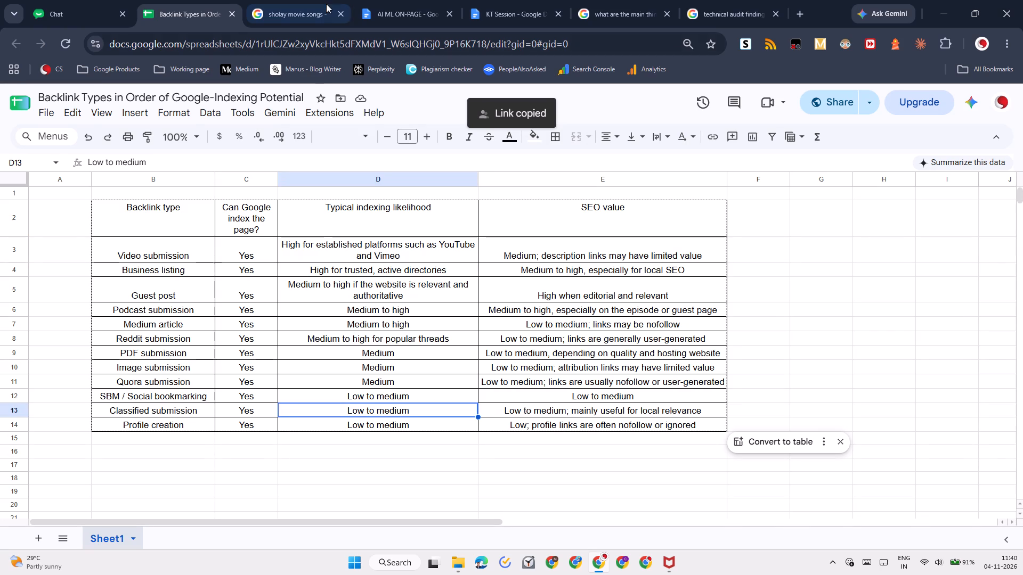
In the KT Session document, paste the copied spreadsheet link below the OFF-PAGE heading and convert it to a titled file chip.
click(380, 0)
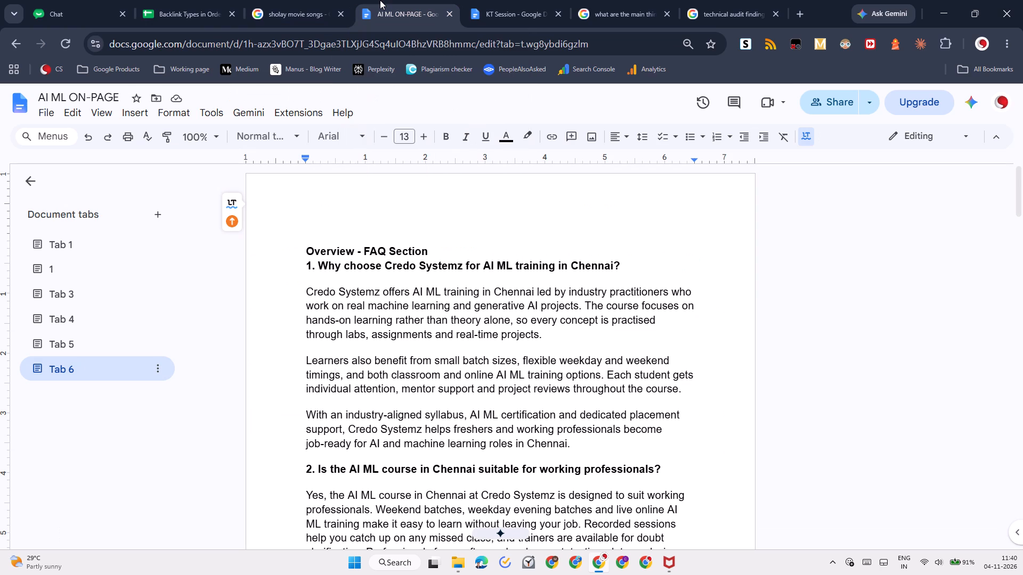
click(475, 0)
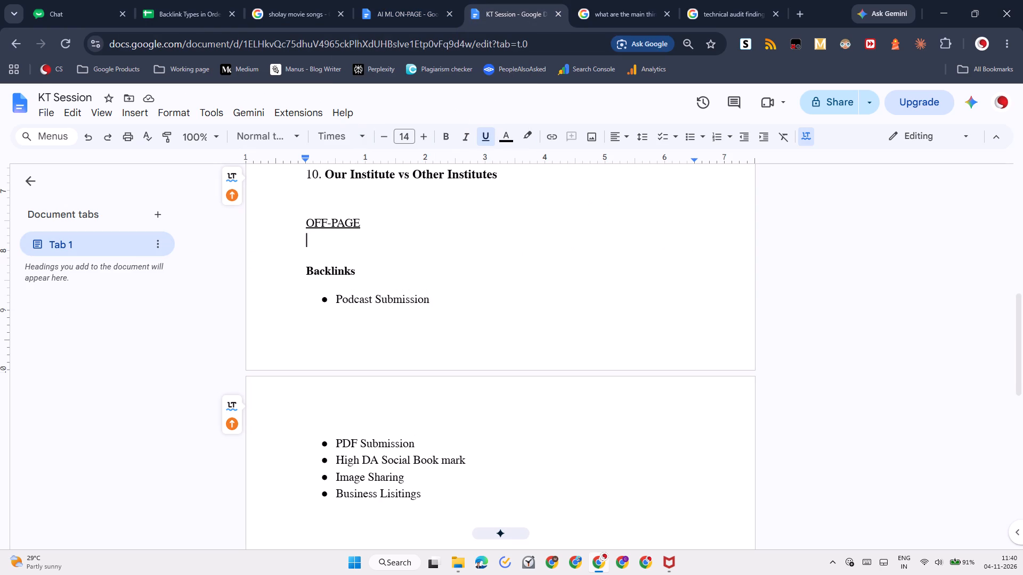
key(ctrl+v)
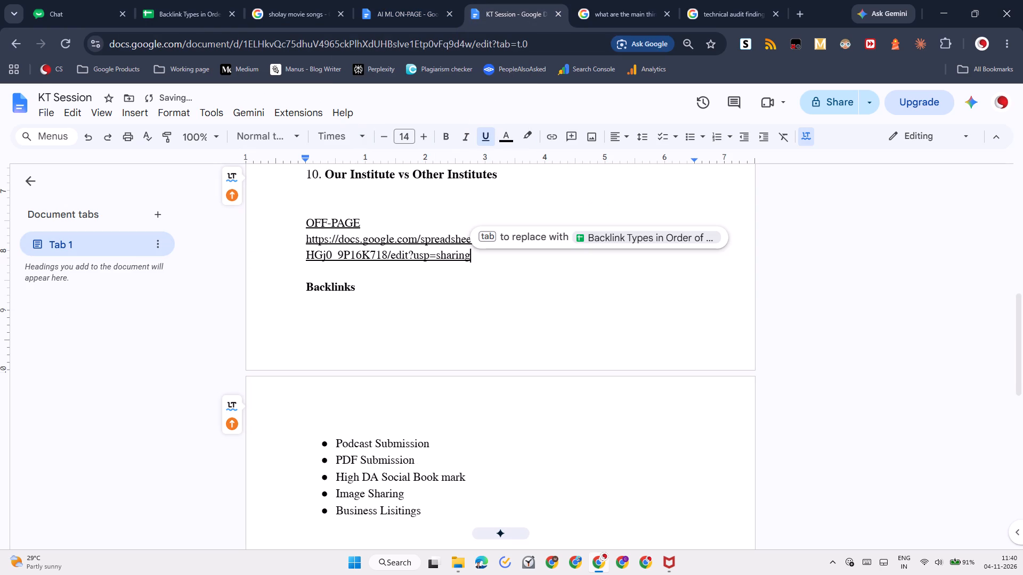
click(492, 236)
click(615, 233)
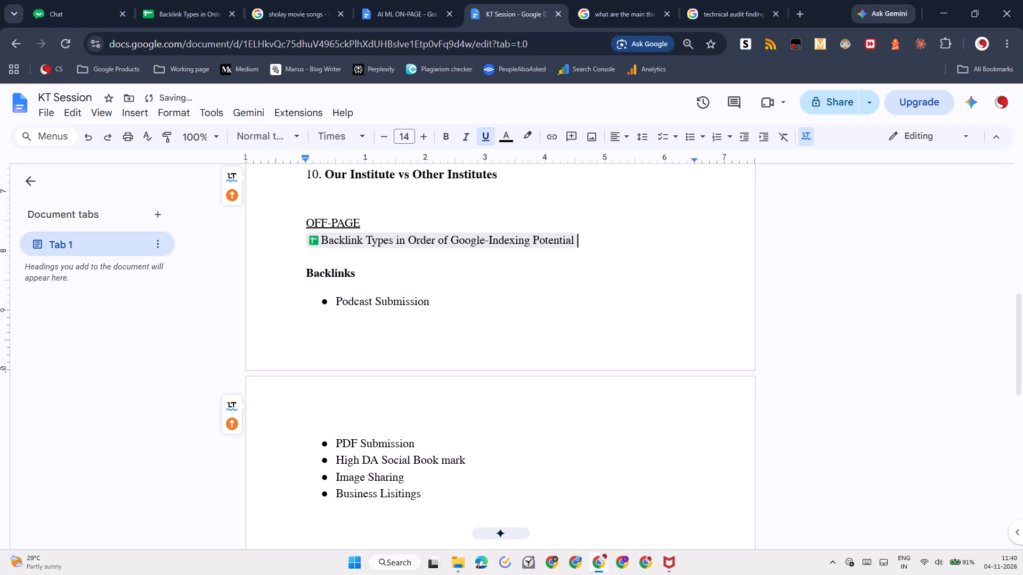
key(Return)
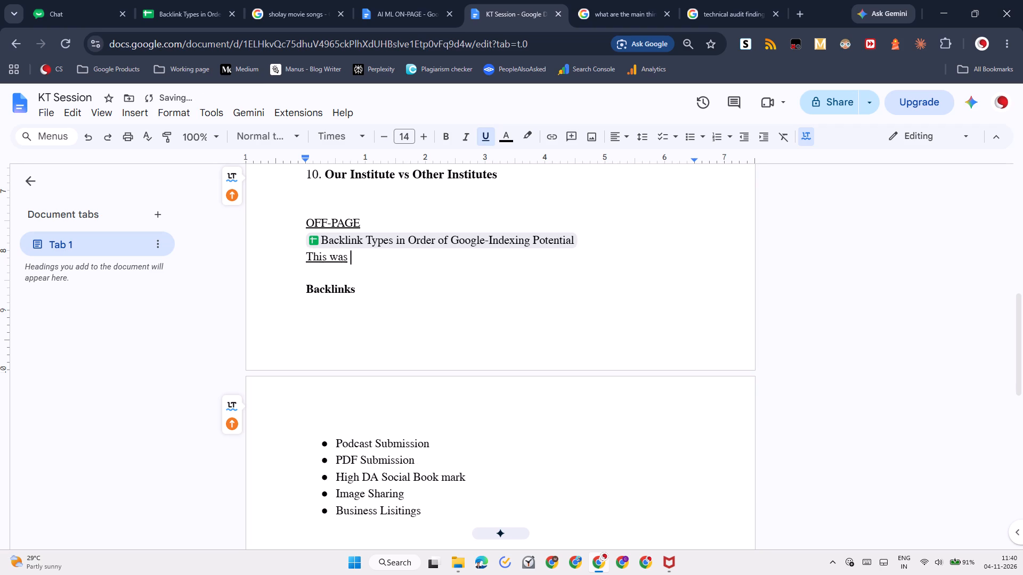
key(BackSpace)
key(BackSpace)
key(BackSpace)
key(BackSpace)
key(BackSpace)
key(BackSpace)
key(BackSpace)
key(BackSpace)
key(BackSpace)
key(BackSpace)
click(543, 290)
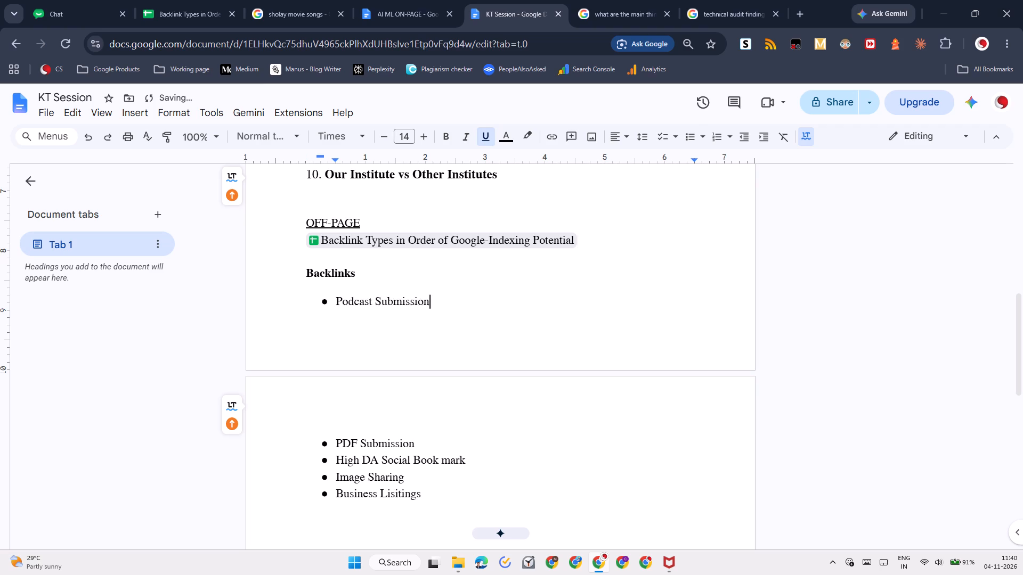
Extend the Backlinks subheading so that it reads "Backlinks I focused more:".
click(405, 271)
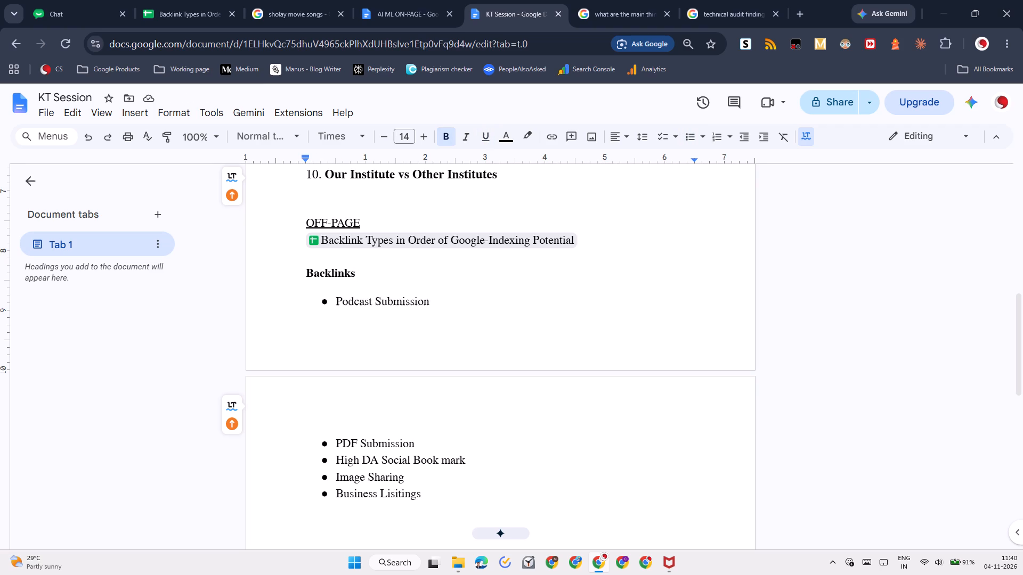
key(space)
text(focusded)
key(space)
key(BackSpace)
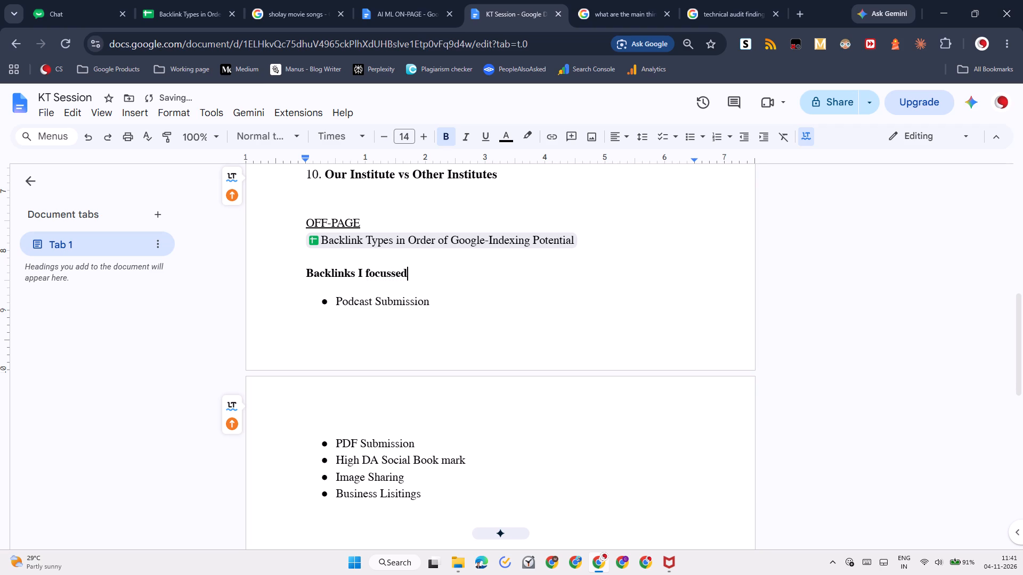
key(BackSpace)
key(BackSpace)
key(BackSpace)
text(ed more and got rese)
key(BackSpace)
key(BackSpace)
key(BackSpace)
key(BackSpace)
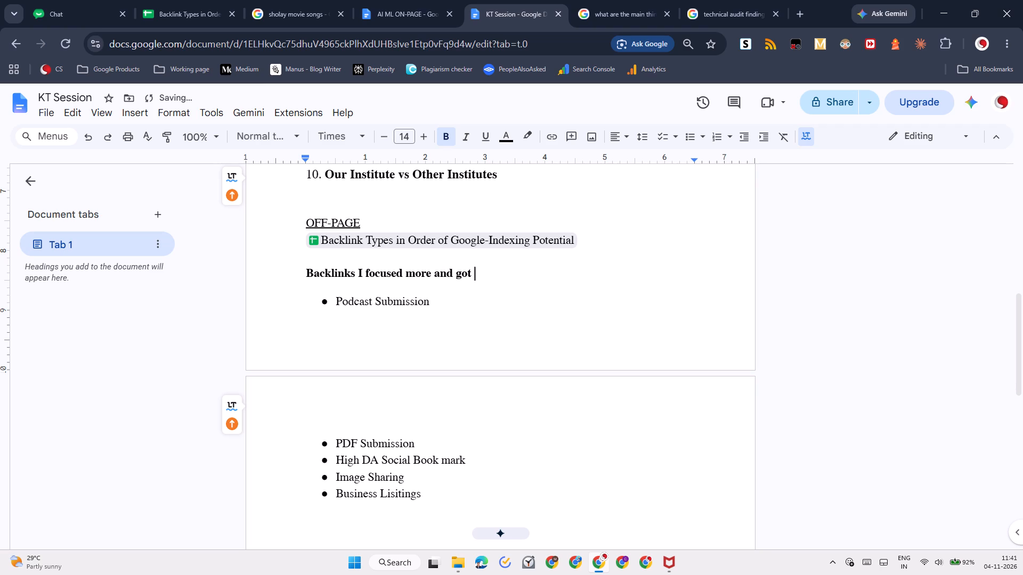
text(re)
key(BackSpace)
key(BackSpace)
key(BackSpace)
key(BackSpace)
key(BackSpace)
key(BackSpace)
key(BackSpace)
key(BackSpace)
key(BackSpace)
key(BackSpace)
key(BackSpace)
key(shift+colon)
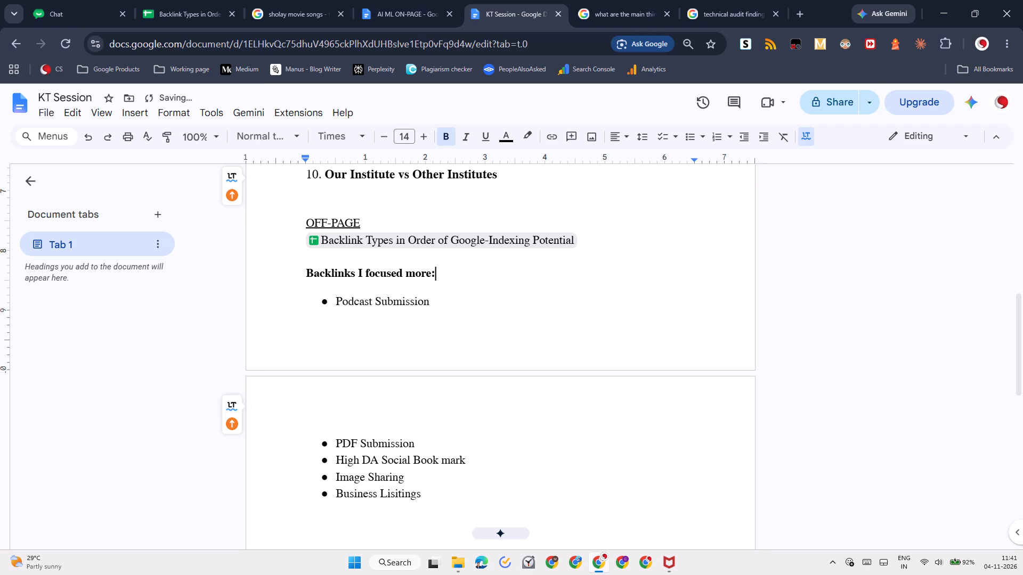
Copy the "Business Lisitings" bullet and insert it as the first item of the backlinks list, above "Podcast Submission".
click(434, 307)
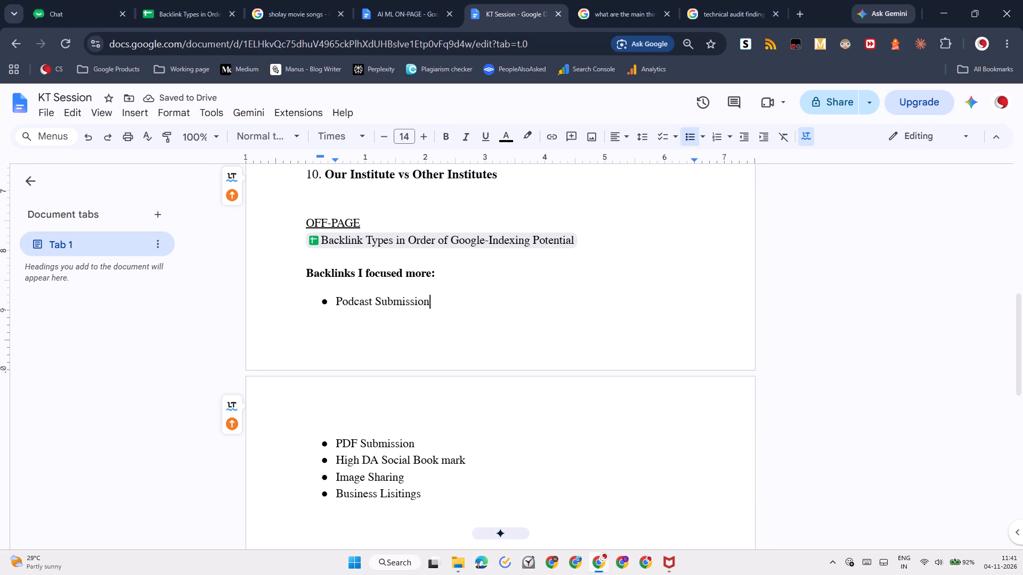
click(429, 451)
scroll(429, 474, down, 1)
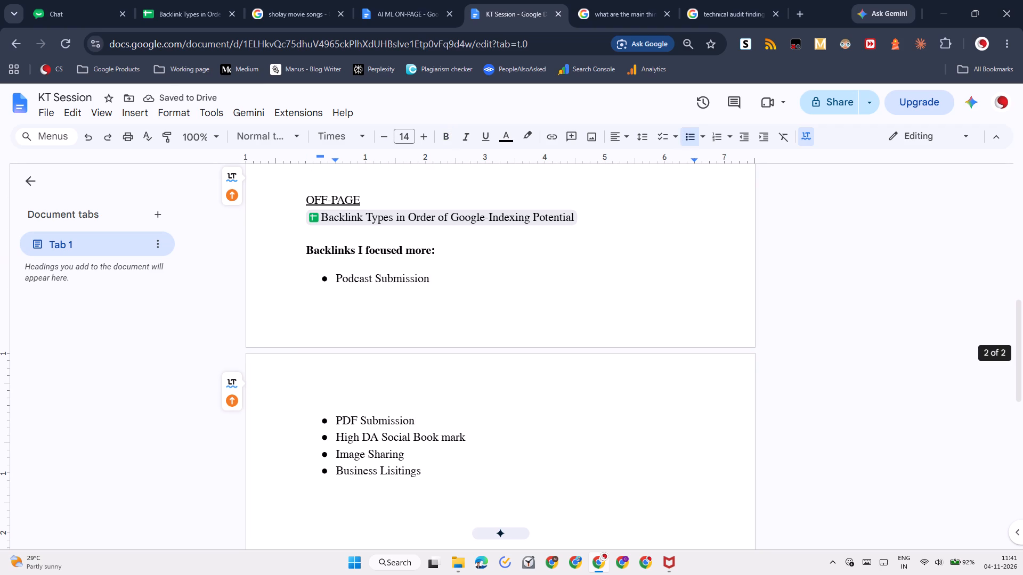
drag(431, 467, 337, 468)
key(ctrl+c)
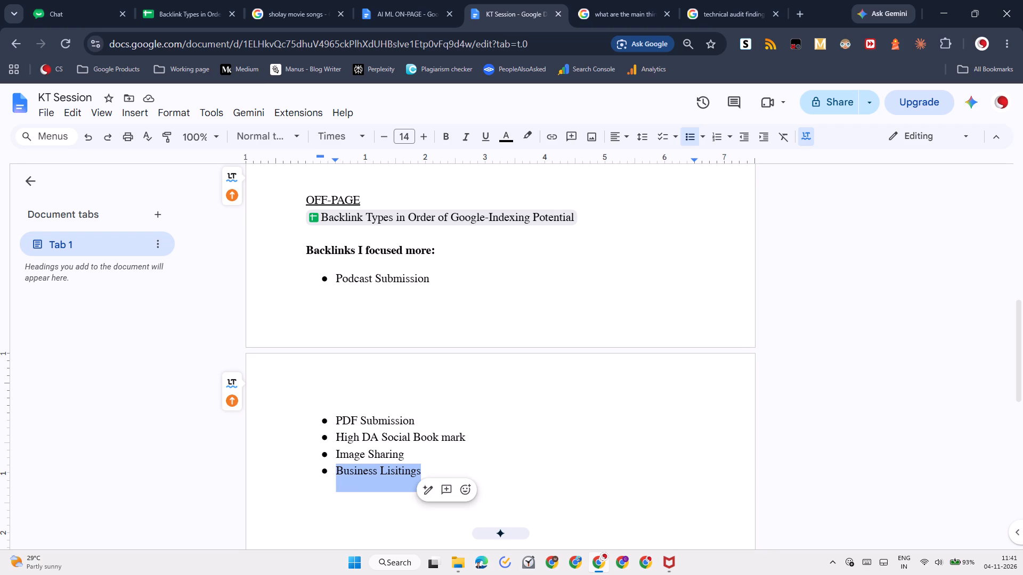
click(338, 287)
key(shift+Return)
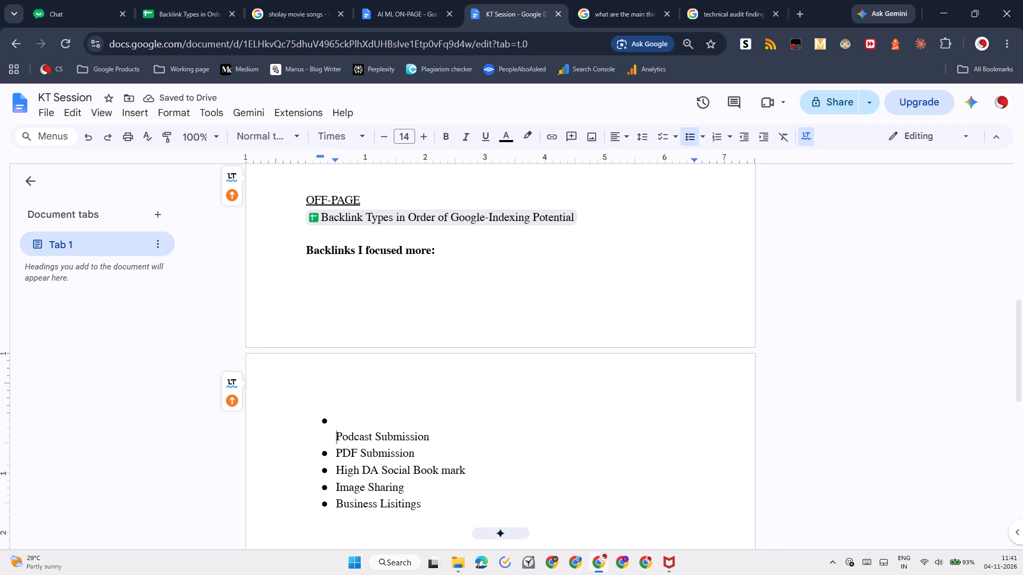
key(Up)
key(ctrl+v)
key(Return)
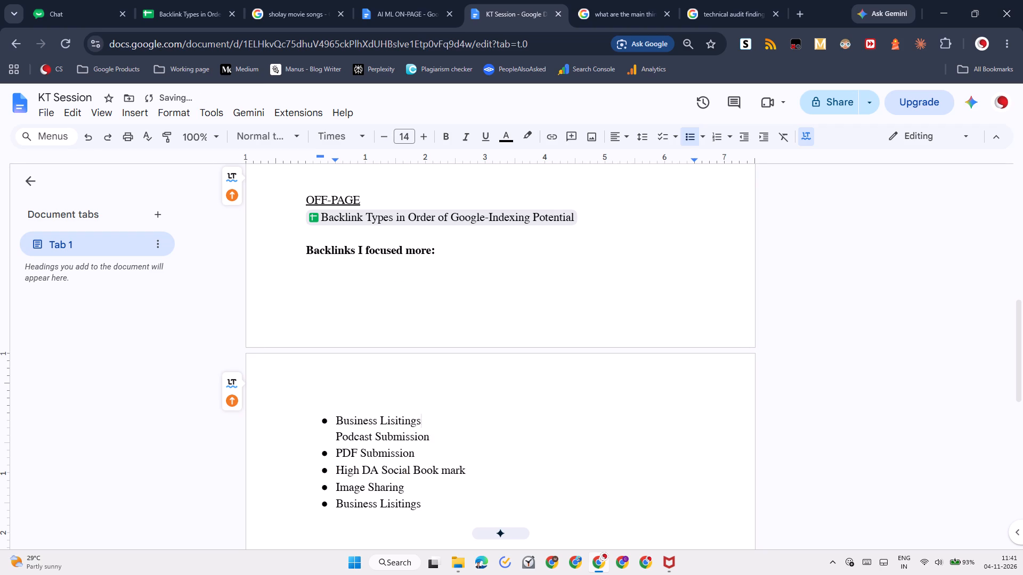
key(ctrl+z)
key(Return)
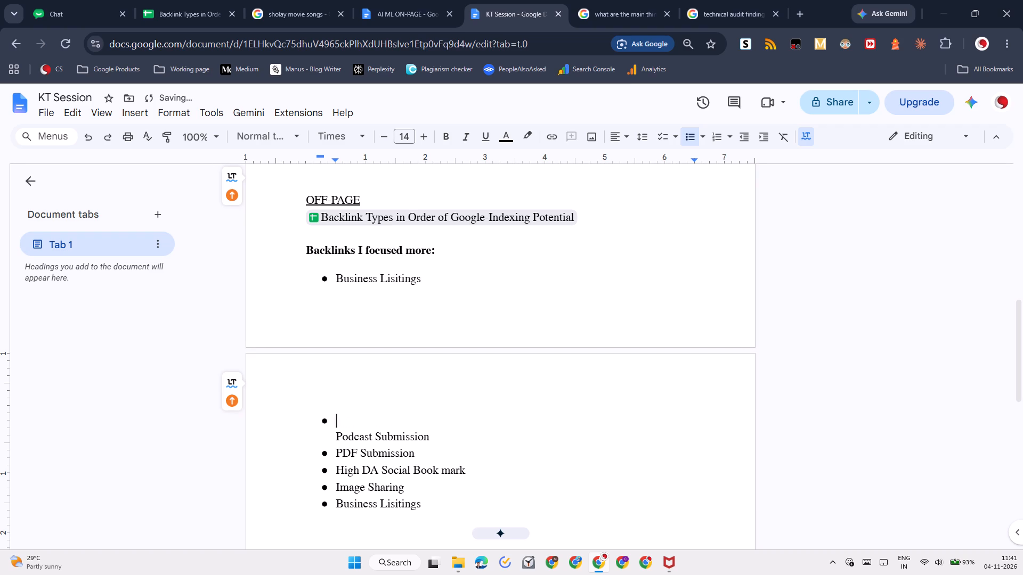
click(337, 435)
key(BackSpace)
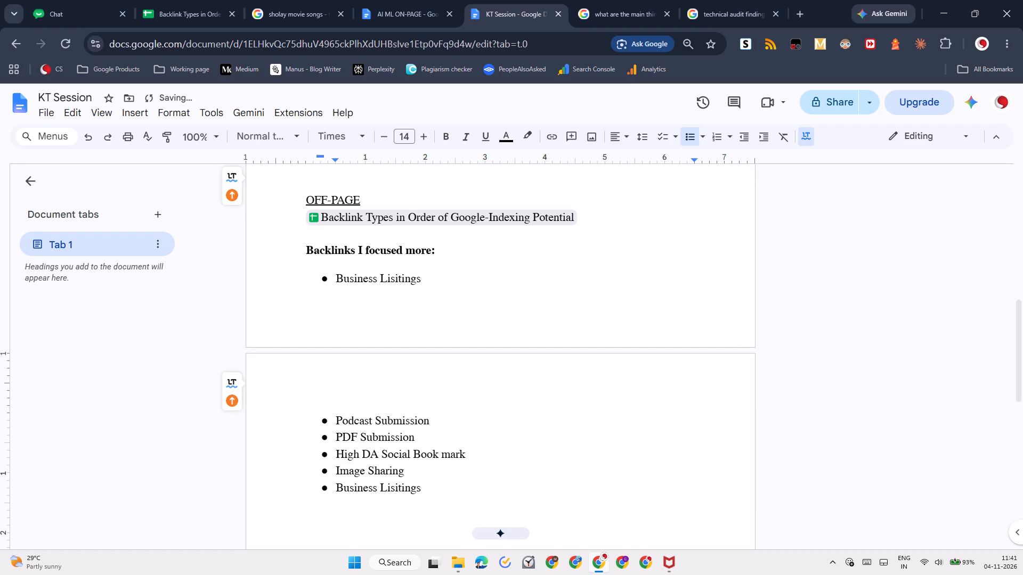
Delete the duplicate "Business Lisitings" bullet at the end of the list, along with the empty line it leaves.
click(351, 439)
drag(431, 493, 336, 492)
key(BackSpace)
key(BackSpace)
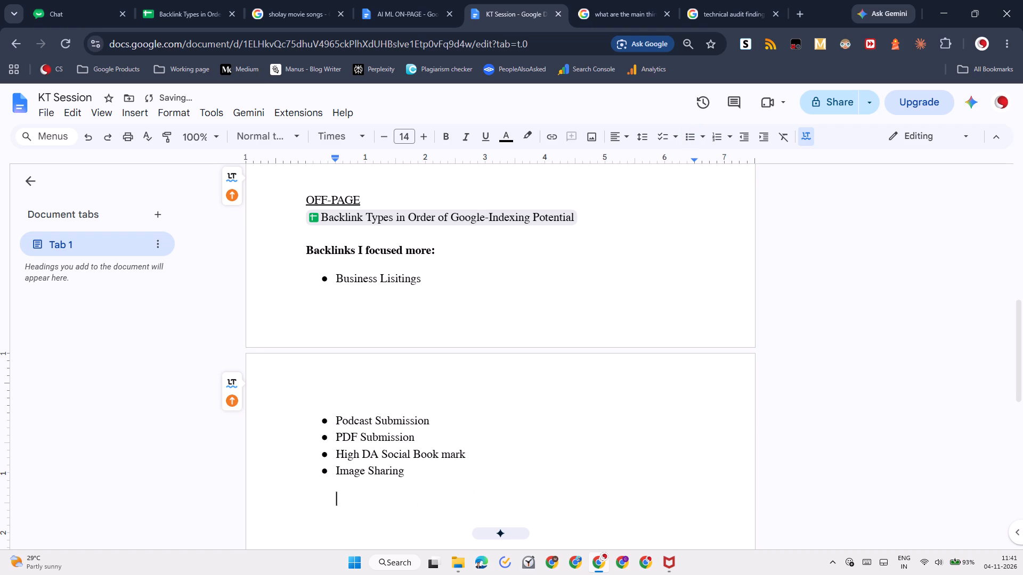
key(BackSpace)
key(BackSpace)
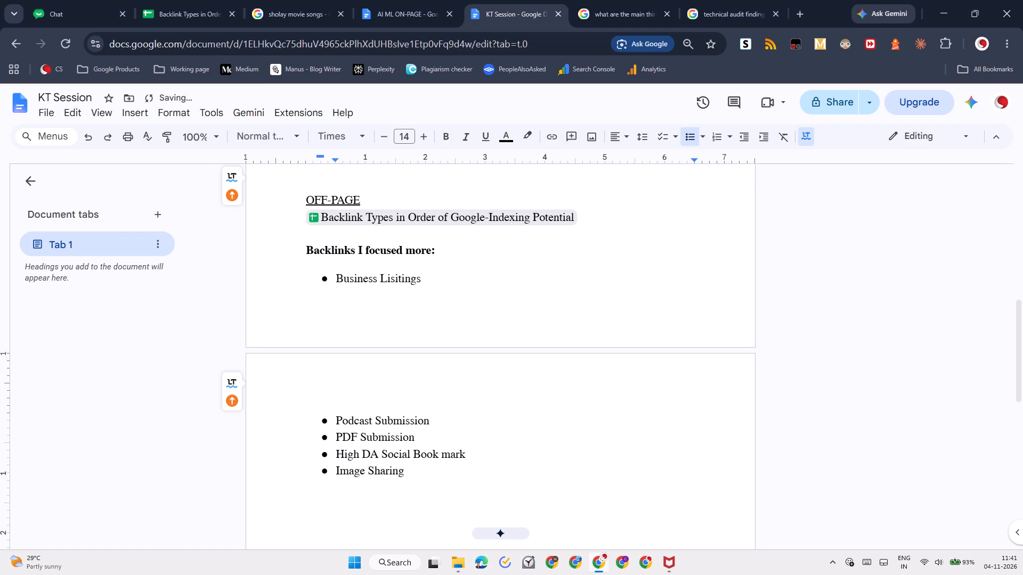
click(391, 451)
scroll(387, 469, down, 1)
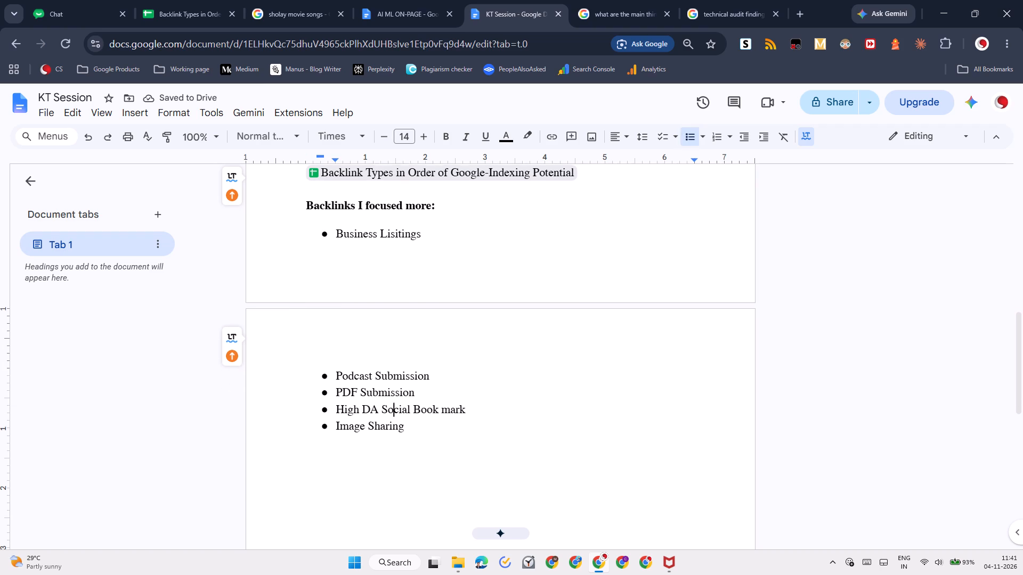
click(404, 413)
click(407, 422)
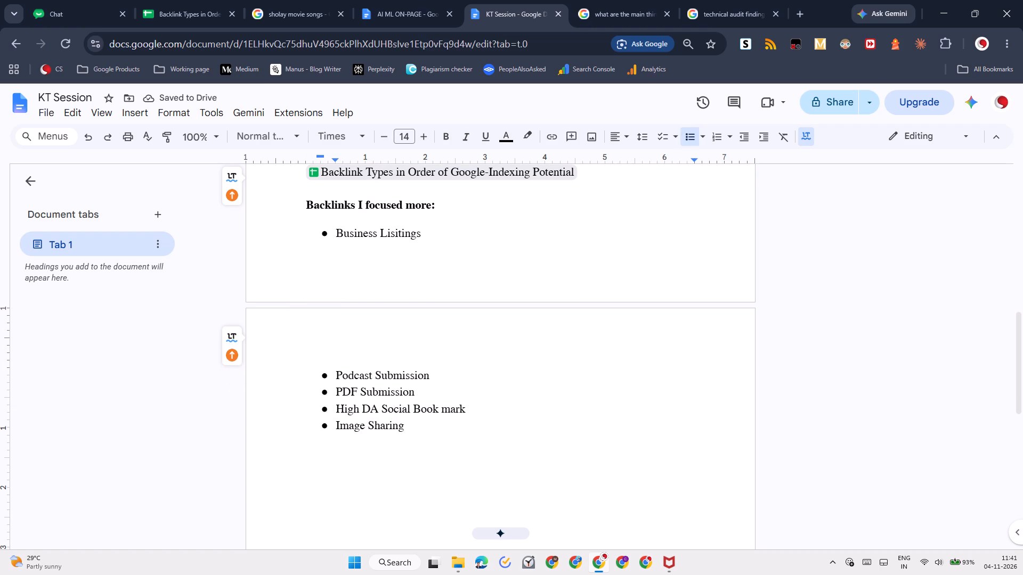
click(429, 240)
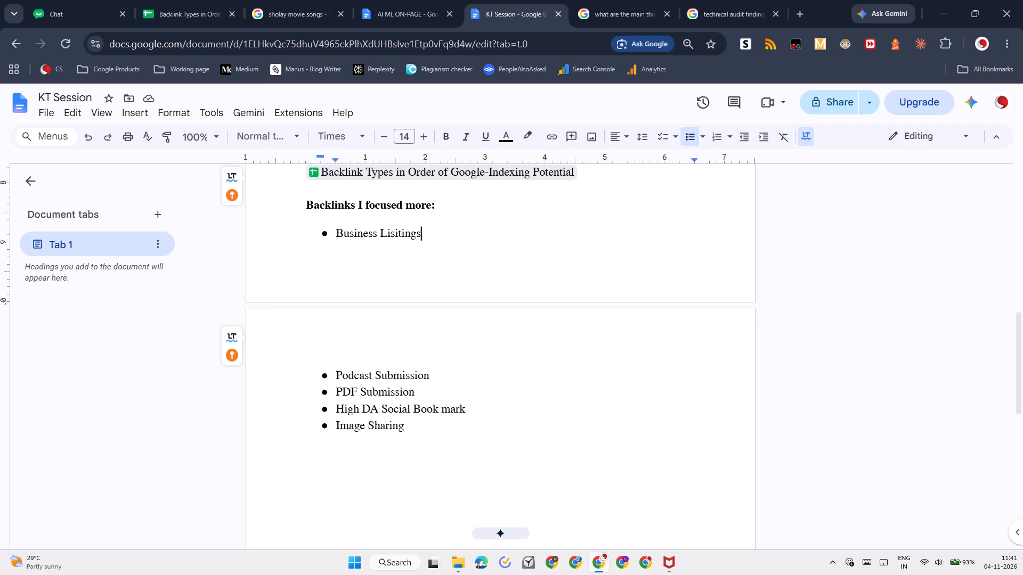
Add a "Guest Posting" bullet directly below "Business Lisitings" in the backlinks list.
key(Return)
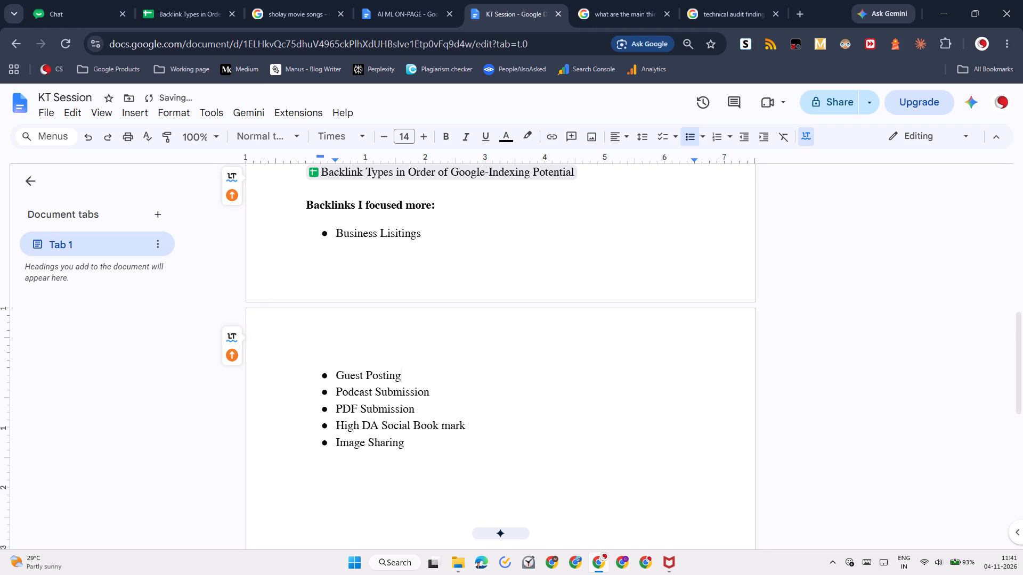
Move the "High DA Social Book mark" bullet up the list so that it sits directly below "Guest Posting".
click(431, 407)
drag(481, 429, 337, 424)
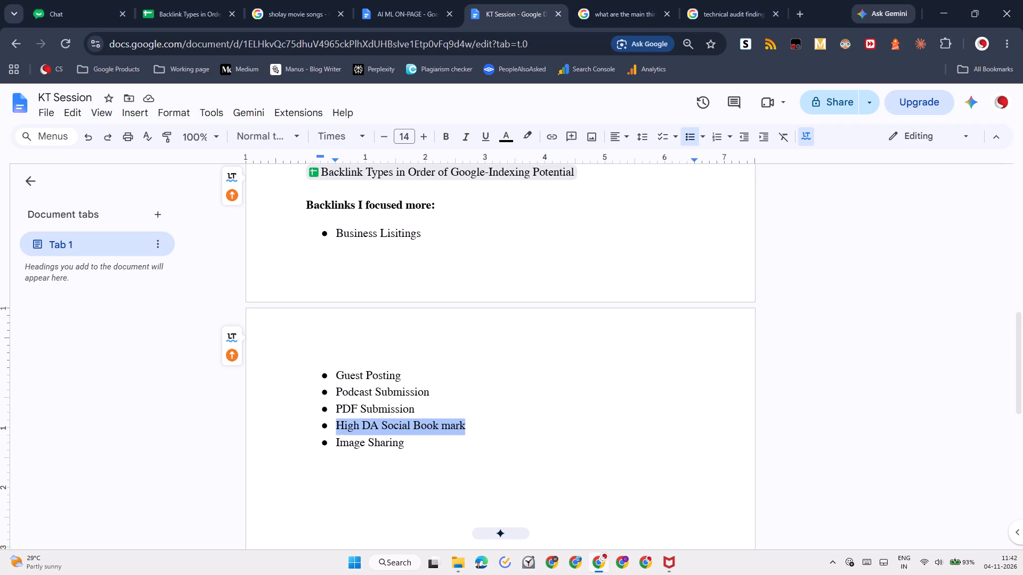
drag(337, 424, 333, 424)
key(ctrl+c)
click(402, 374)
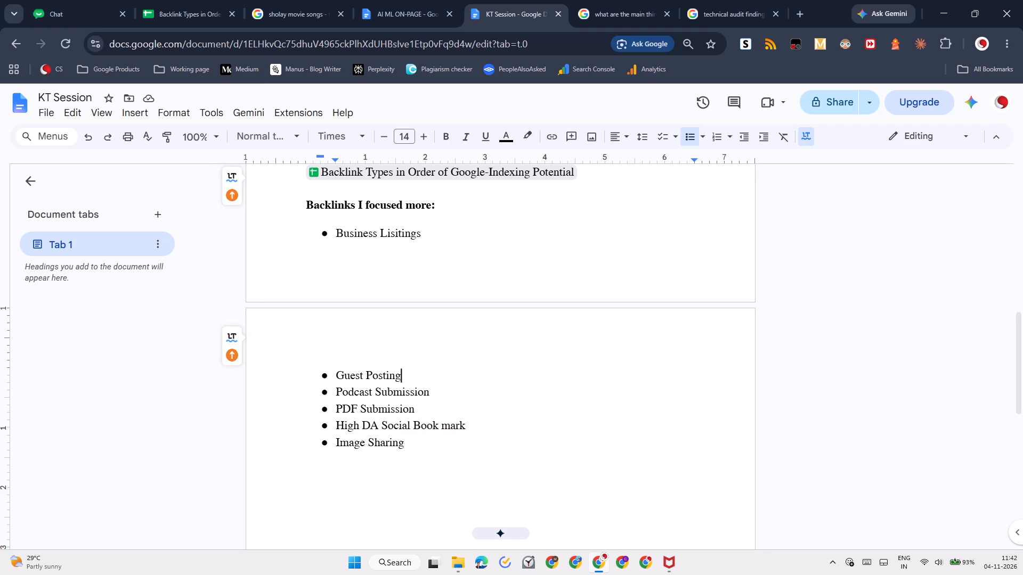
key(Return)
key(ctrl+v)
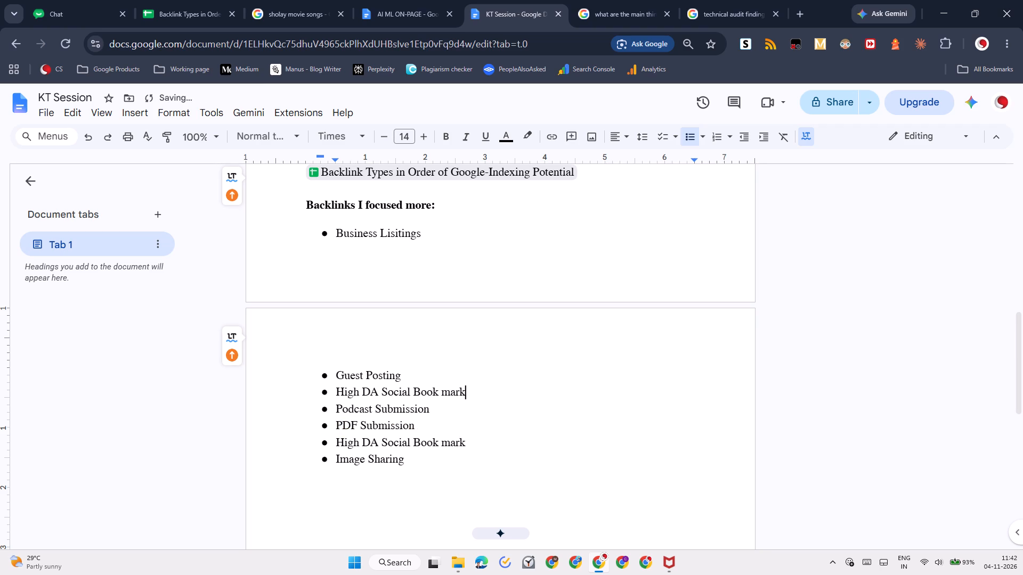
drag(476, 443, 337, 441)
key(BackSpace)
key(BackSpace)
key(BackSpace)
key(BackSpace)
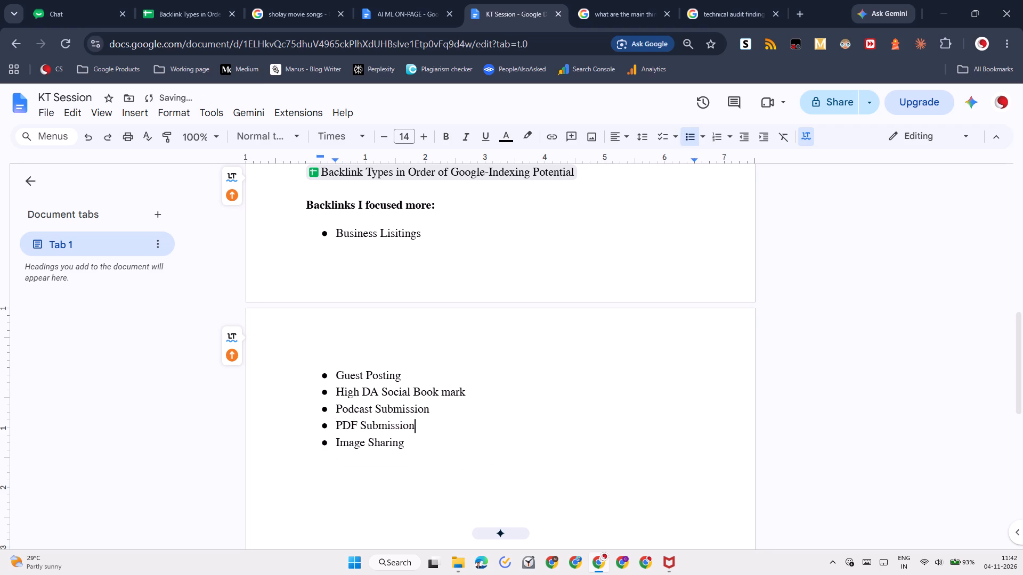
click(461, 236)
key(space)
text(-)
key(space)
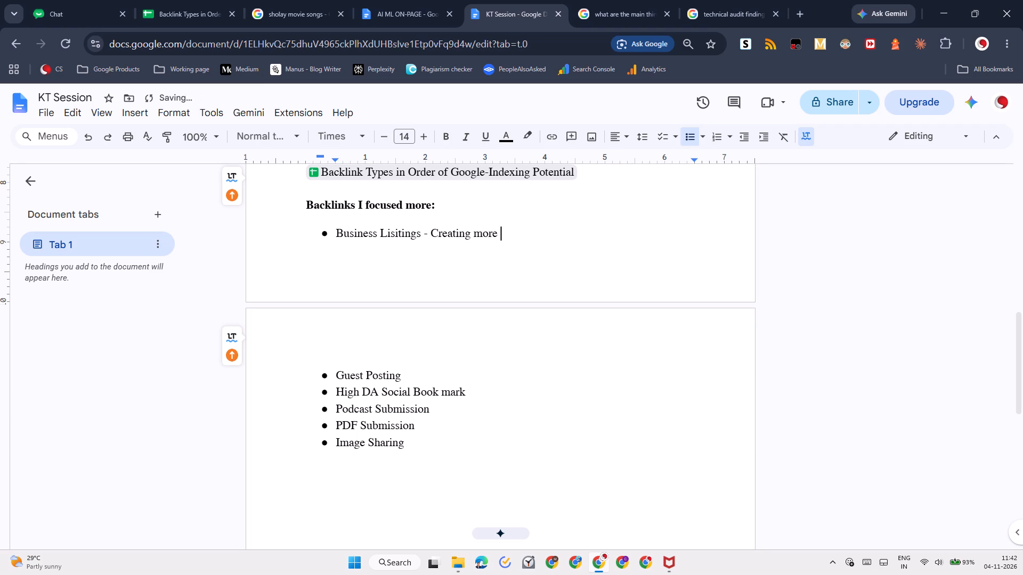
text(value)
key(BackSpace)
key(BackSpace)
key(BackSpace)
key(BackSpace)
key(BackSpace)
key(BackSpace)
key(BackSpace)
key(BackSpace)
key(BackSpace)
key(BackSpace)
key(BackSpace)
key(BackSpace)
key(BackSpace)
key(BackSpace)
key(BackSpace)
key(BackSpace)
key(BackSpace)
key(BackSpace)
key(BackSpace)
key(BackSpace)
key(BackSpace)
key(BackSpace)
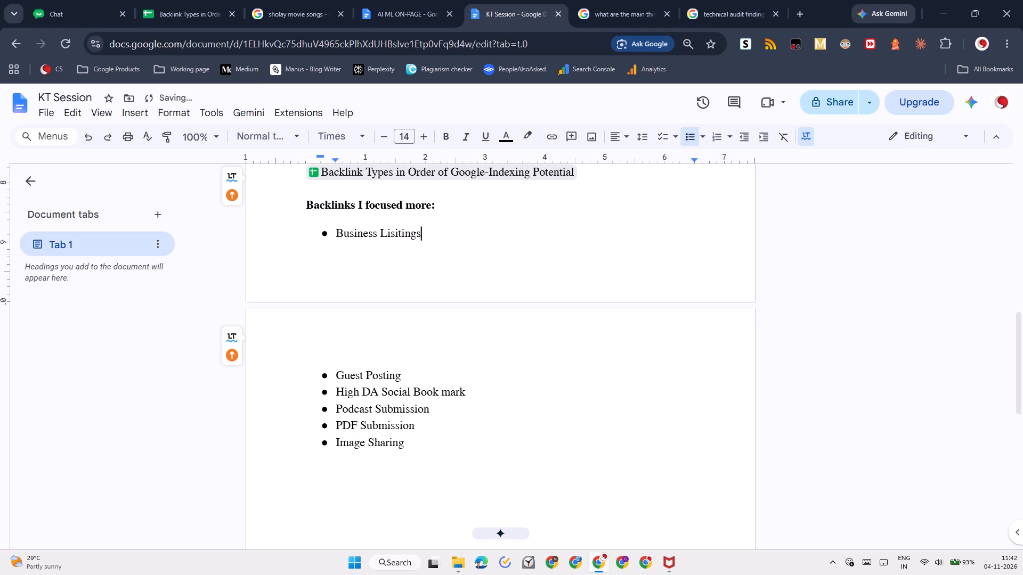
Add a "Classifiers" bullet after "Image Sharing" and end the list, leaving blank lines below it.
click(450, 447)
key(Return)
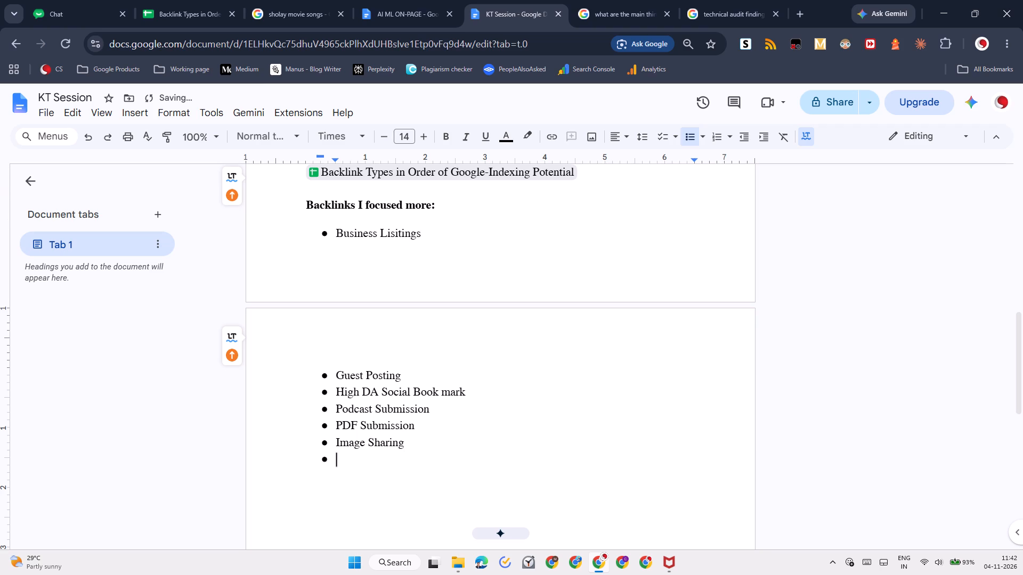
key(Return)
key(Return)
key(Return)
scroll(450, 447, up, 1)
scroll(450, 447, down, 1)
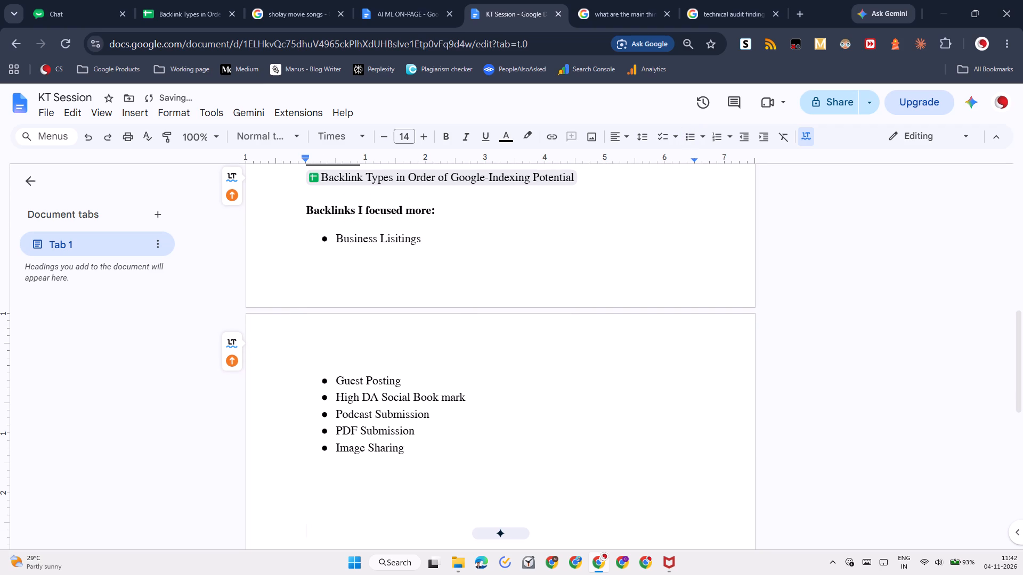
click(425, 448)
key(Return)
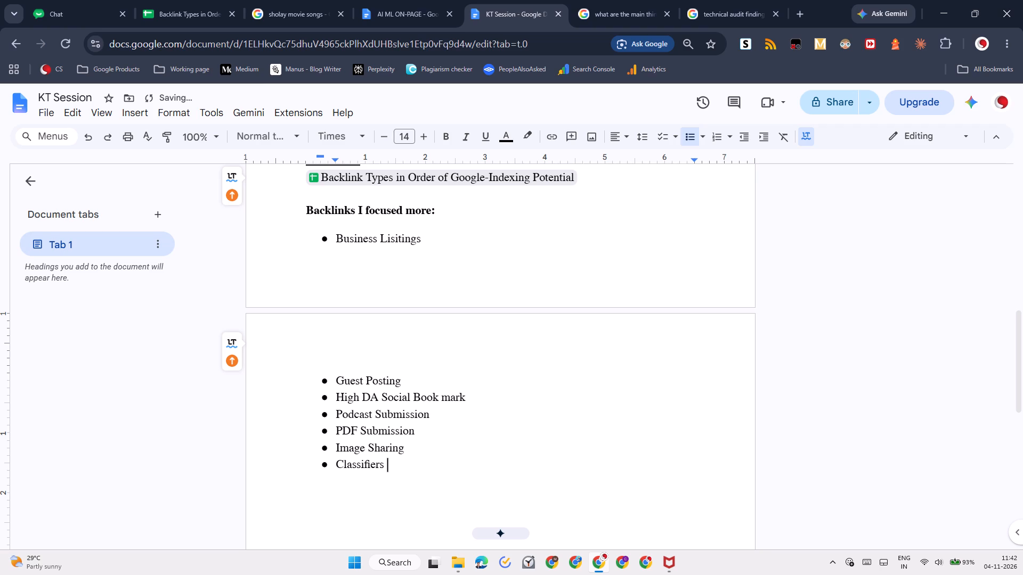
key(Return)
key(Return)
key(Return)
Look over the document from the ON-PAGE section down to the OFF-PAGE backlinks list.
scroll(425, 448, up, 1)
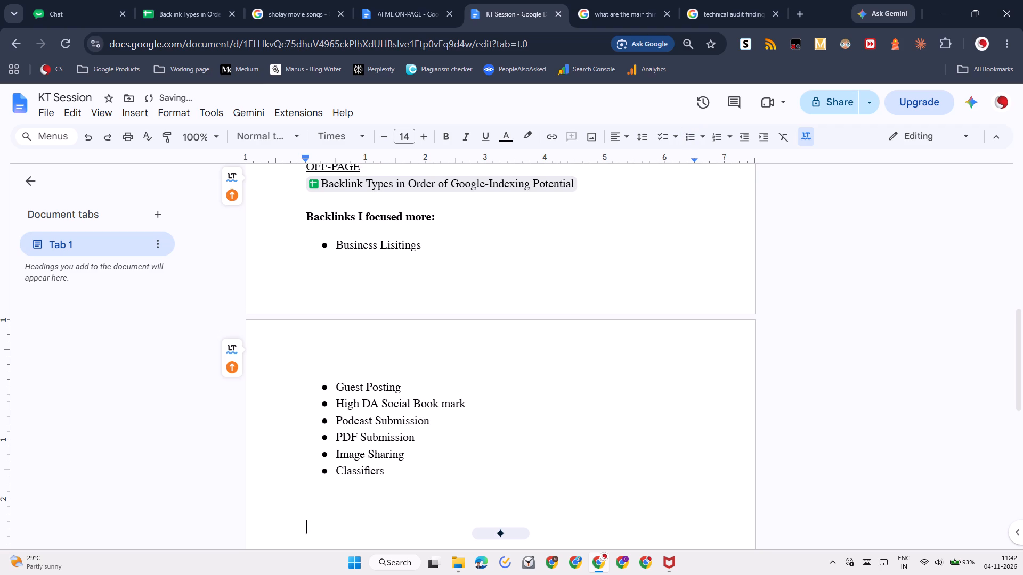
scroll(425, 448, up, 1)
scroll(435, 362, up, 4)
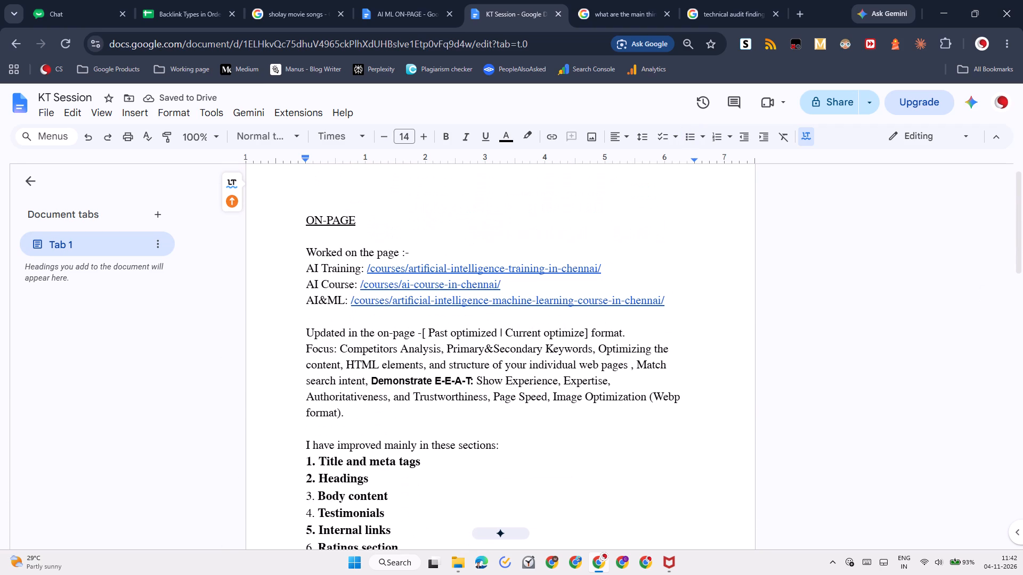
scroll(435, 362, up, 1)
scroll(435, 362, down, 3)
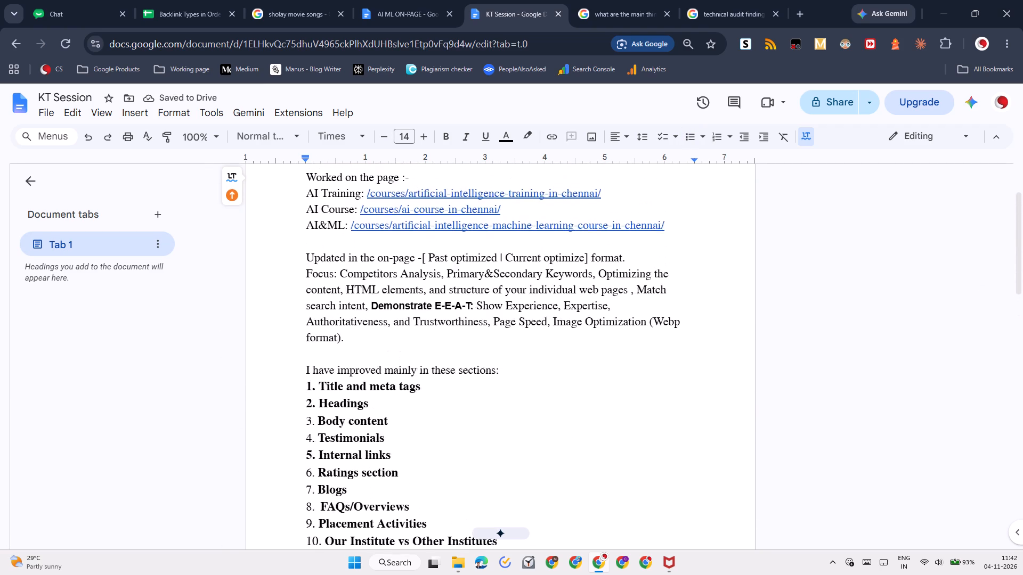
scroll(435, 362, up, 1)
scroll(435, 362, down, 2)
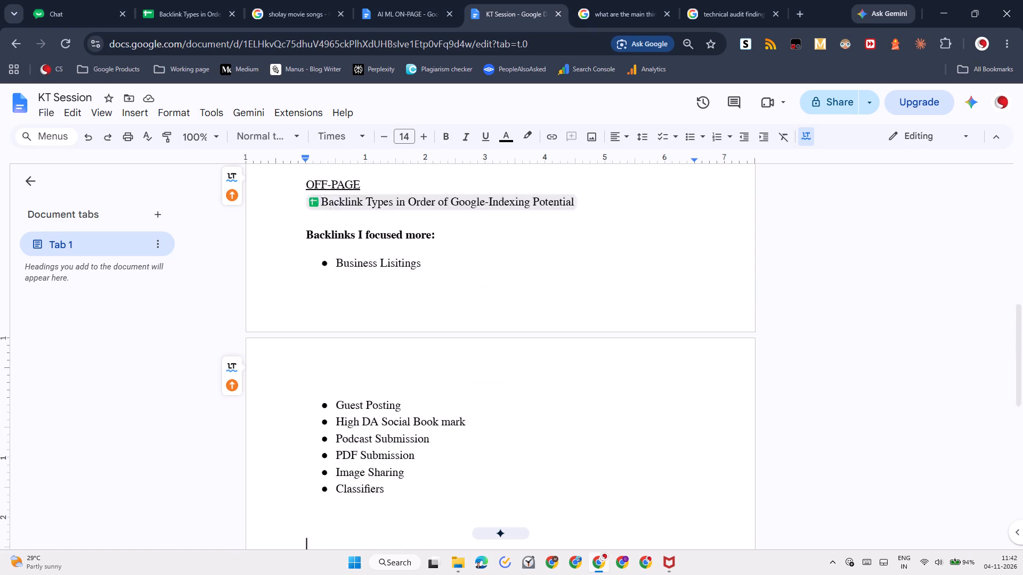
scroll(435, 362, up, 1)
click(371, 399)
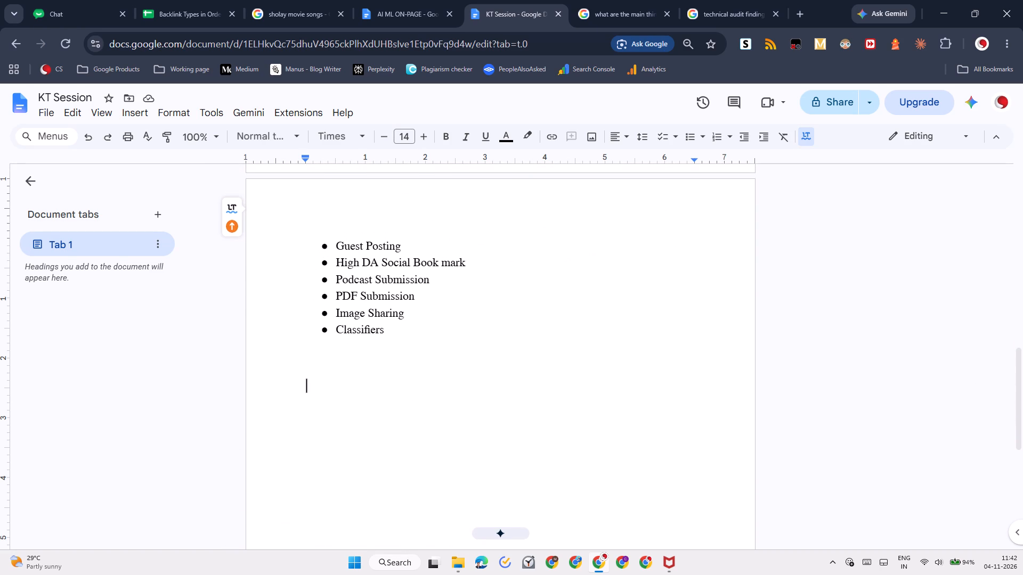
scroll(371, 399, up, 1)
click(339, 428)
scroll(339, 428, up, 1)
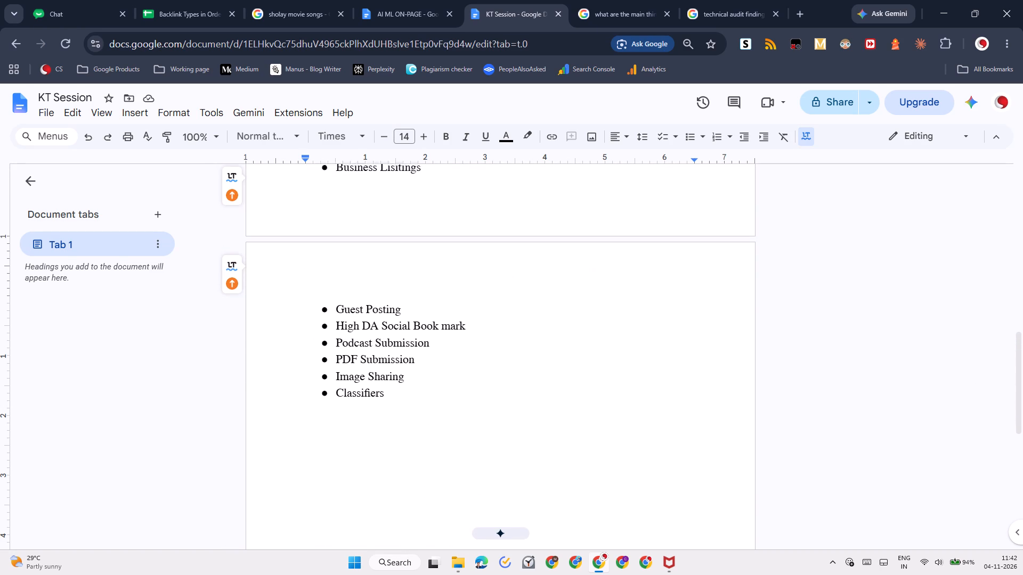
scroll(339, 428, up, 3)
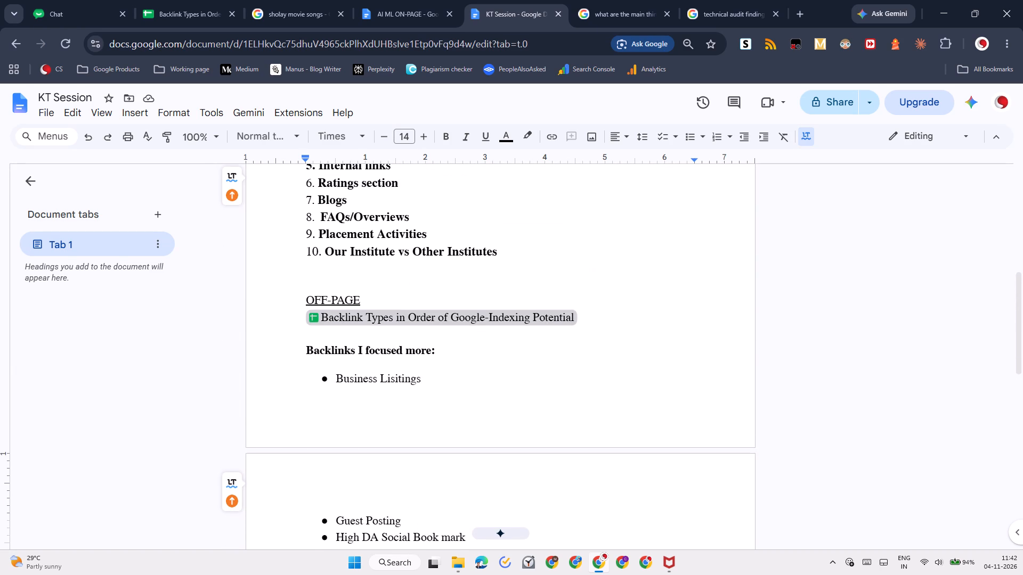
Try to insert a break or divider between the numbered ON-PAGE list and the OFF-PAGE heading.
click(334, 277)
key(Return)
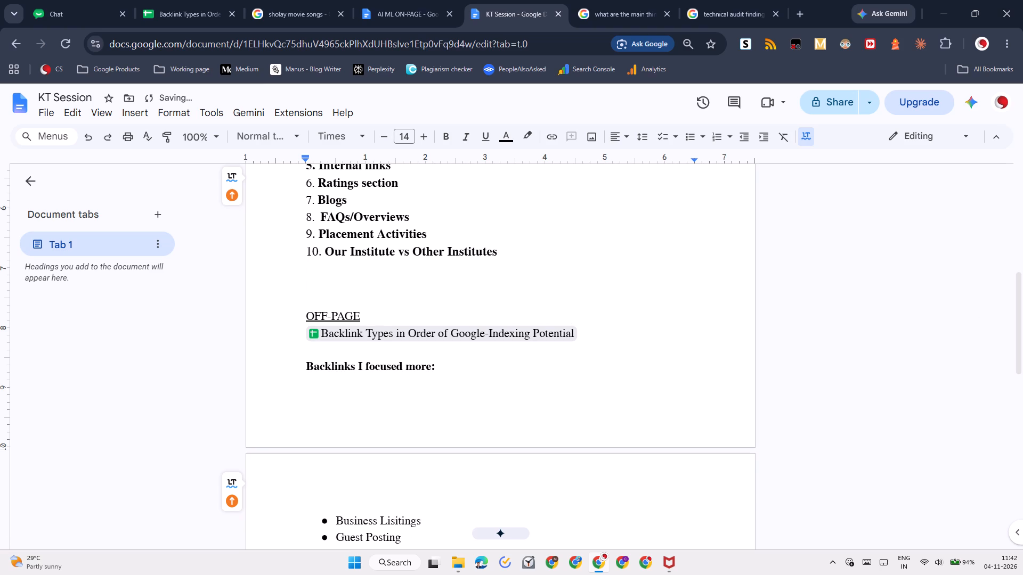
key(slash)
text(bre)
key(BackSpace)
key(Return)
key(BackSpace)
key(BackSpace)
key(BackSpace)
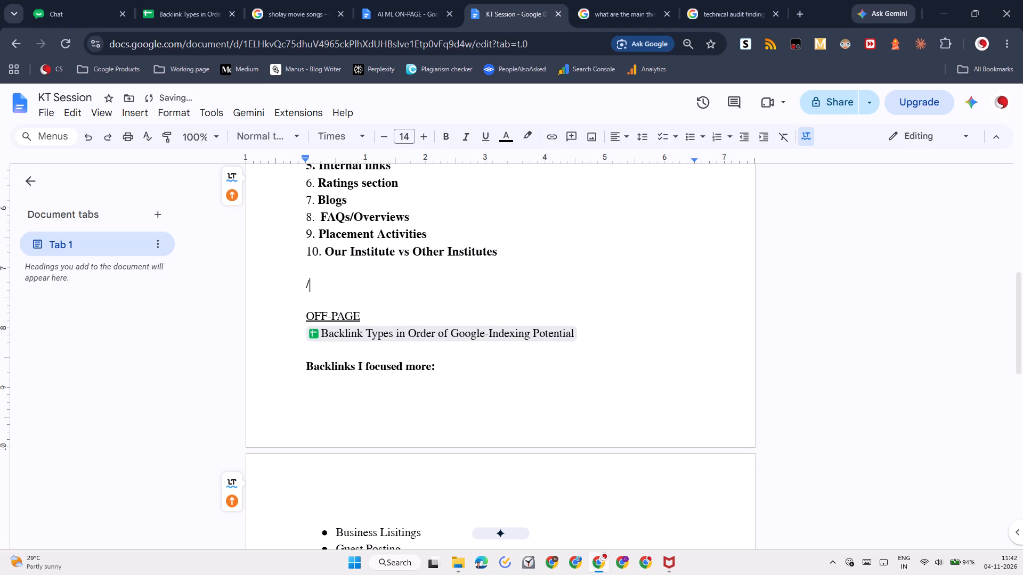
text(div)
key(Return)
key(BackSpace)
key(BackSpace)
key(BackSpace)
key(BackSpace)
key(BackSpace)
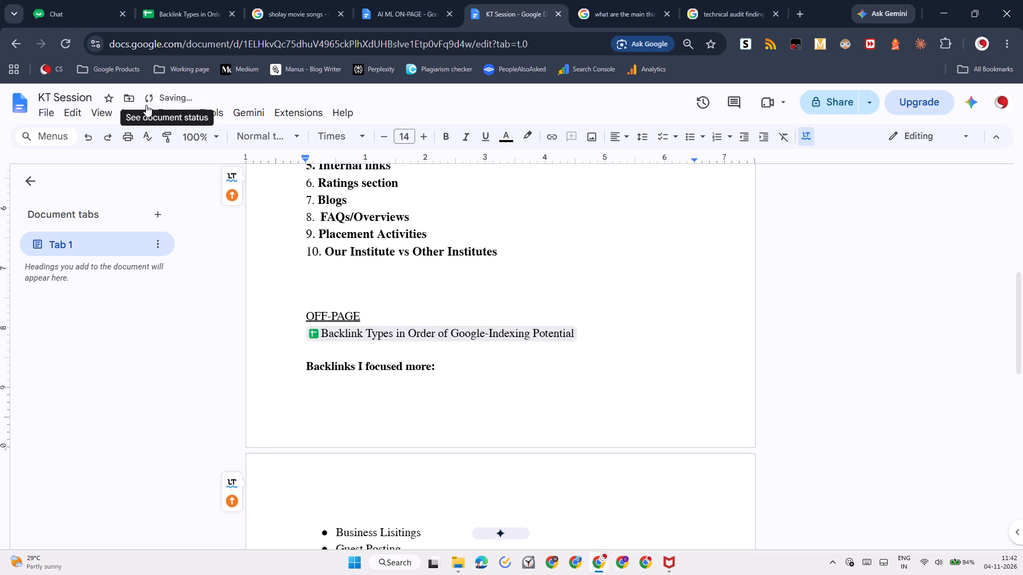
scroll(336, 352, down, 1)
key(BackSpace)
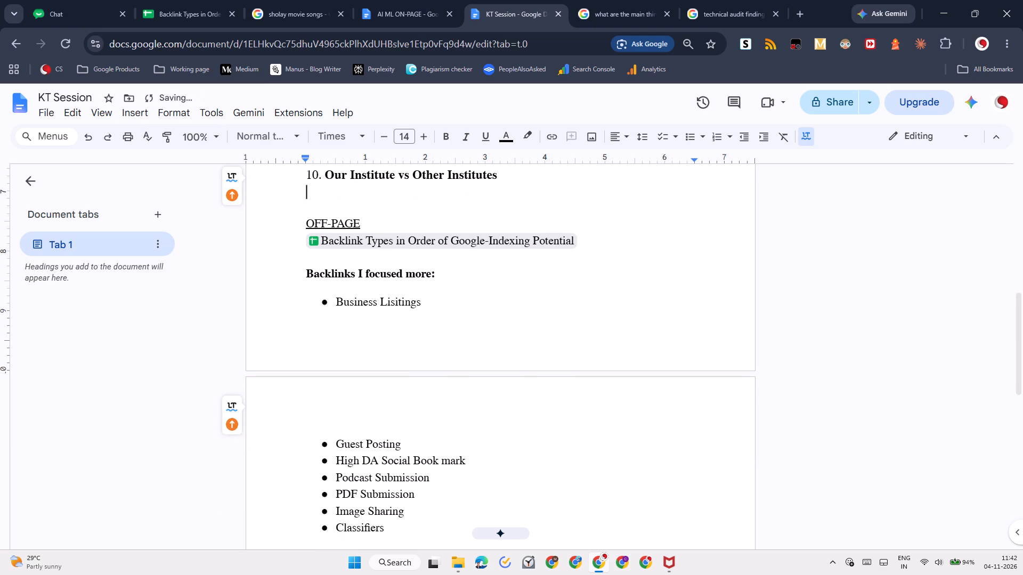
Below the backlinks list, add the line "Focus:" followed on a new line by "Sites which are free, Indian accepted".
scroll(336, 352, down, 2)
click(328, 417)
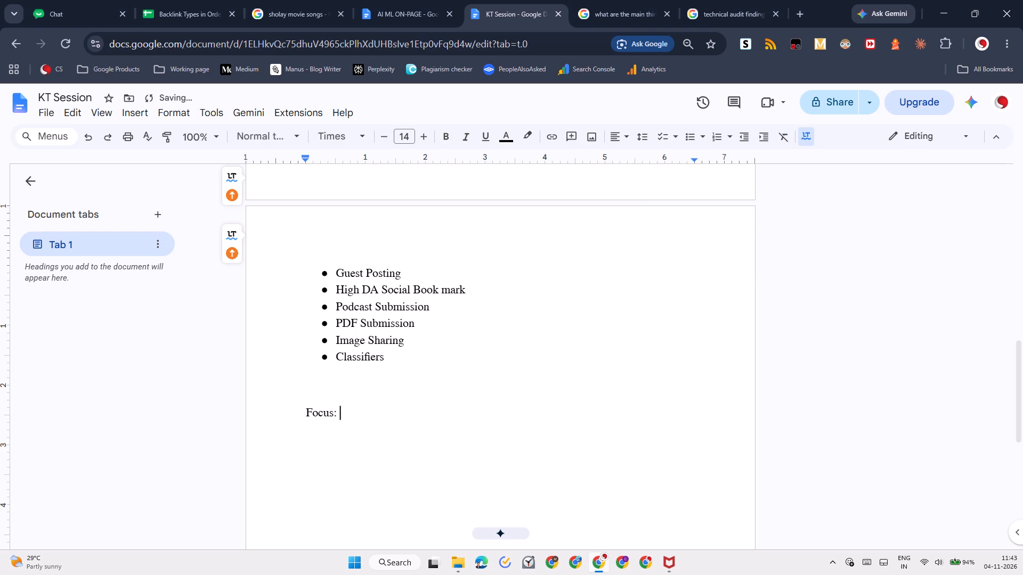
key(shift+Return)
text(hich are)
key(space)
text(free,)
key(space)
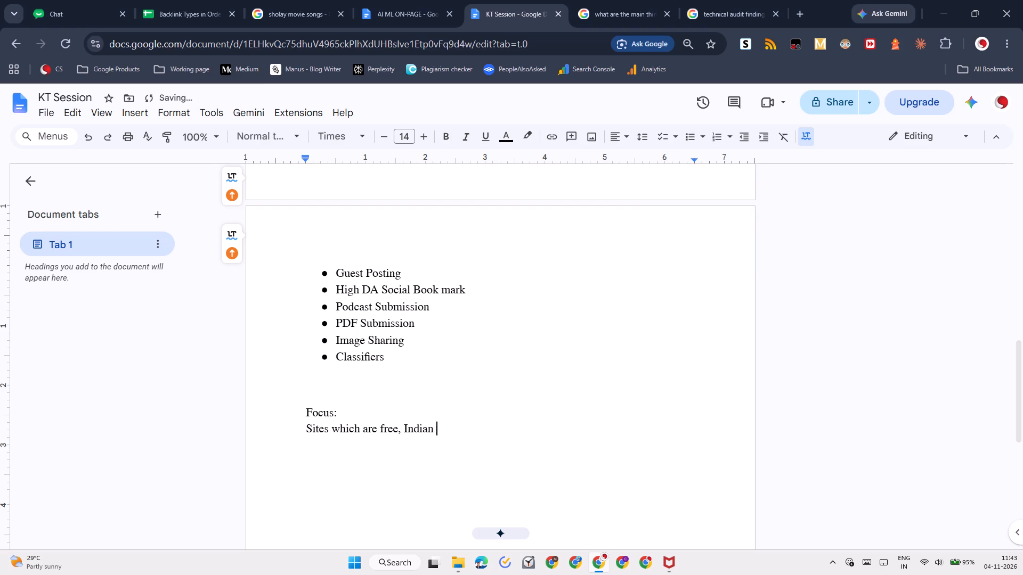
text(access)
key(BackSpace)
key(BackSpace)
key(BackSpace)
text(ppe)
key(BackSpace)
key(BackSpace)
key(BackSpace)
text(epted)
key(space)
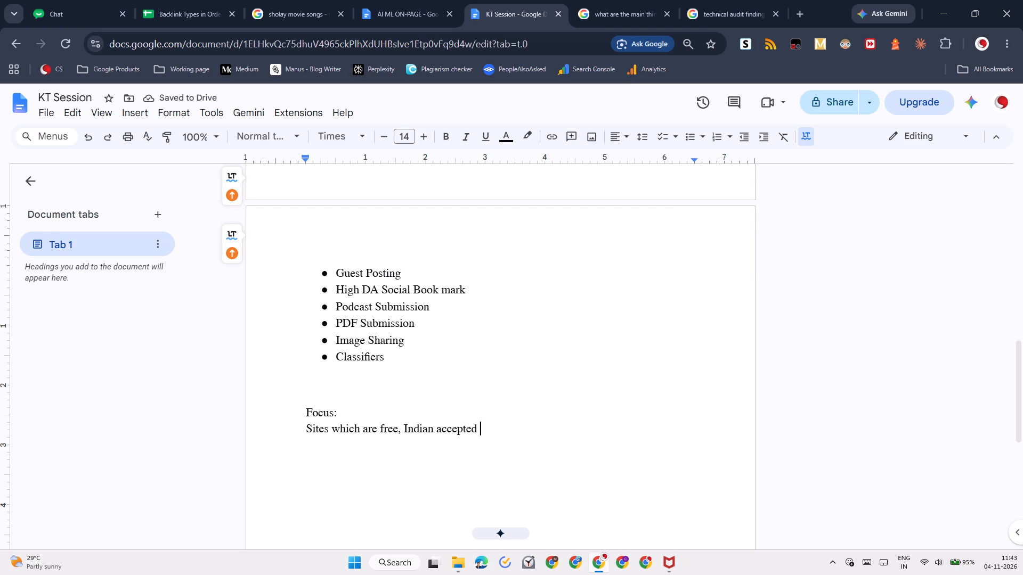
Extend the Focus line directly after "Indian accepted" with ", Spam free,".
key(Left)
key(Left)
key(Left)
key(Left)
key(Left)
key(Left)
key(Left)
key(Left)
key(Left)
key(Left)
key(Left)
key(Left)
key(Left)
key(Left)
key(Left)
key(Left)
key(Right)
key(Right)
key(Right)
key(Right)
key(Right)
key(Right)
key(Right)
key(Right)
key(Right)
key(Right)
key(Right)
key(Right)
key(Right)
key(Right)
key(Right)
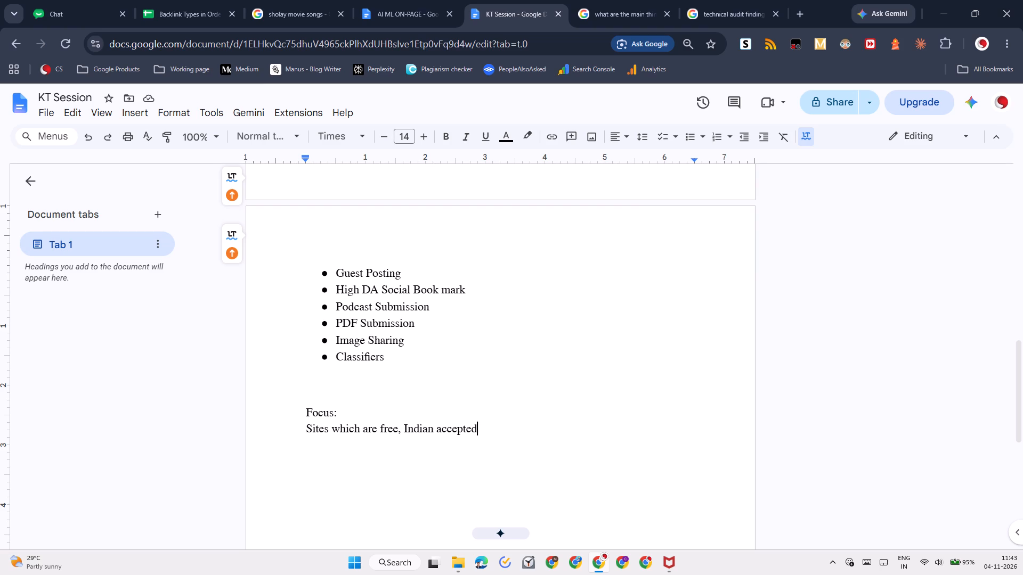
text(,)
key(space)
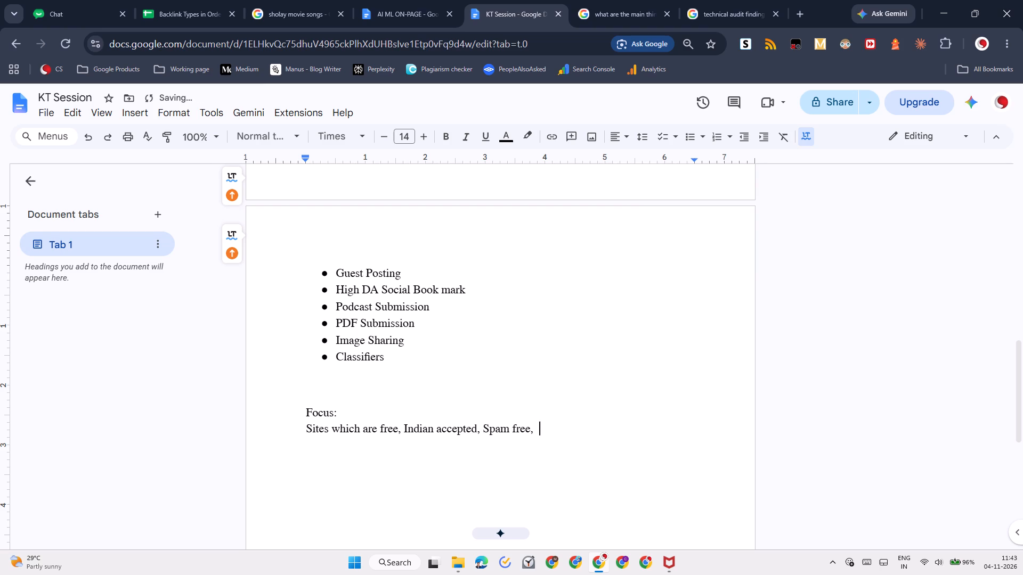
key(BackSpace)
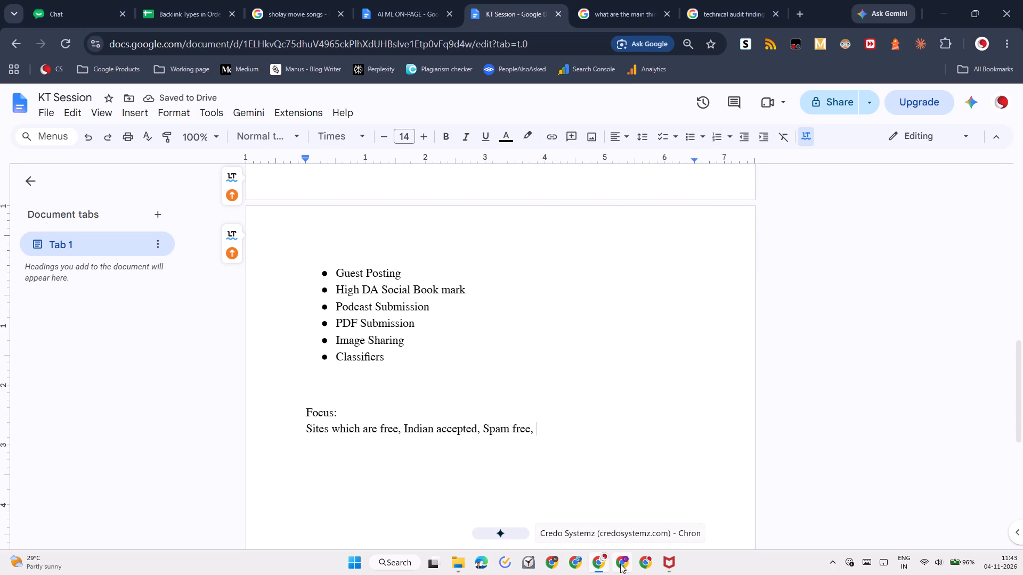
Switch to Notion in the other Chrome profile, look through the DM Learnings and Education pages, and return to the KT Session document.
click(551, 560)
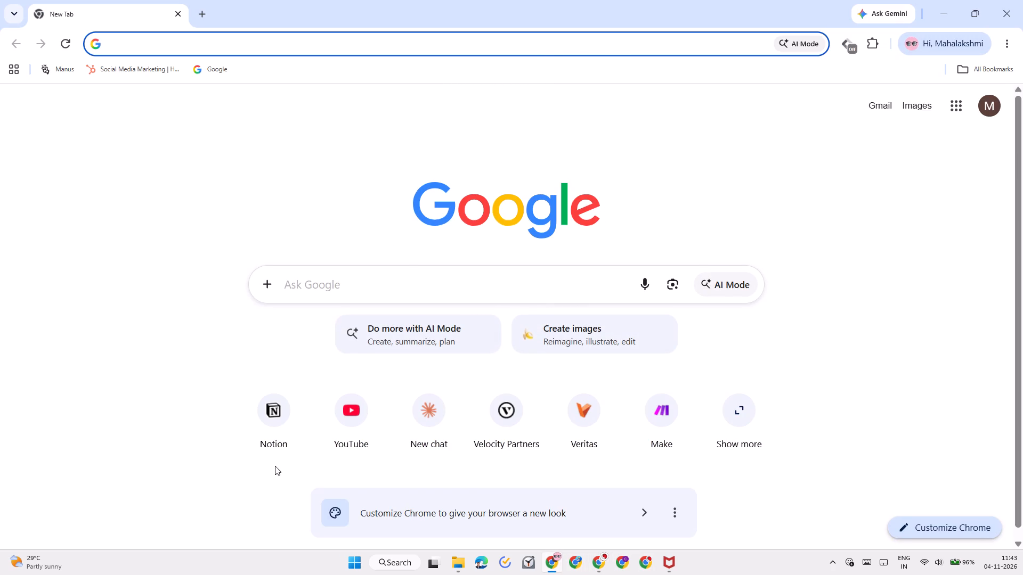
click(271, 436)
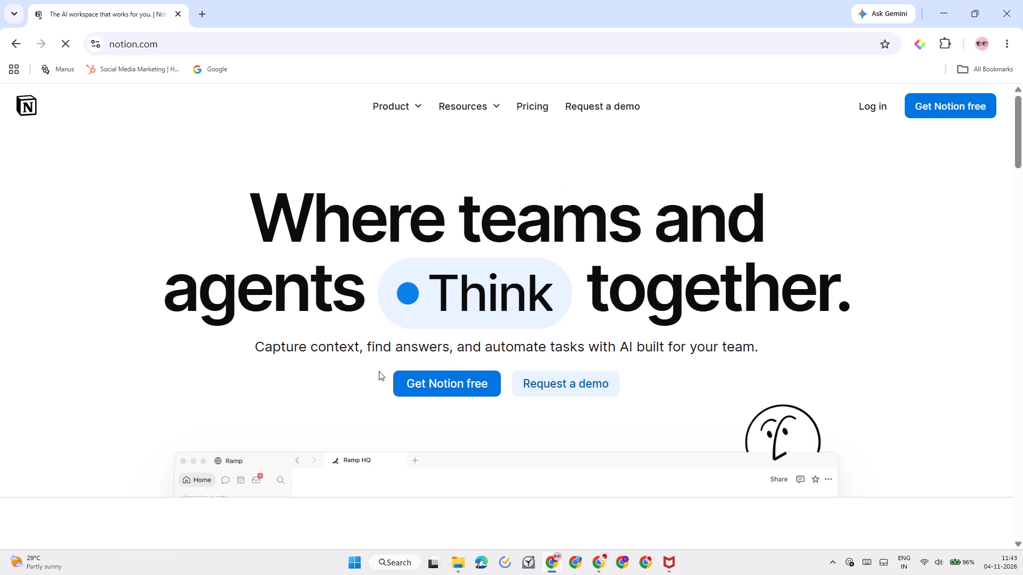
click(949, 102)
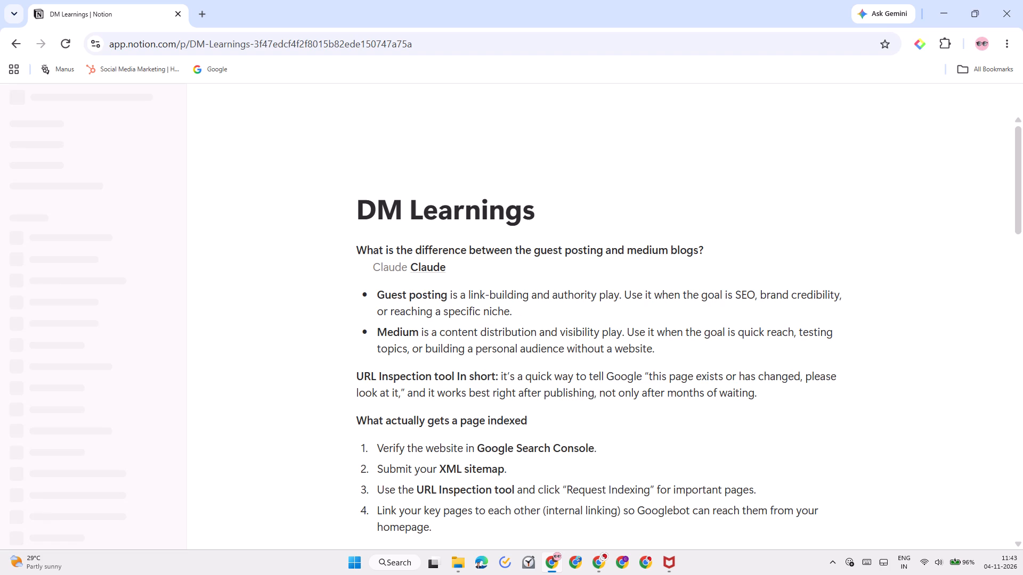
click(316, 363)
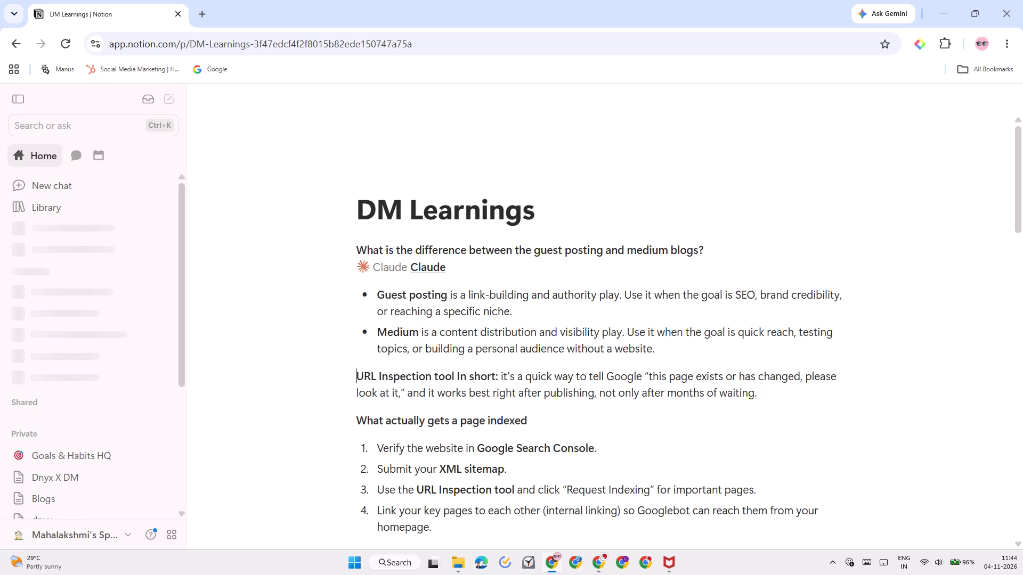
scroll(330, 388, down, 2)
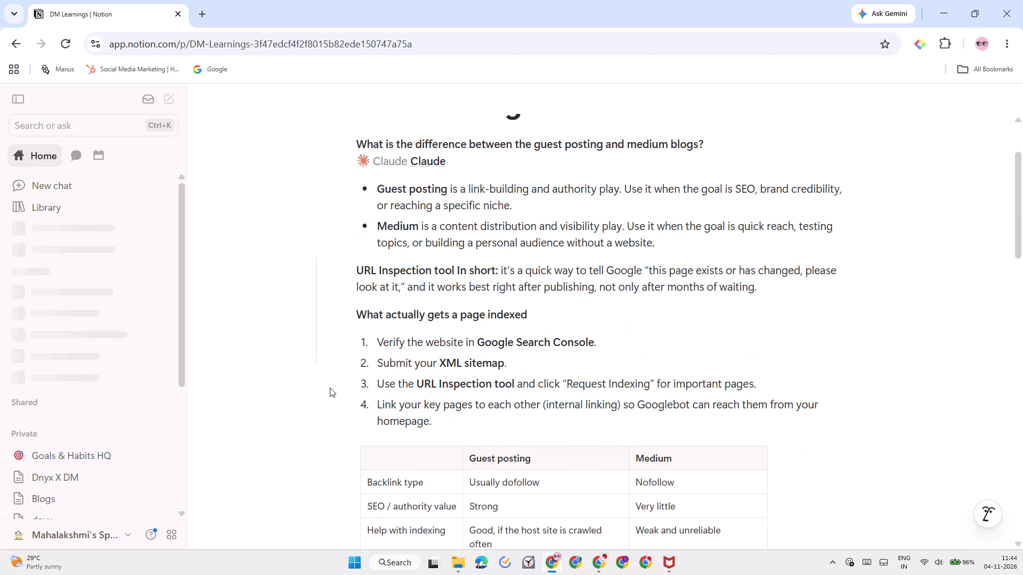
scroll(330, 388, down, 3)
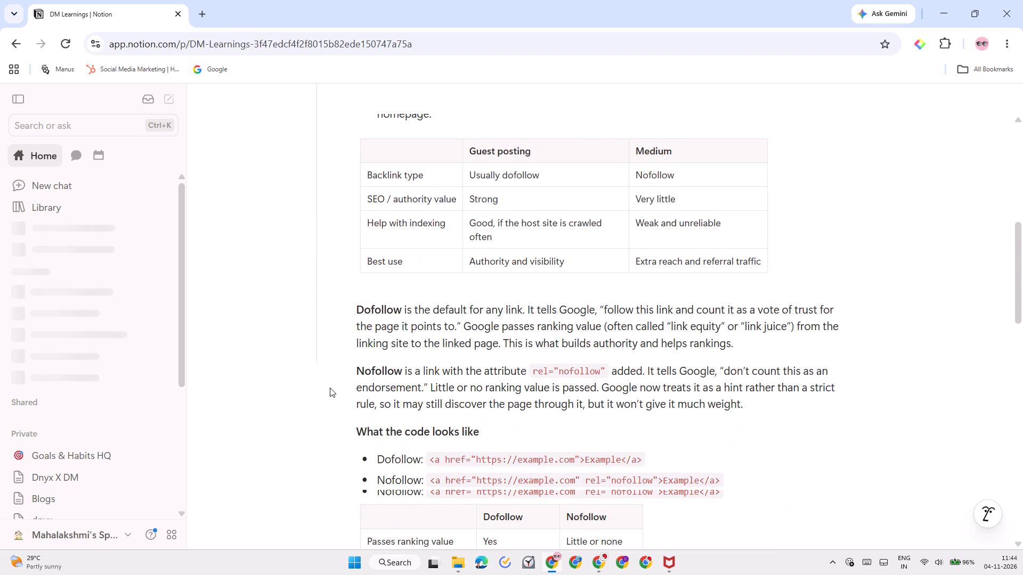
scroll(305, 371, down, 2)
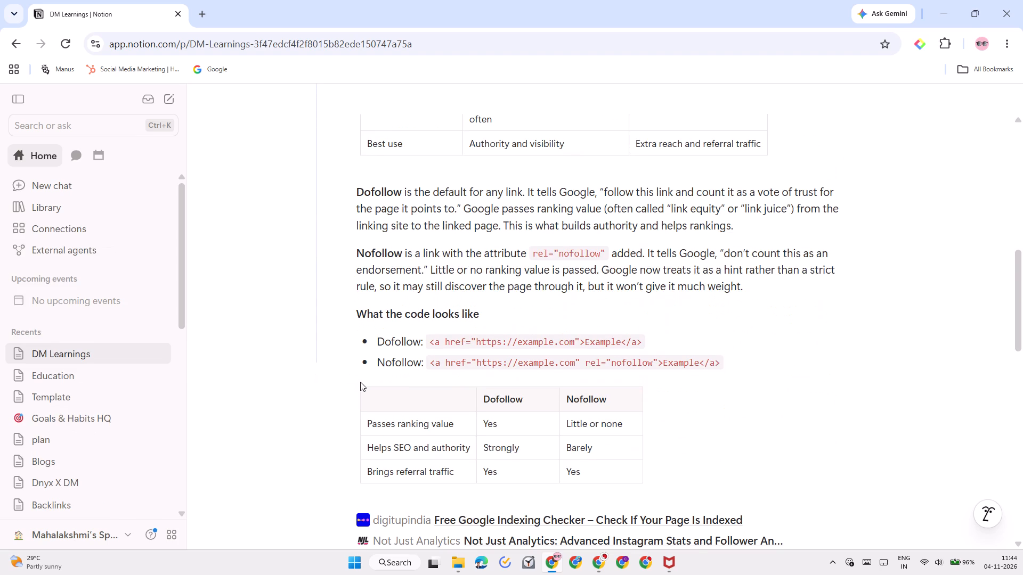
scroll(397, 187, down, 4)
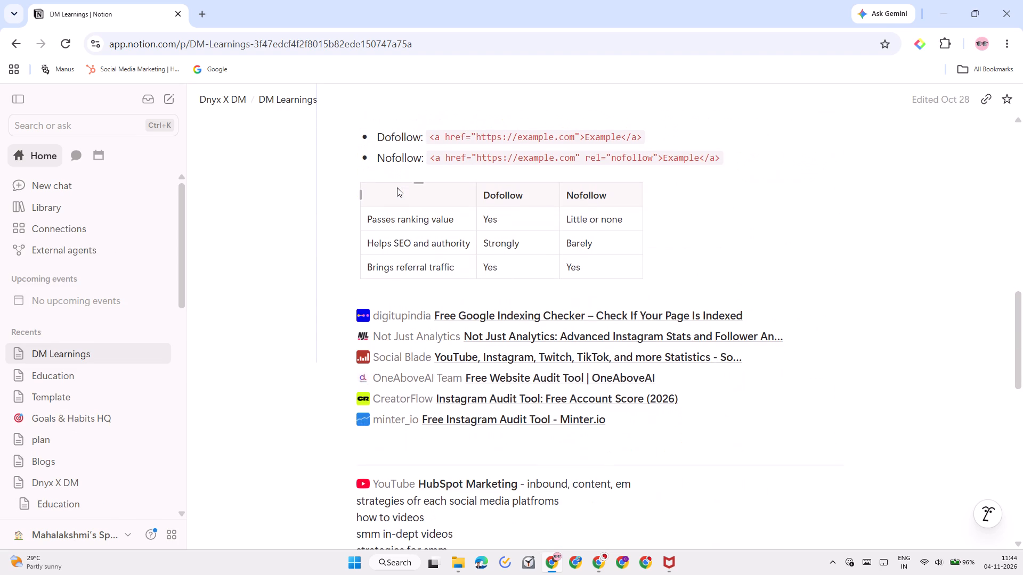
scroll(397, 187, down, 7)
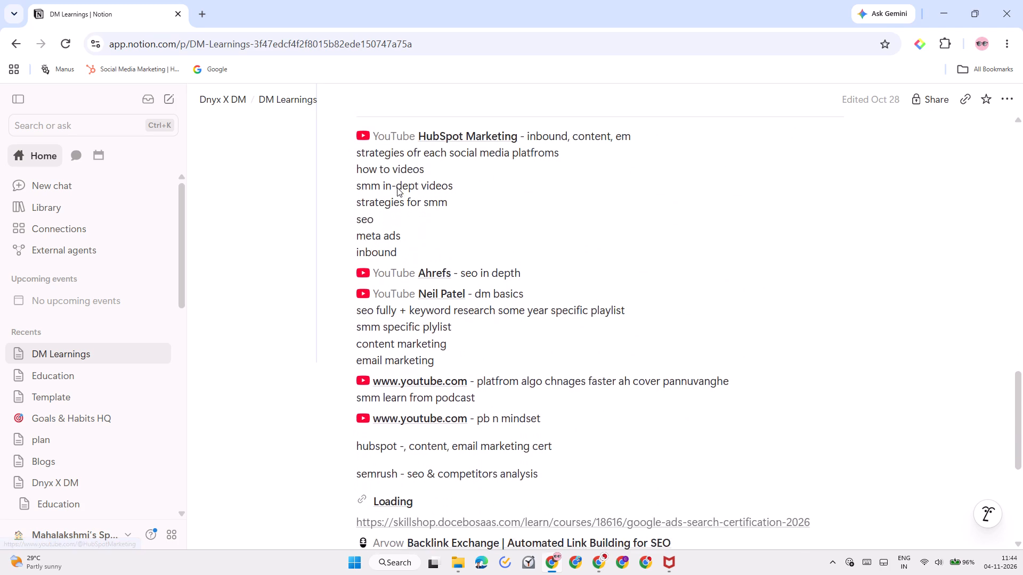
scroll(397, 187, down, 1)
scroll(375, 299, down, 1)
click(317, 347)
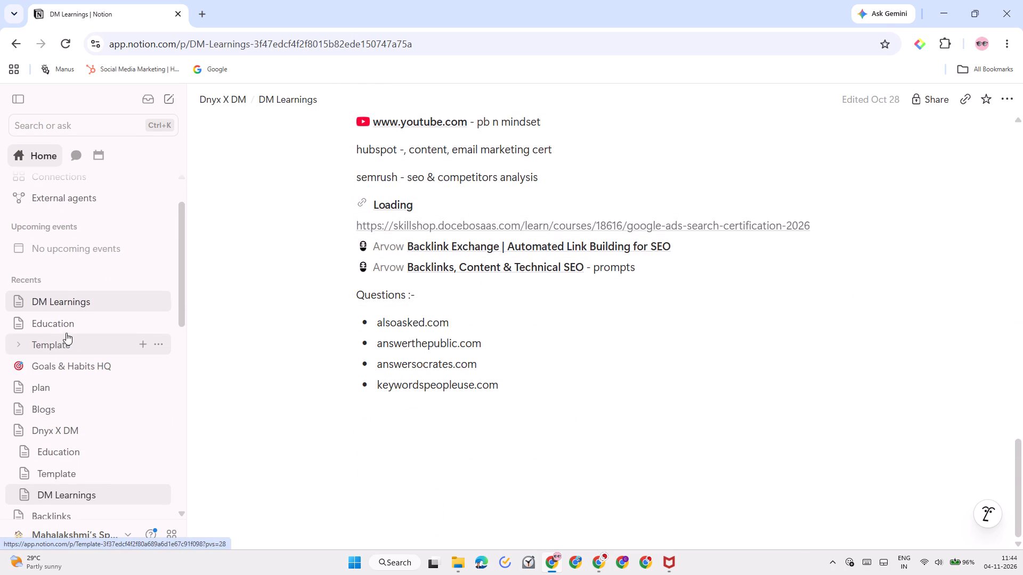
click(69, 327)
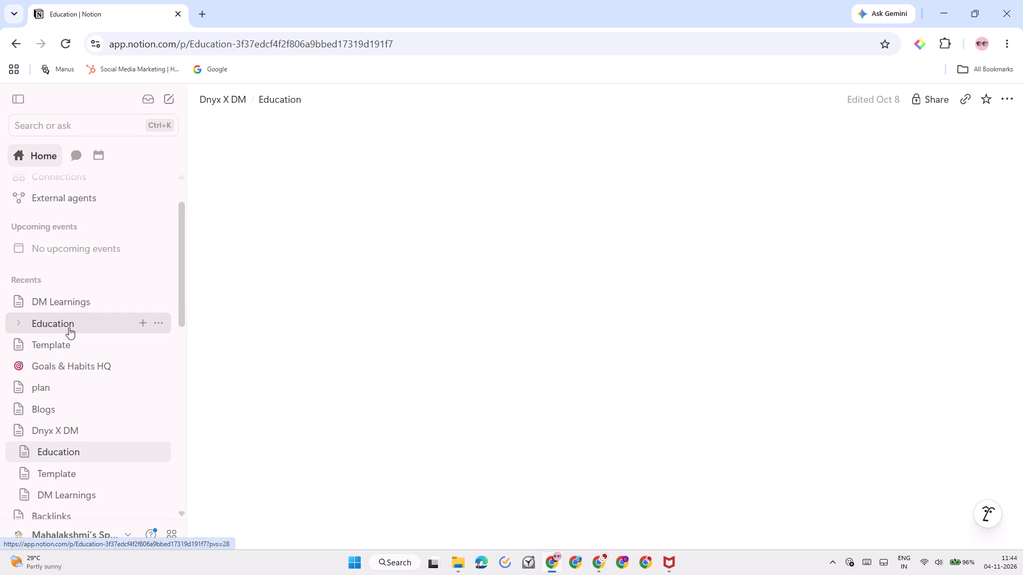
scroll(255, 416, down, 2)
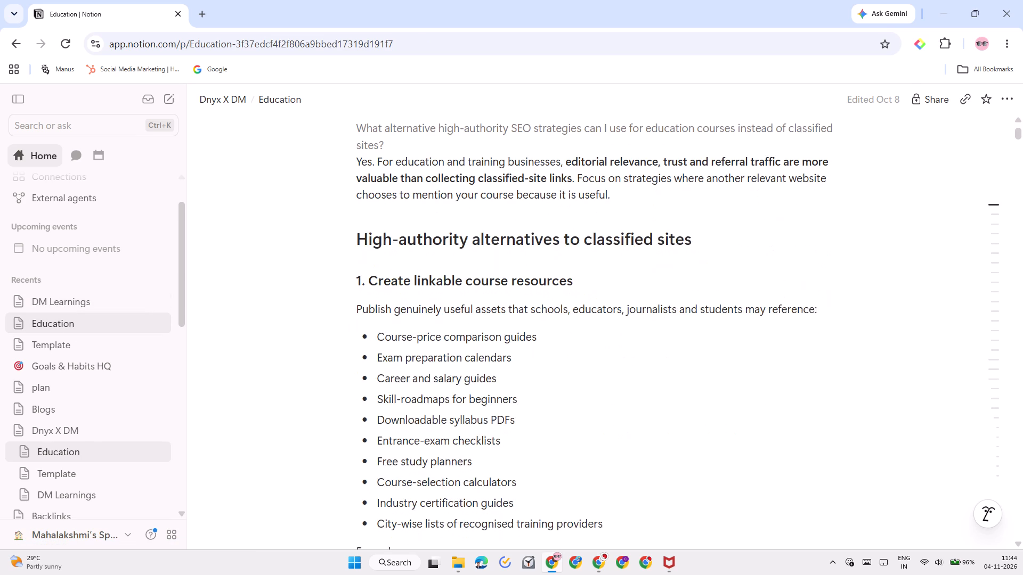
scroll(255, 416, up, 2)
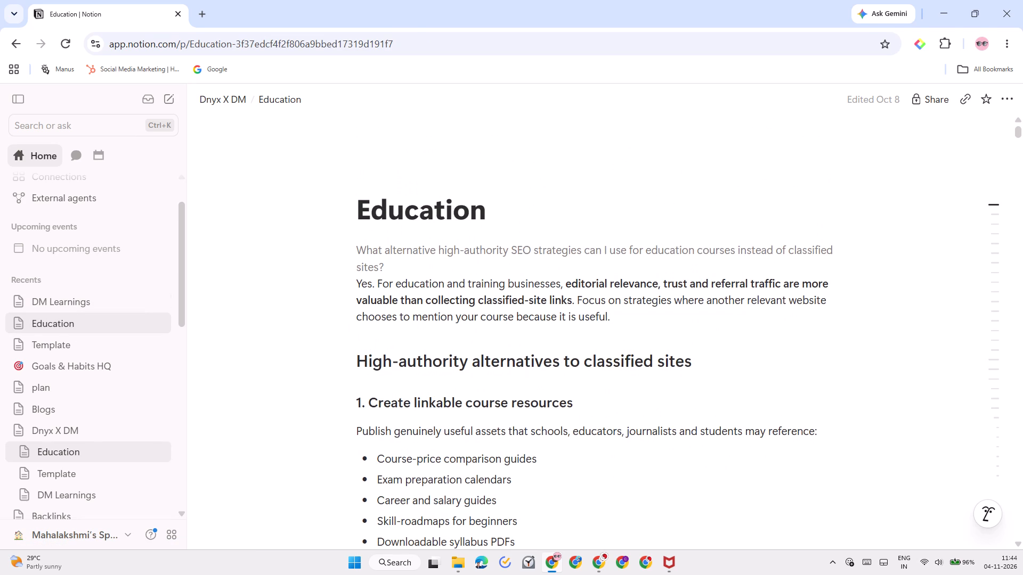
key(alt+Tab)
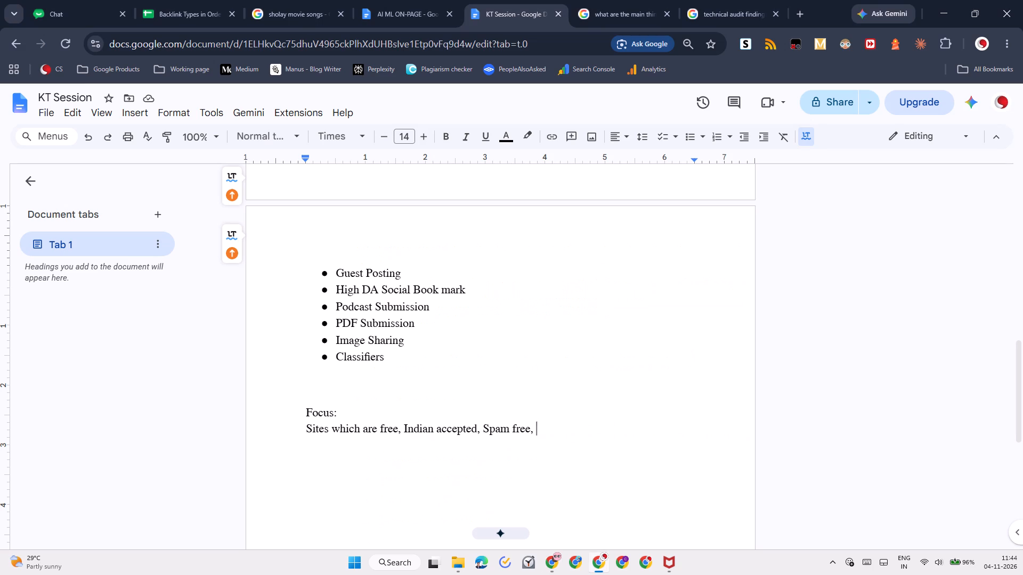
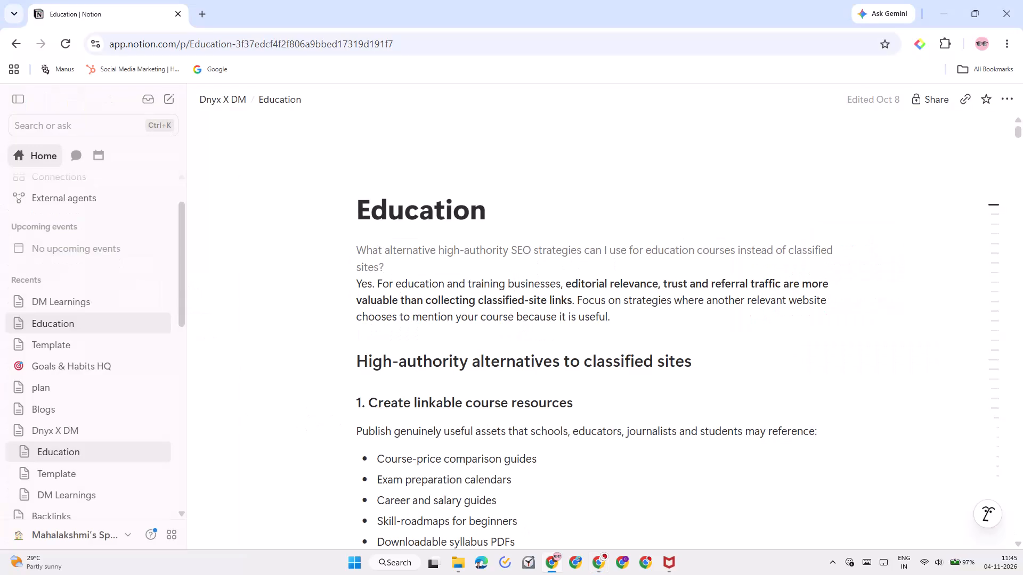
Read through the Education page's high-authority alternatives to classified sites, down to the "What to avoid" list.
scroll(344, 440, down, 4)
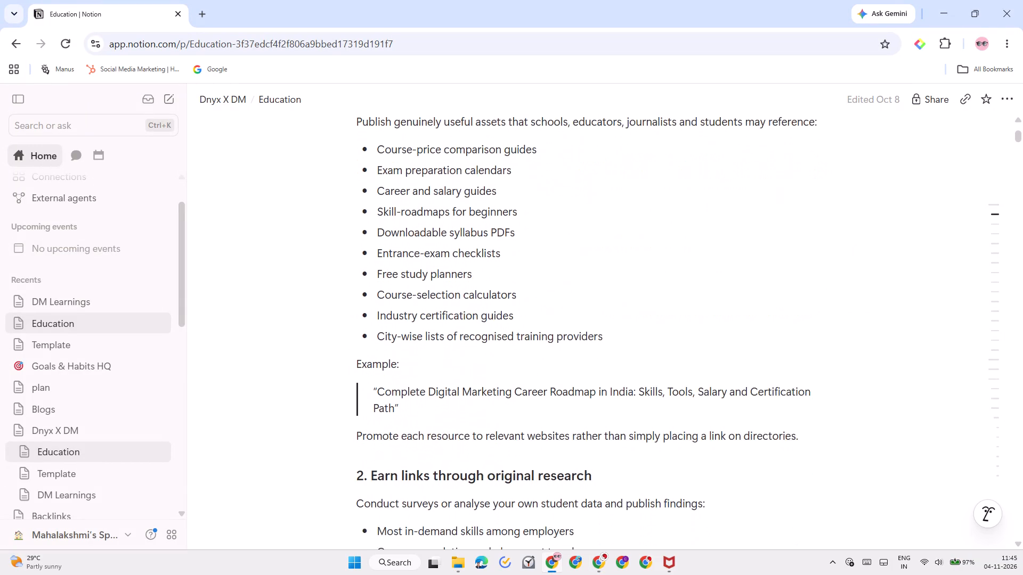
scroll(344, 440, down, 3)
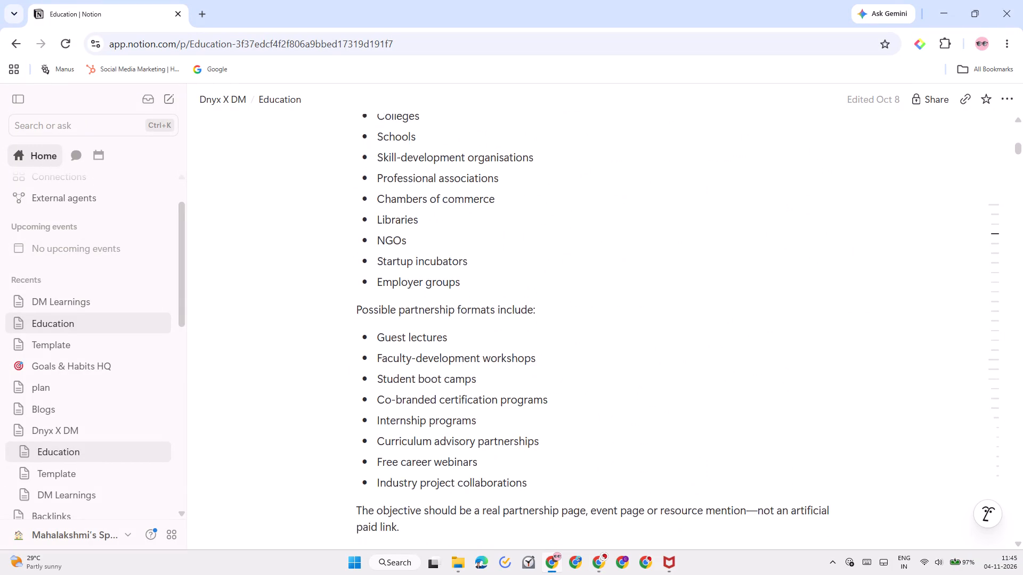
scroll(344, 440, down, 4)
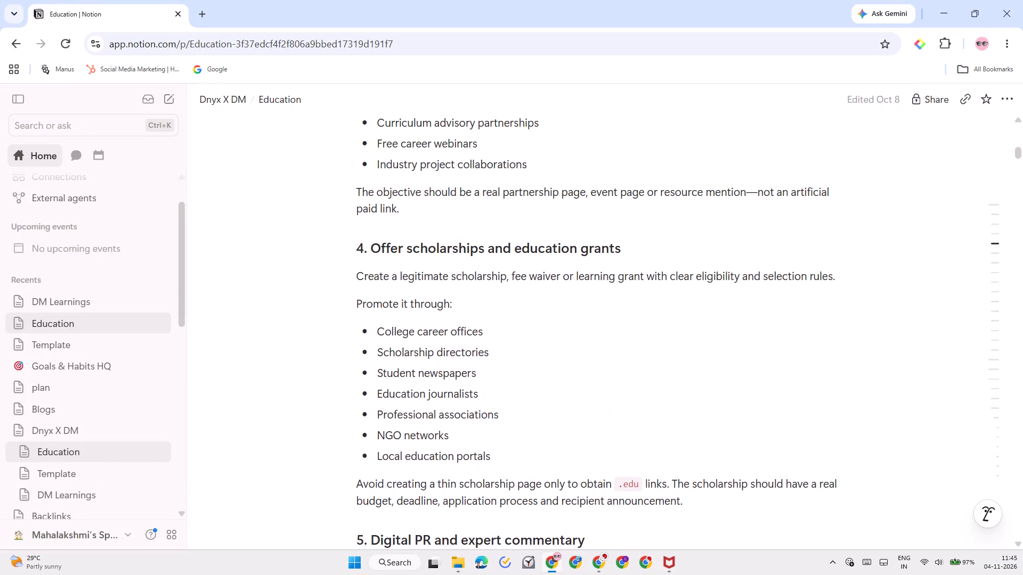
scroll(344, 440, down, 8)
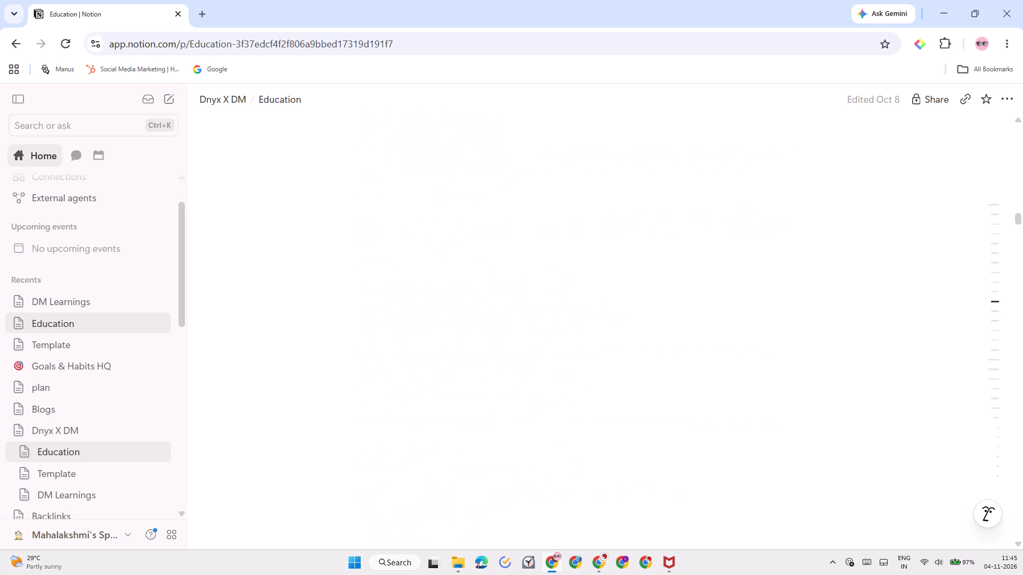
scroll(344, 440, down, 1)
scroll(344, 440, up, 2)
scroll(344, 440, down, 2)
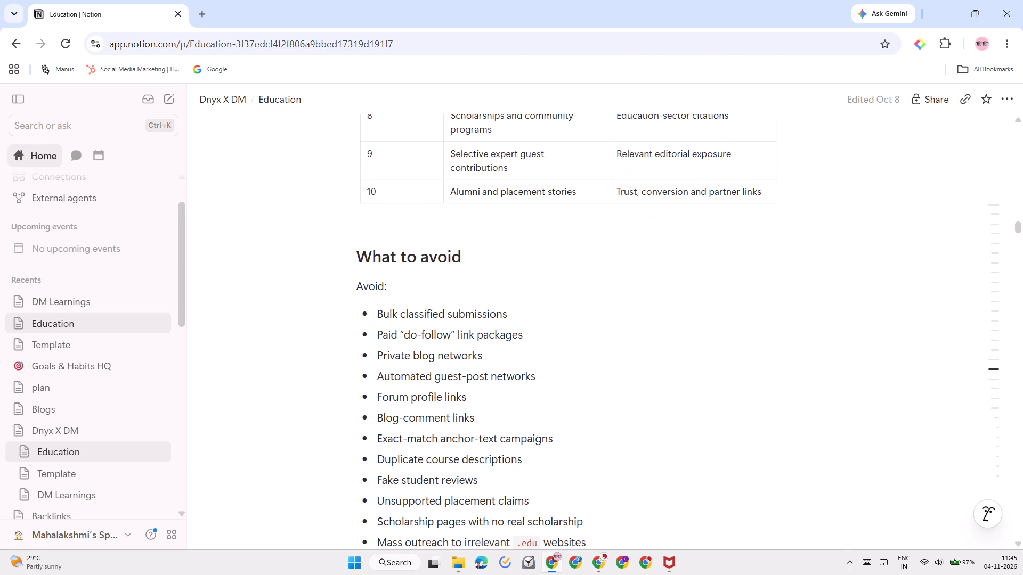
scroll(344, 440, down, 3)
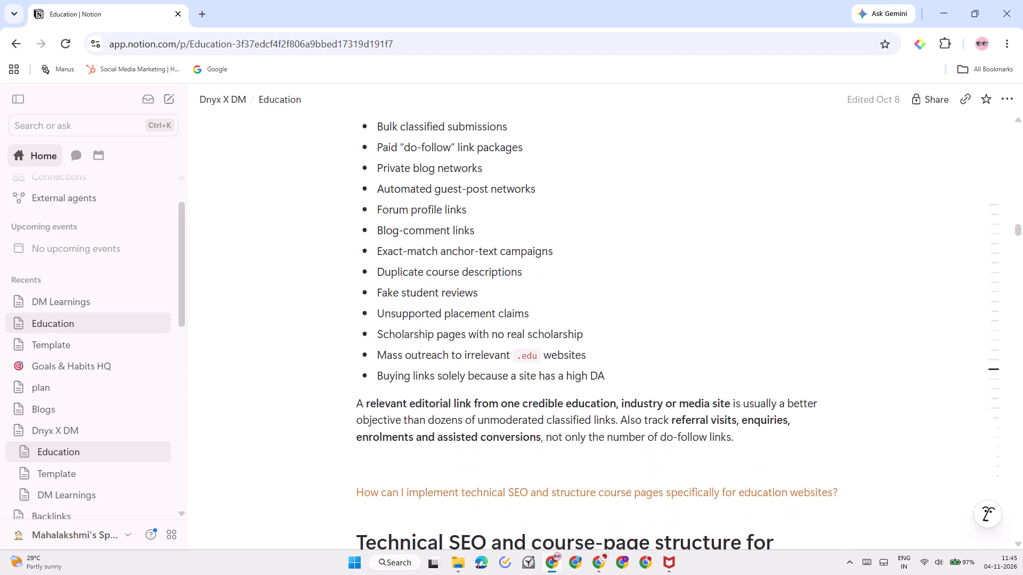
scroll(344, 440, down, 1)
scroll(344, 440, up, 4)
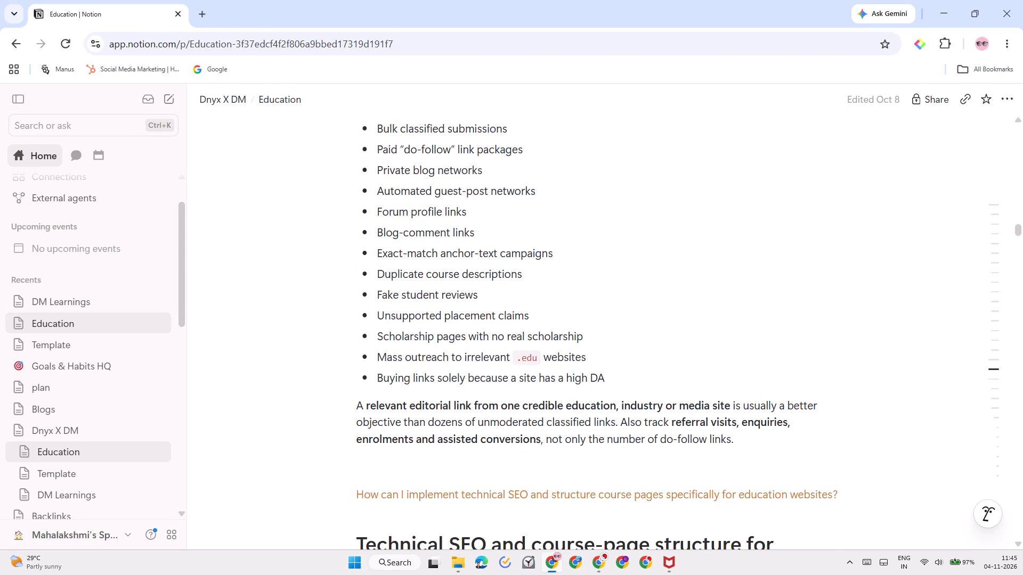
Read the Education page's technical SEO and course-page structure part, from site architecture through the course structured data section.
scroll(344, 440, down, 5)
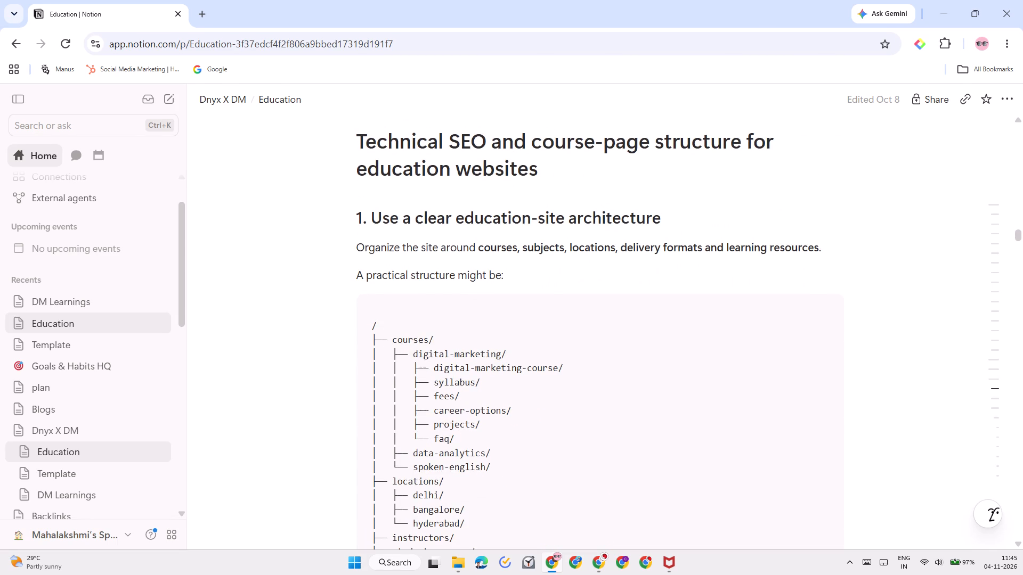
scroll(344, 440, down, 3)
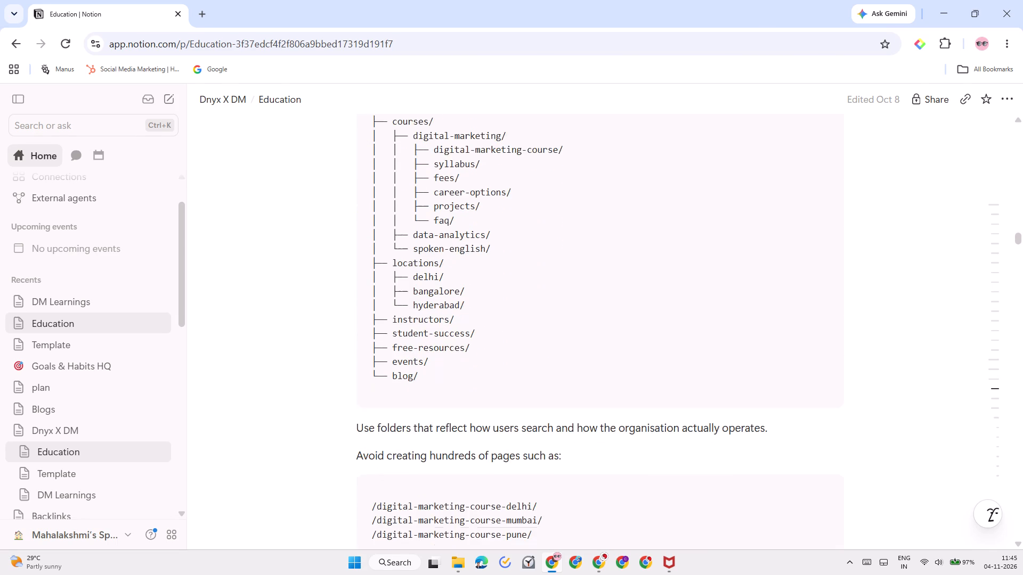
scroll(344, 440, down, 5)
scroll(344, 440, up, 1)
scroll(344, 440, down, 3)
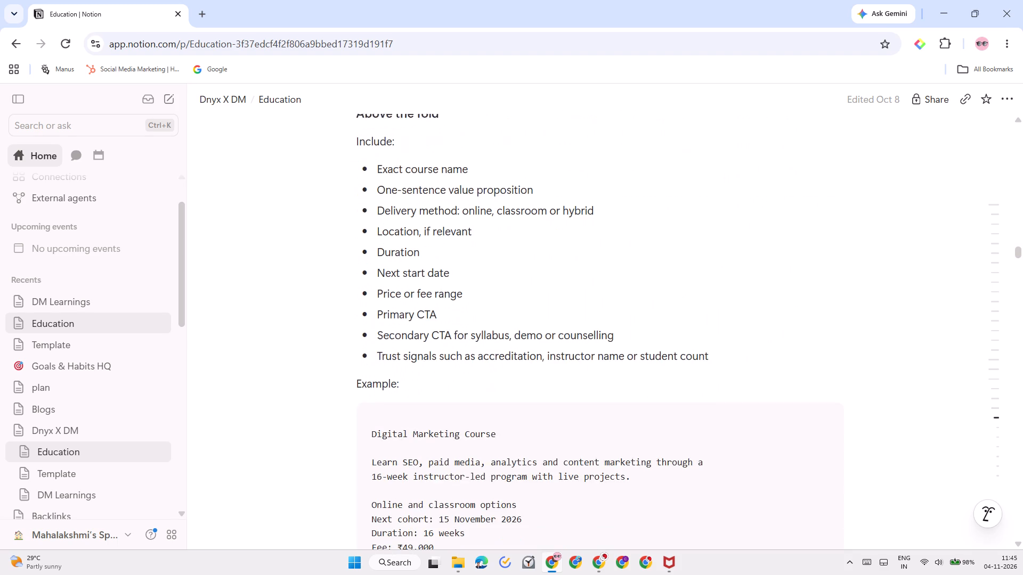
scroll(344, 440, down, 2)
scroll(344, 440, up, 2)
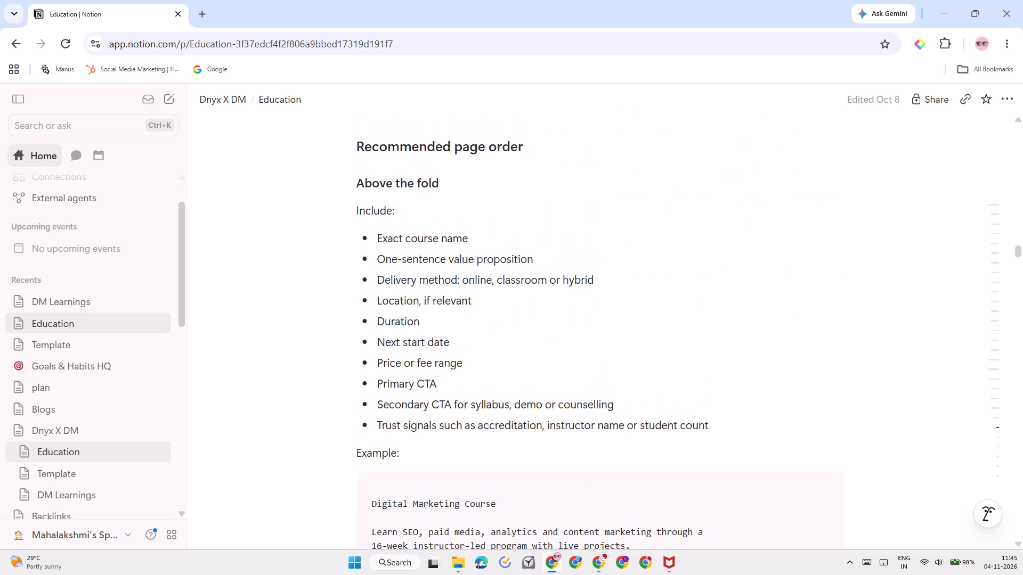
scroll(344, 440, down, 6)
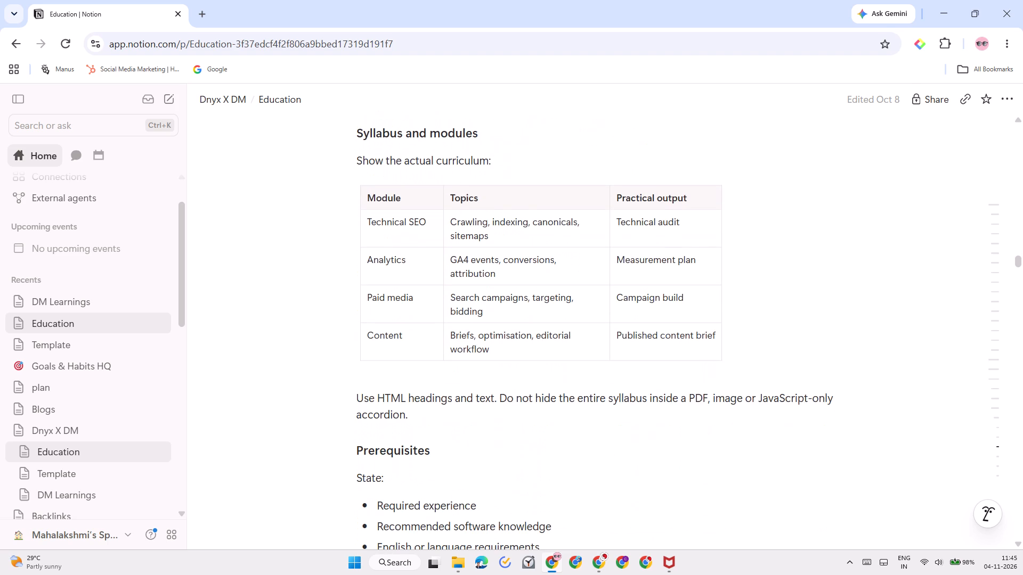
scroll(344, 440, down, 2)
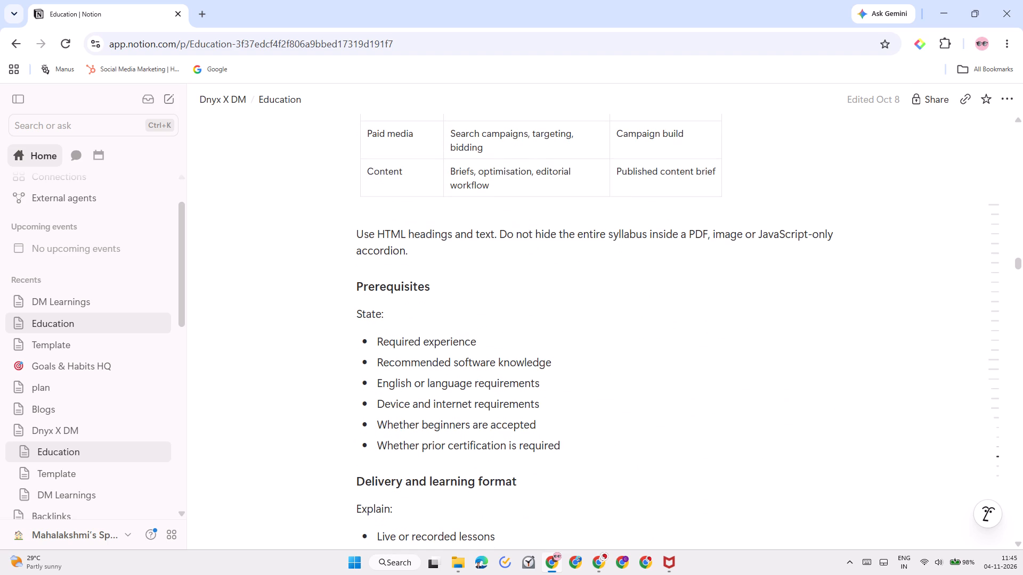
scroll(344, 440, down, 3)
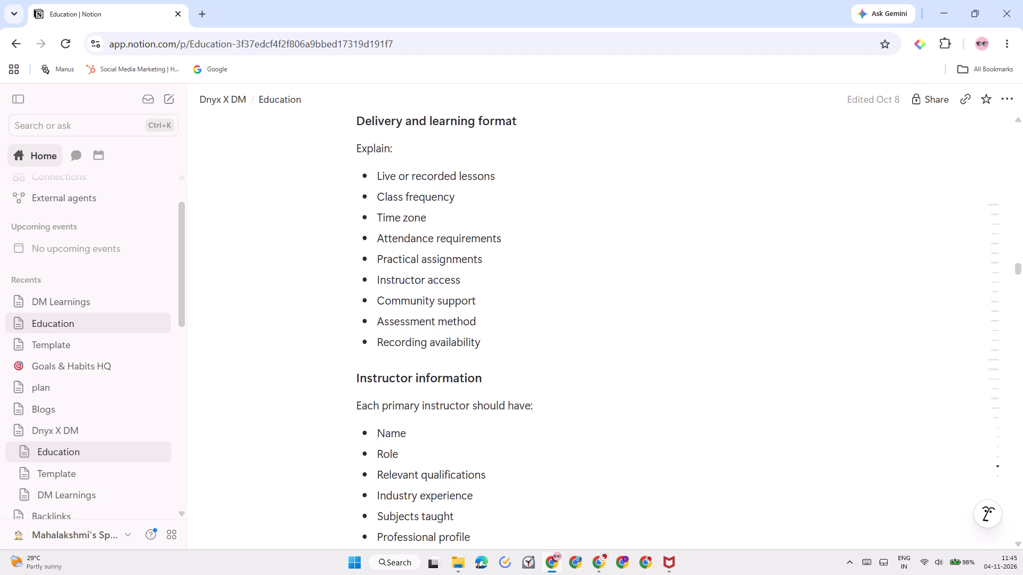
scroll(344, 440, down, 7)
scroll(475, 572, up, 3)
click(520, 412)
scroll(520, 412, up, 2)
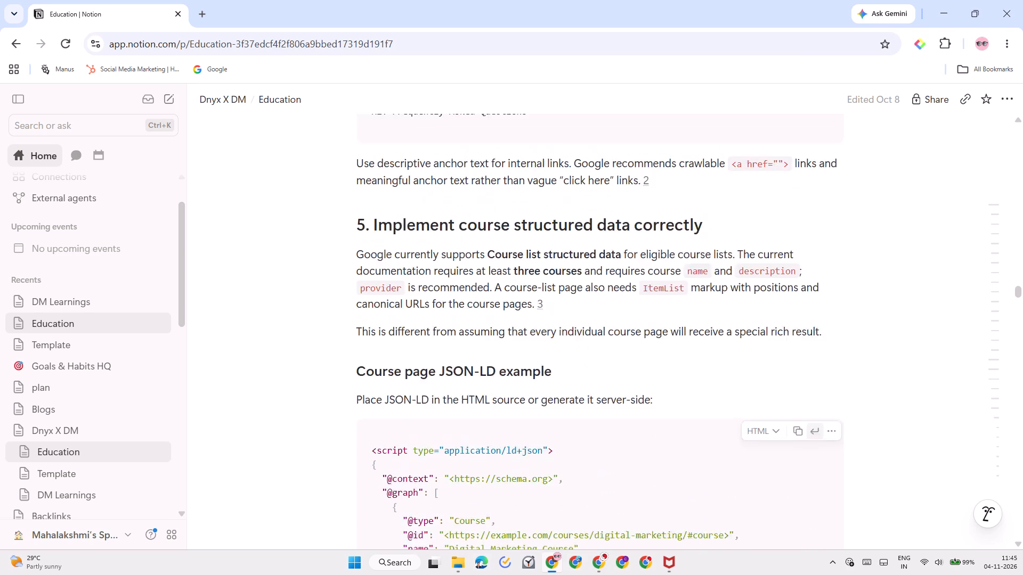
Return to the start of the Education page and review the numbered link-building strategies, priority order and what-to-avoid list again.
scroll(520, 412, up, 9)
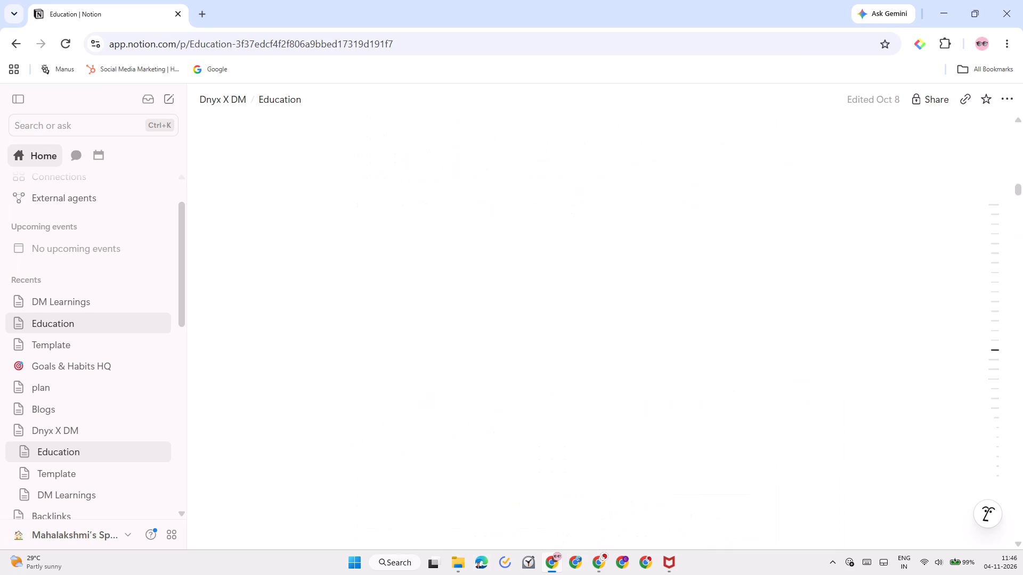
scroll(520, 412, up, 3)
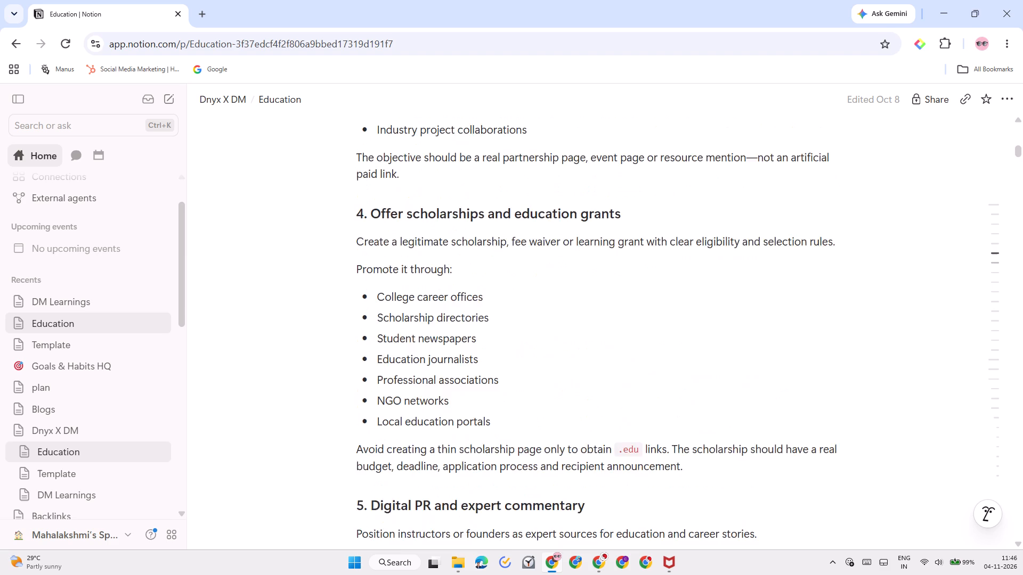
scroll(520, 412, up, 3)
scroll(520, 412, down, 2)
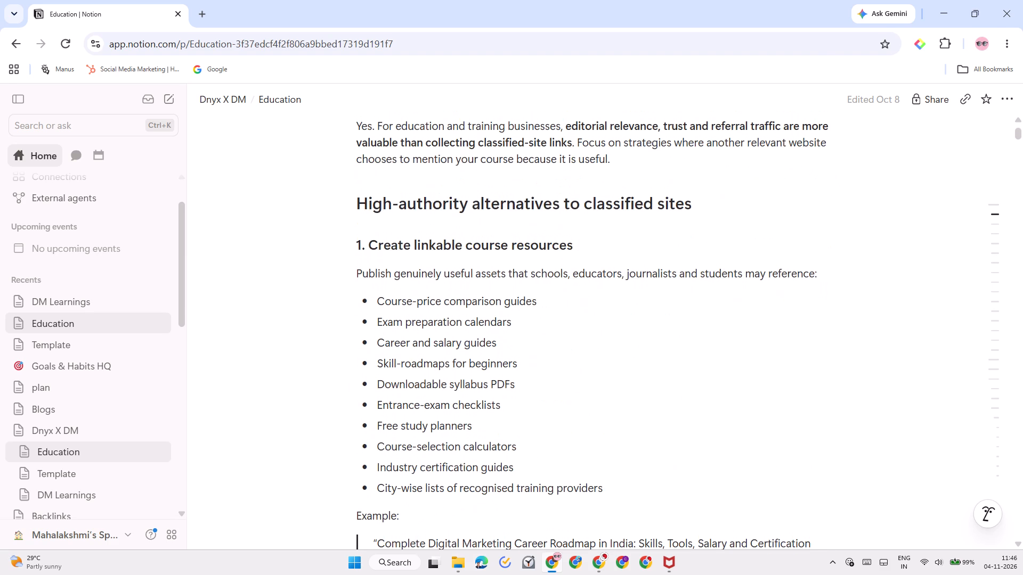
scroll(520, 412, down, 3)
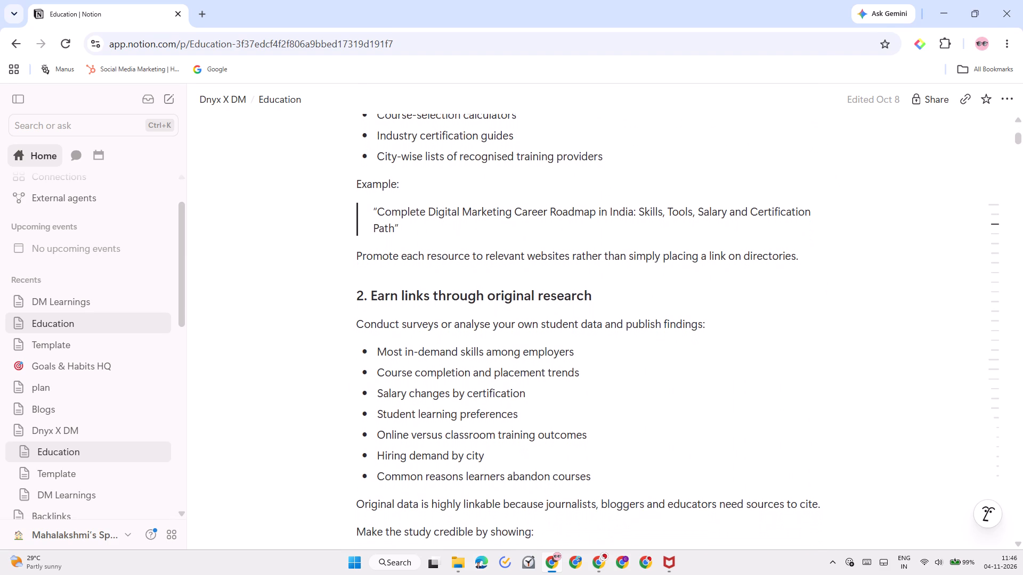
scroll(519, 401, down, 5)
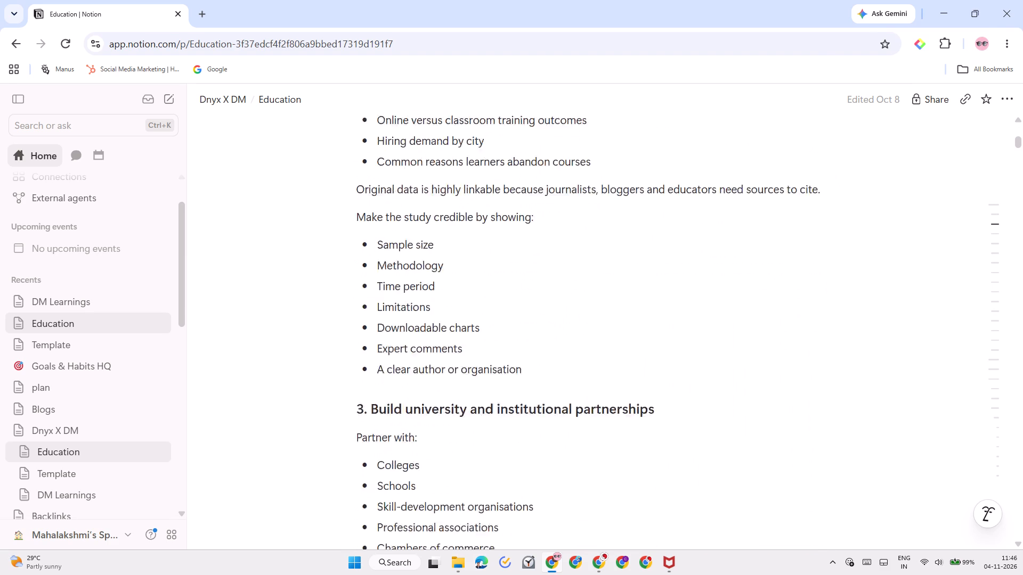
scroll(517, 397, down, 7)
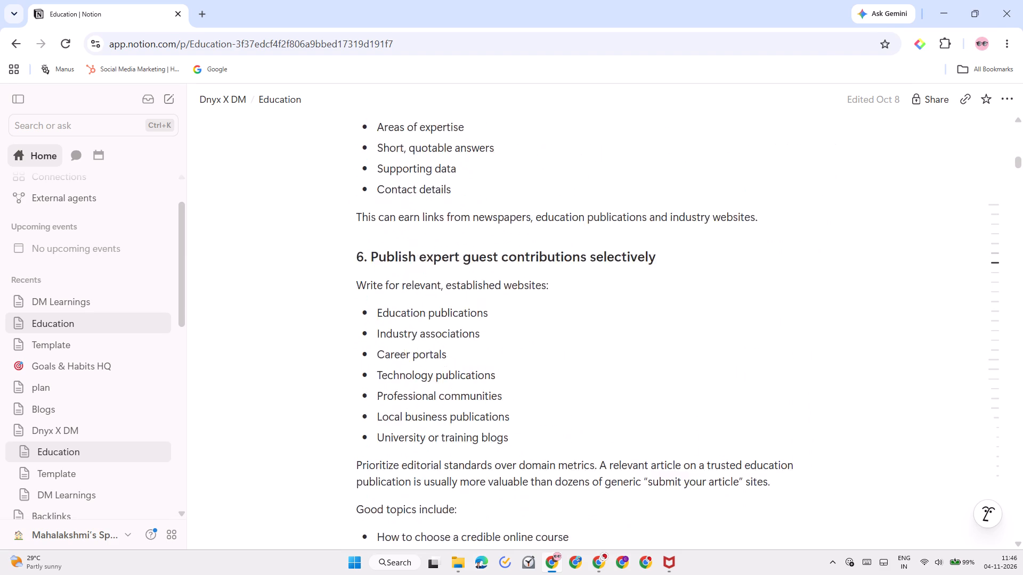
scroll(517, 397, down, 5)
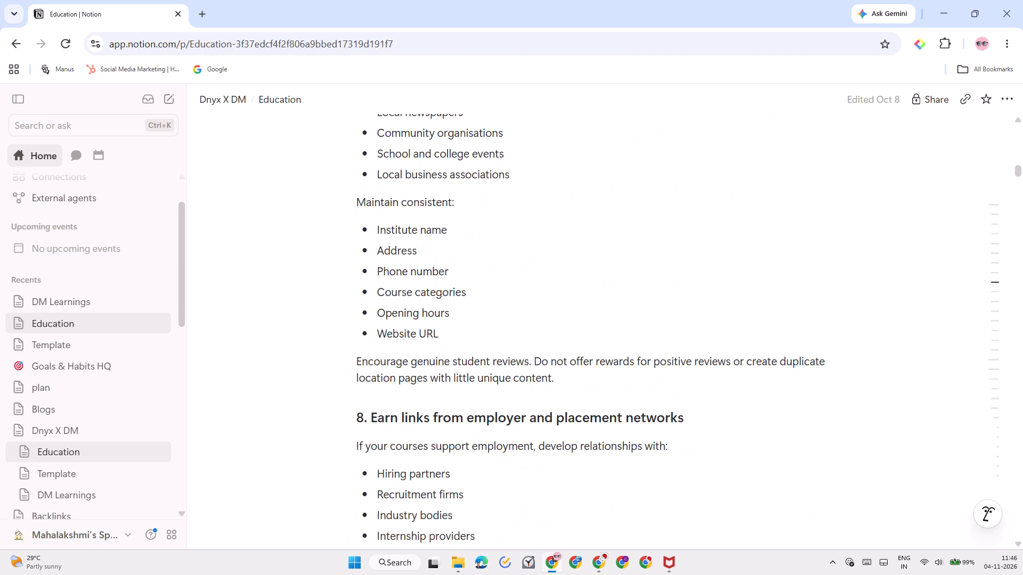
scroll(517, 397, down, 7)
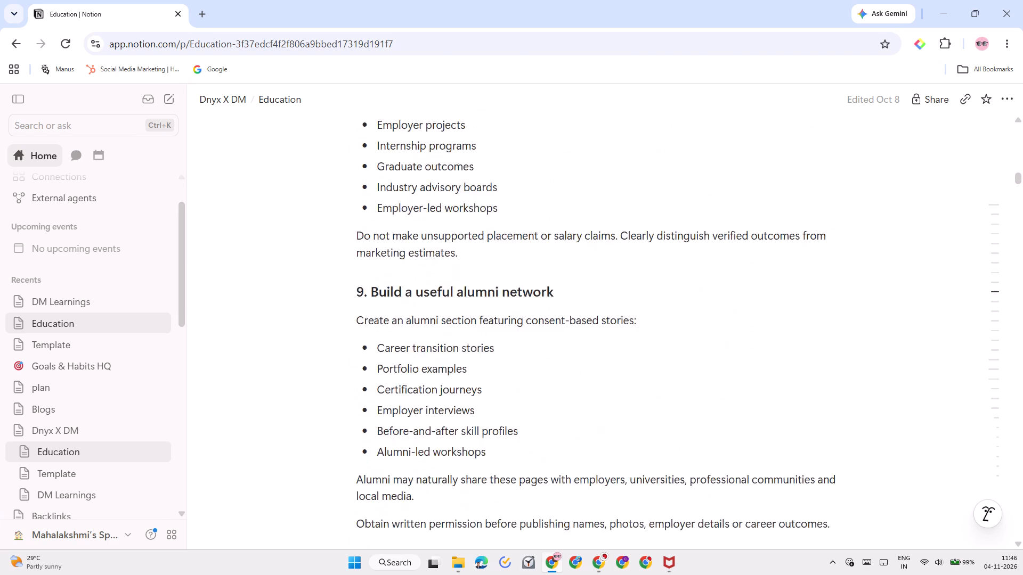
scroll(517, 397, down, 4)
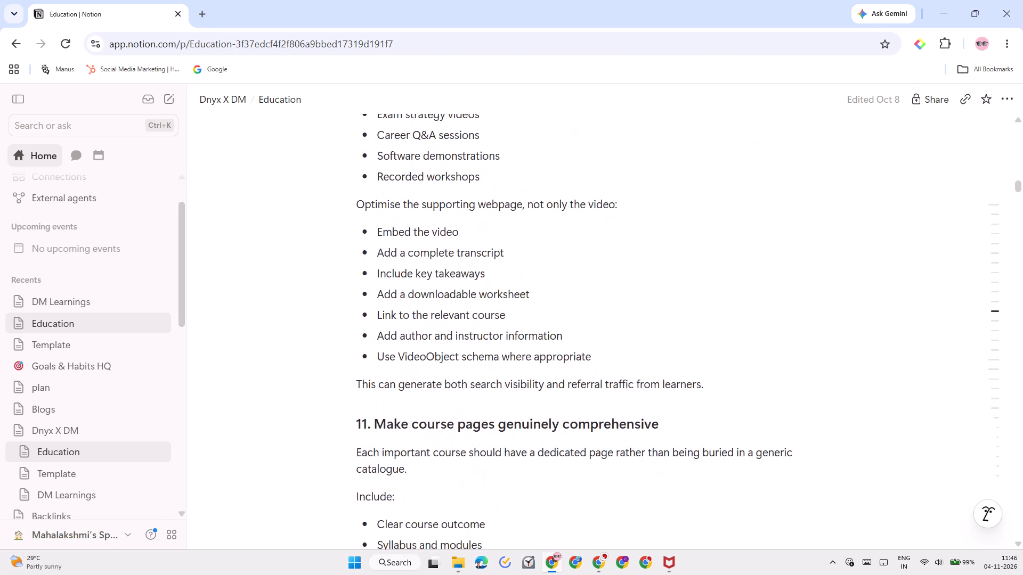
scroll(517, 397, down, 4)
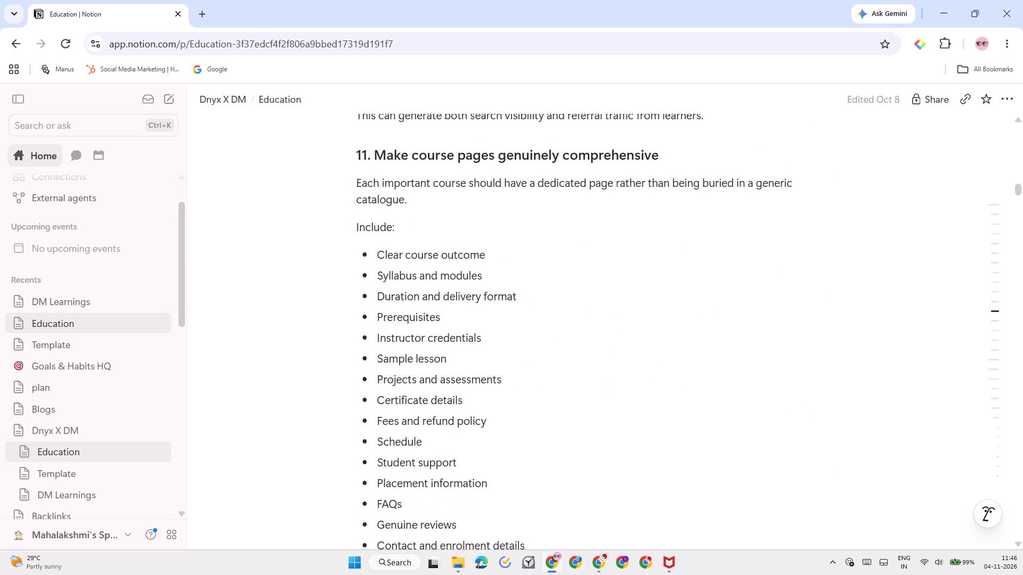
scroll(517, 397, down, 3)
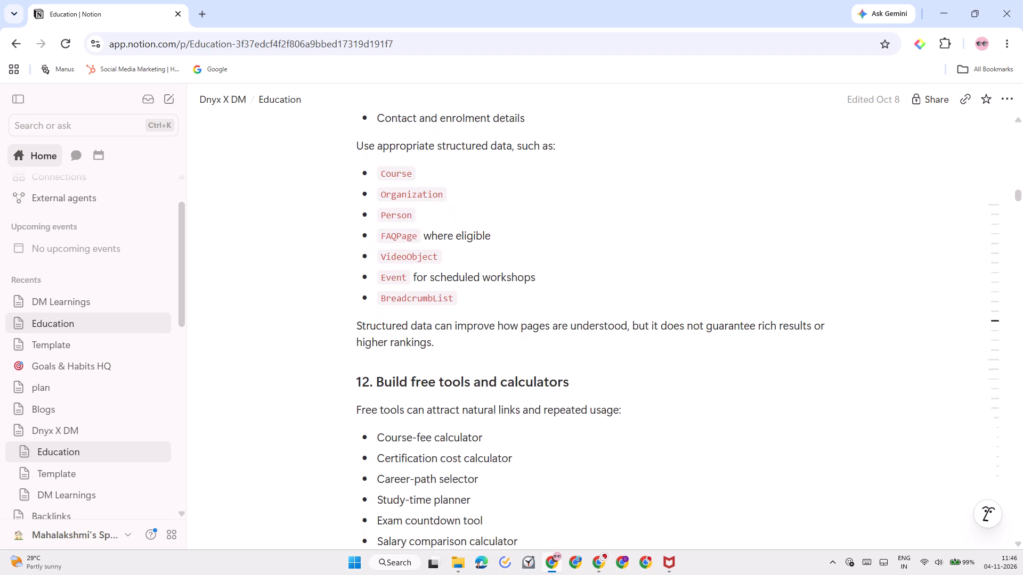
scroll(517, 397, down, 6)
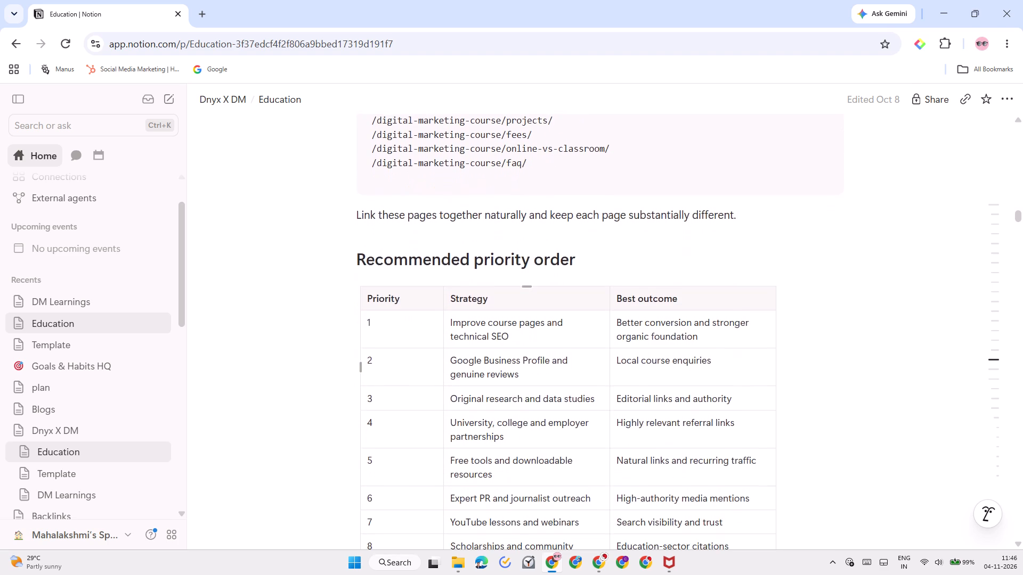
scroll(517, 397, down, 3)
scroll(517, 348, down, 1)
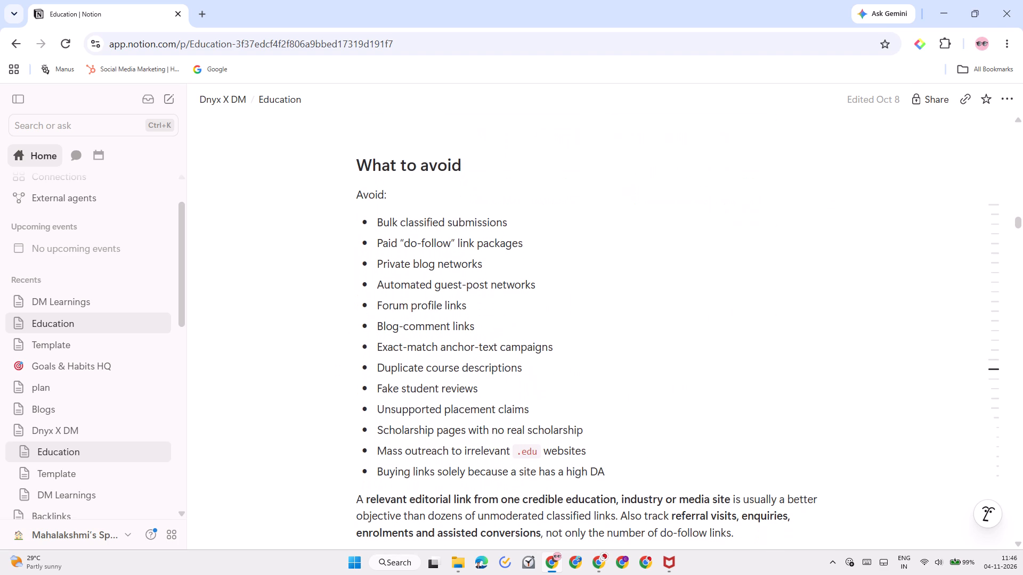
scroll(517, 348, down, 1)
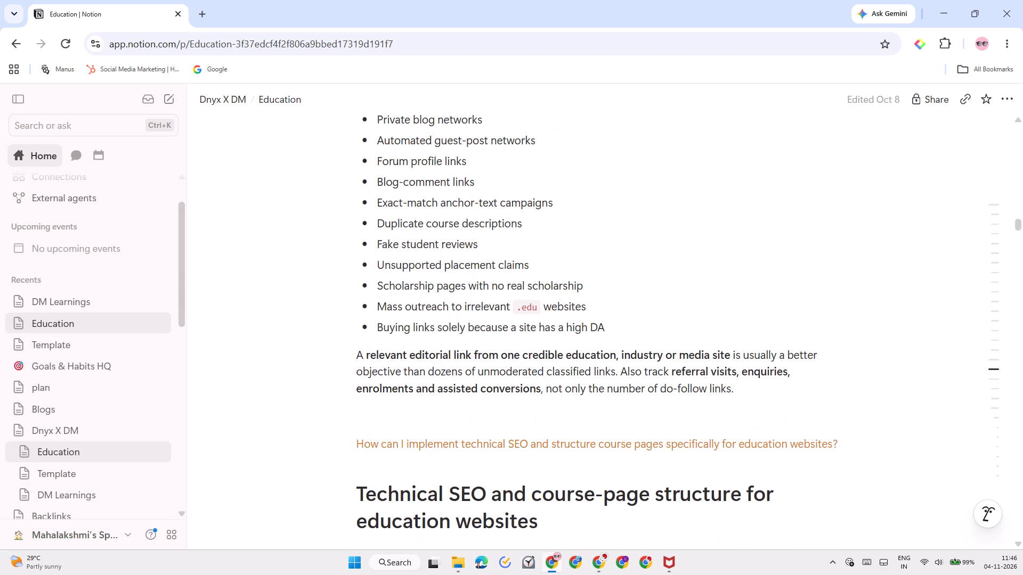
scroll(517, 348, down, 4)
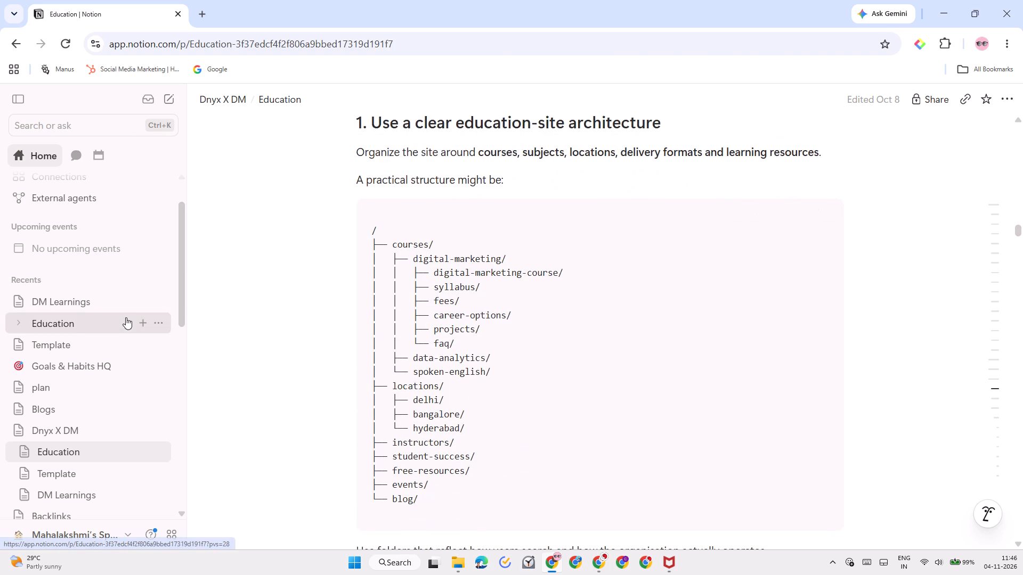
Open the Notion Template page and read its reusable ad copy, image template and platform-specific adjustments sections.
click(71, 344)
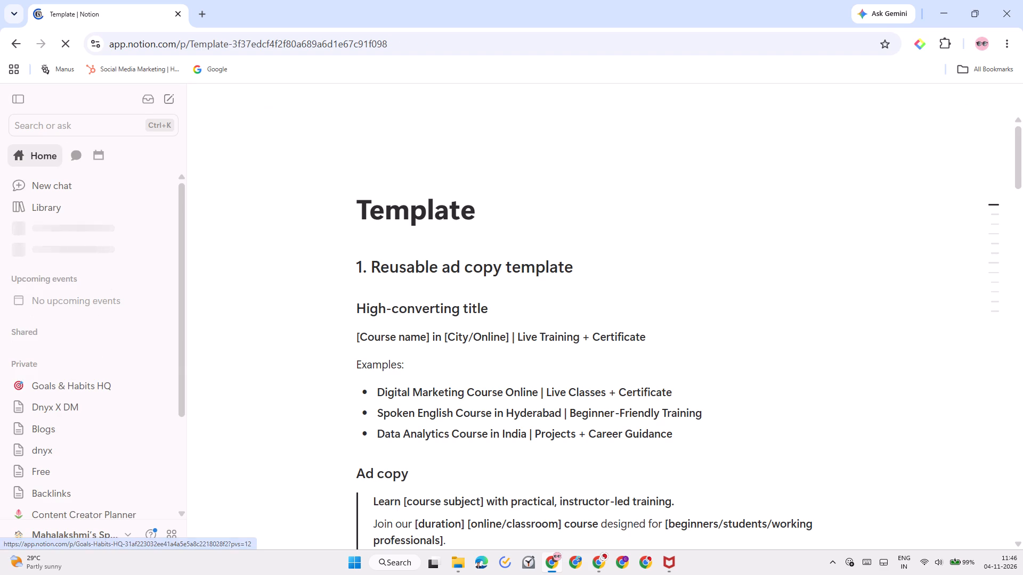
scroll(272, 373, down, 3)
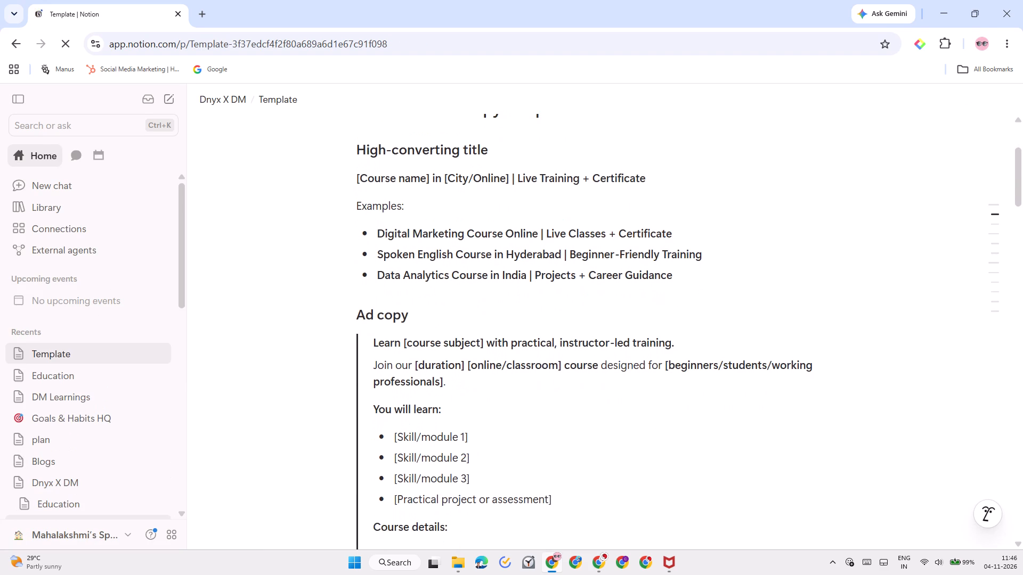
scroll(272, 342, up, 1)
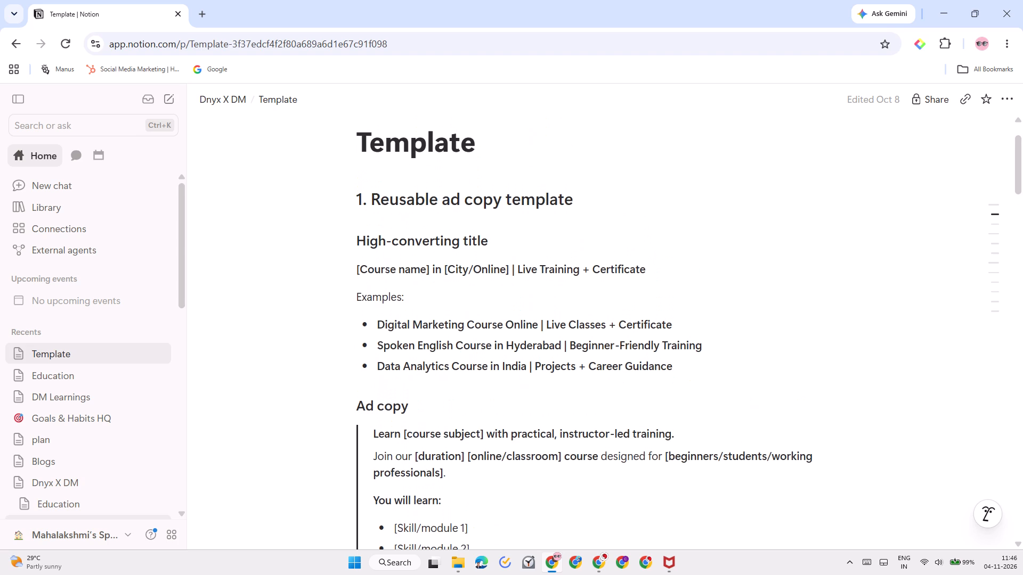
scroll(272, 342, down, 7)
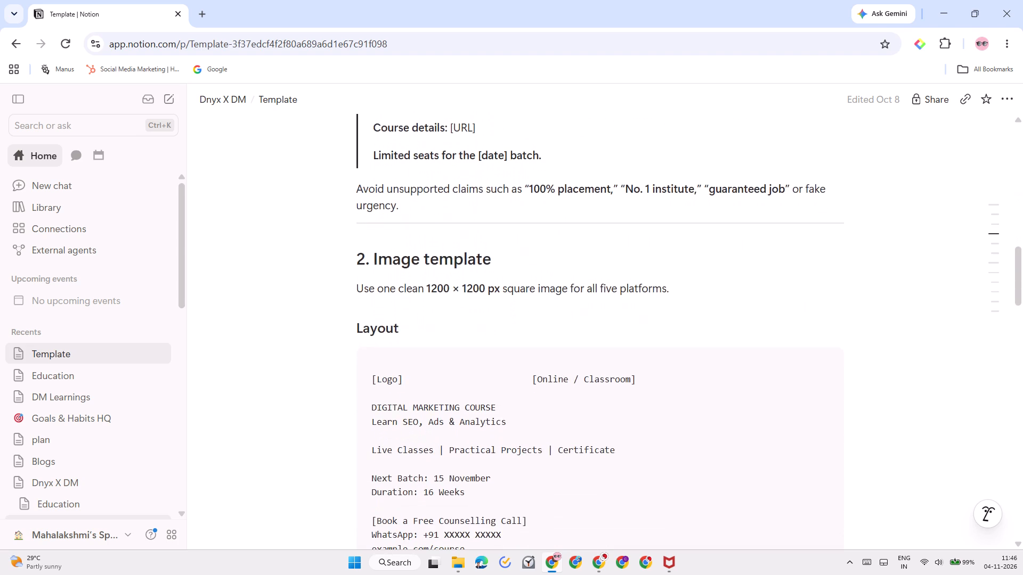
scroll(272, 342, down, 2)
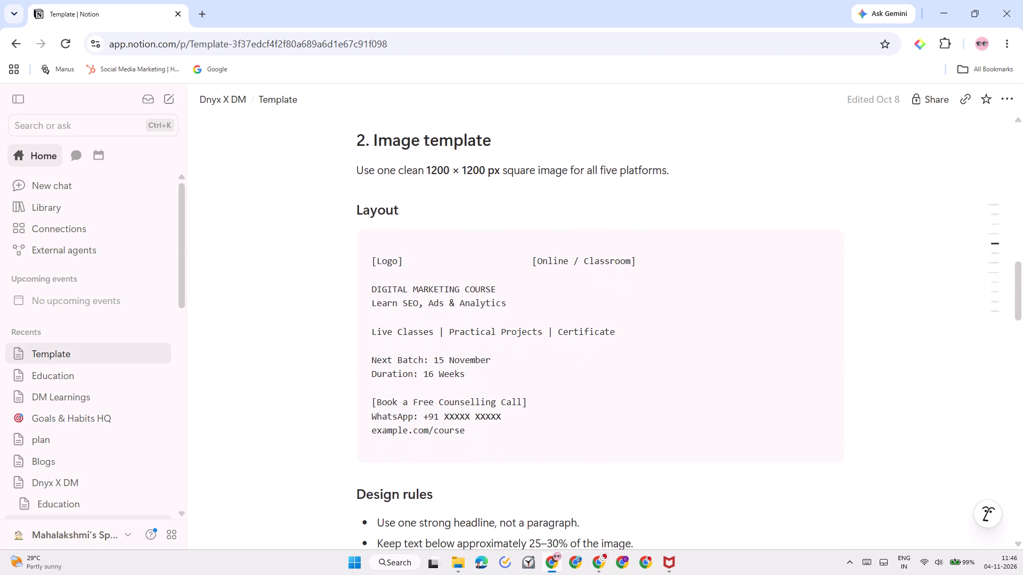
scroll(272, 342, down, 5)
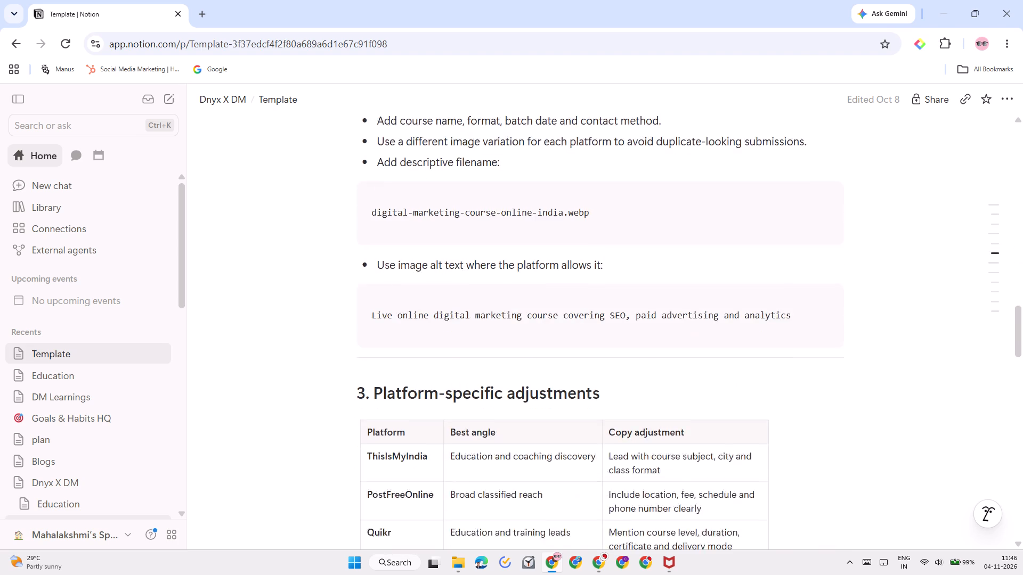
scroll(272, 342, down, 2)
Read the Template page's automated indexing and crawlability checks, from the tool stack through the recommended workflow at the end.
scroll(272, 342, down, 2)
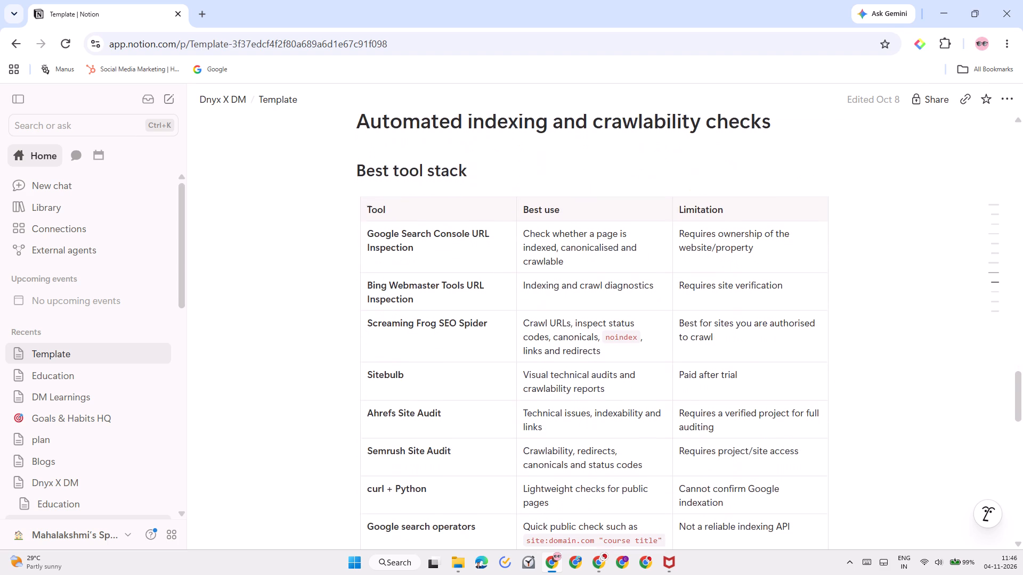
scroll(272, 342, down, 4)
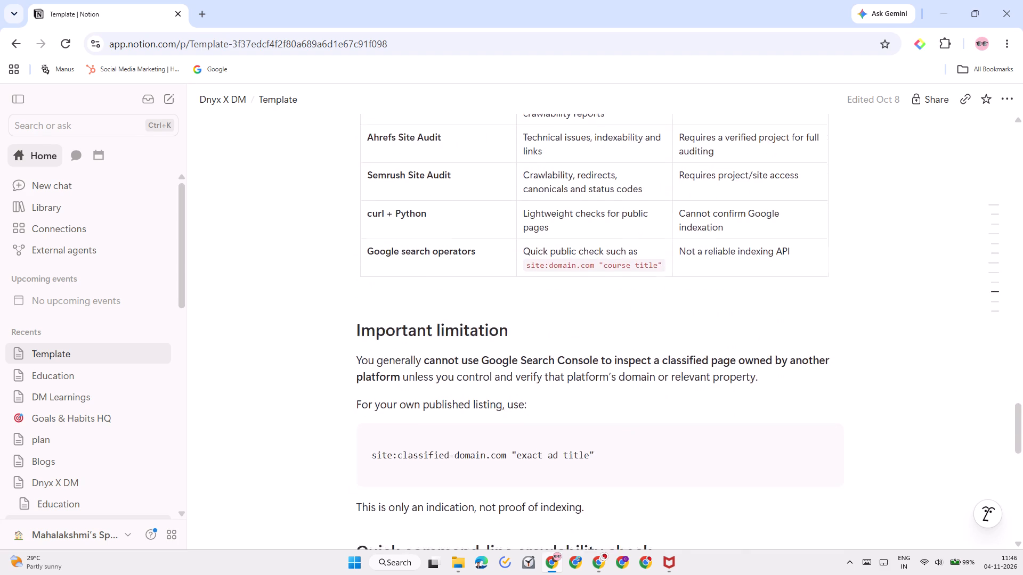
scroll(272, 342, down, 2)
scroll(272, 342, up, 3)
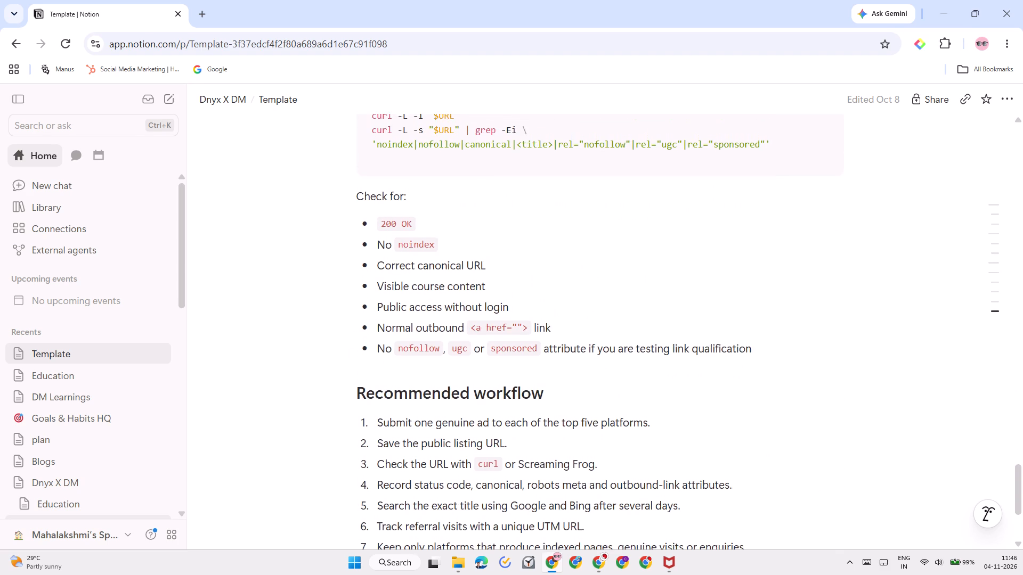
scroll(272, 342, down, 2)
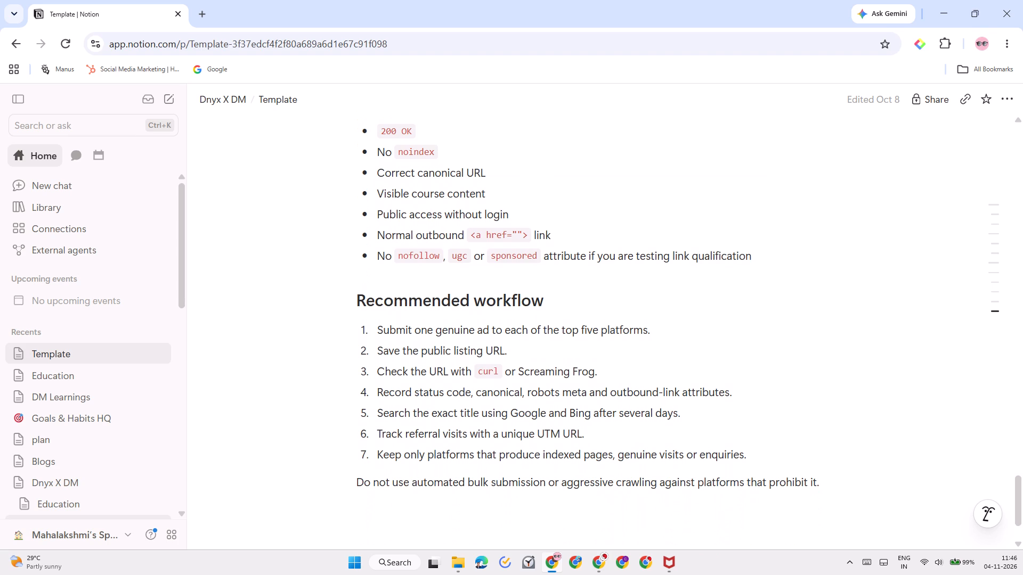
scroll(272, 342, down, 1)
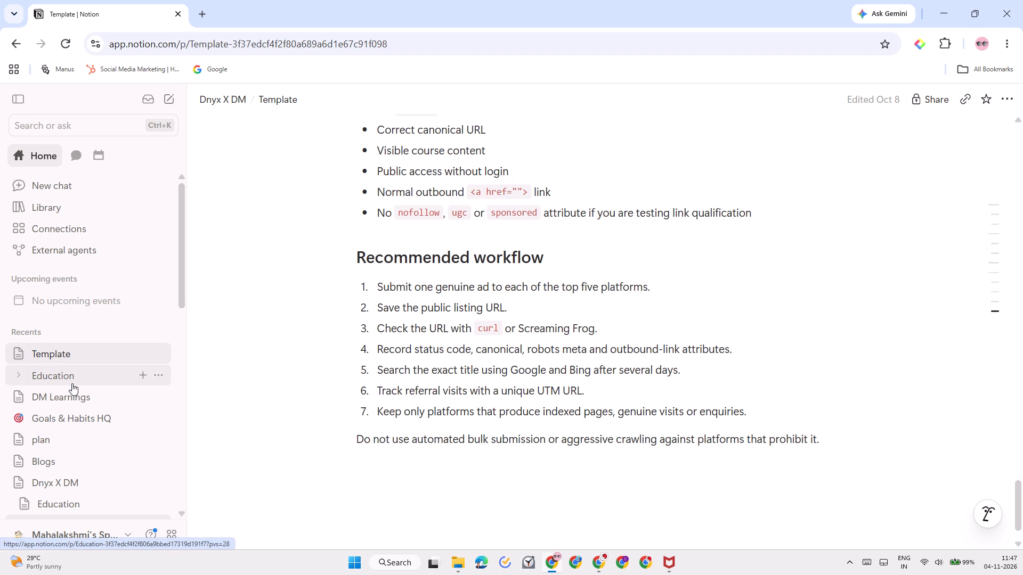
Look through the plan and Blogs pages in Notion, glancing at the KT Session document in between.
click(71, 436)
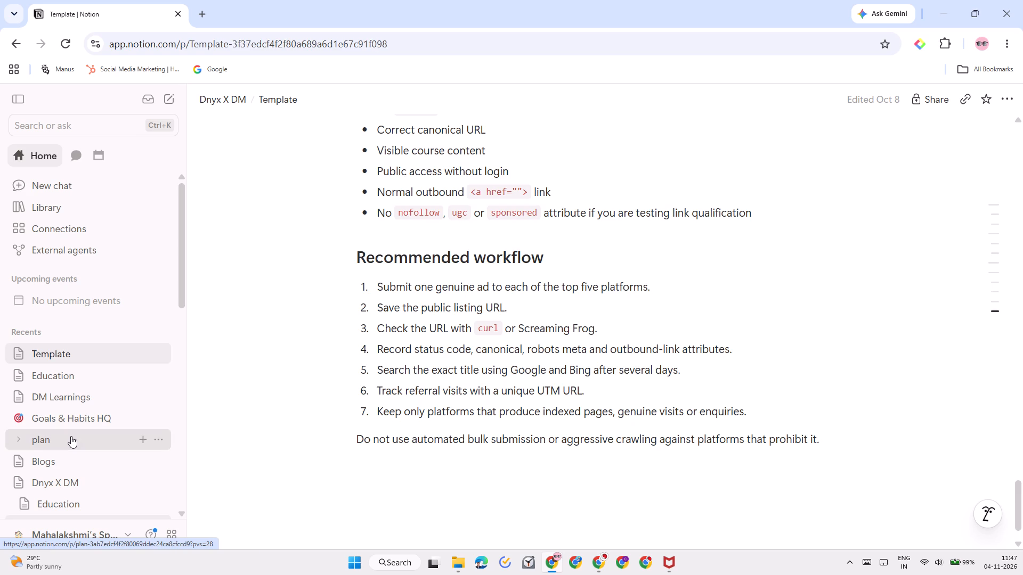
key(alt+Tab)
key(alt+Tab)
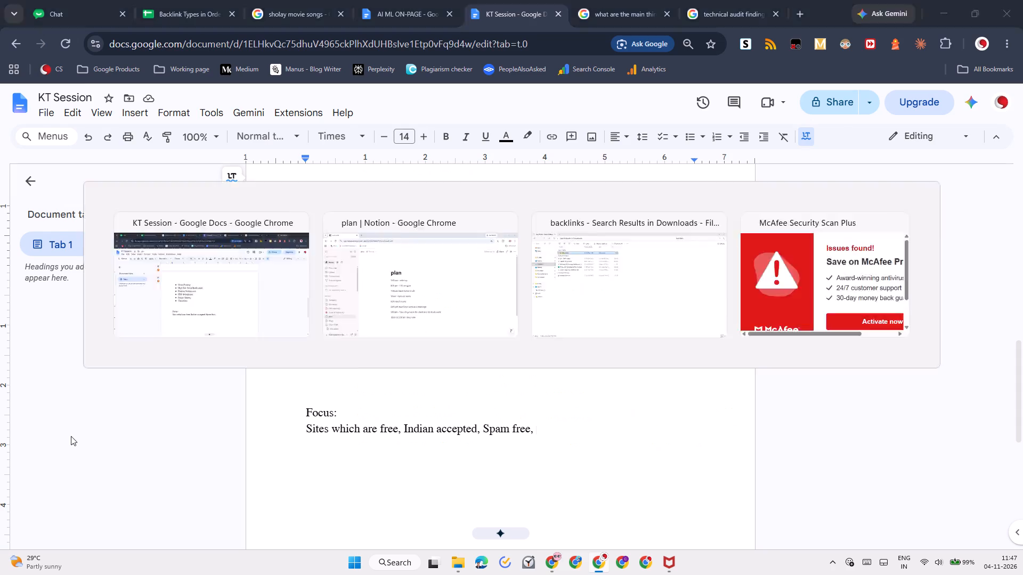
click(82, 459)
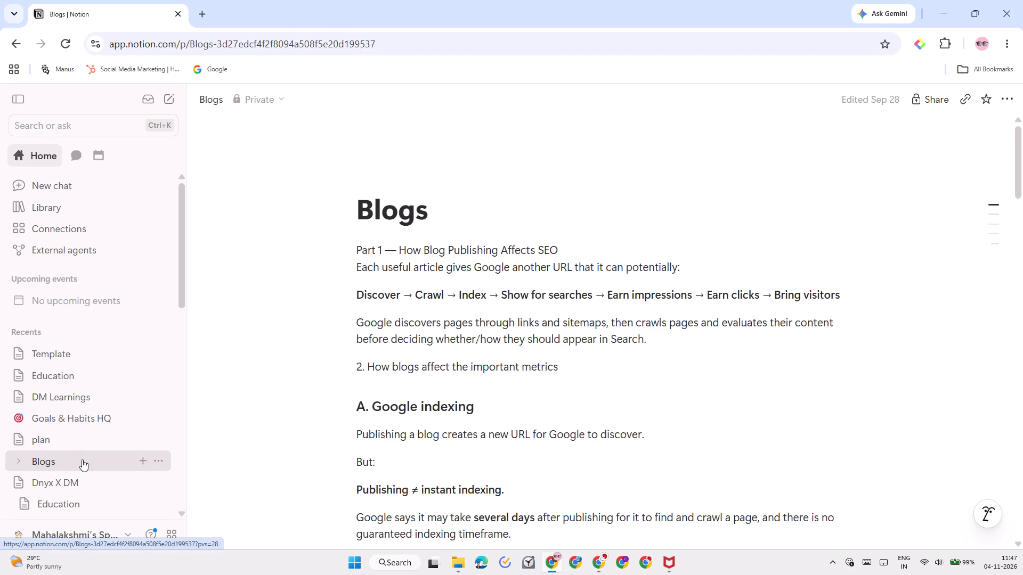
Switch back to the KT Session document and add "Direct uploadig sites," to the Focus line after "Spam free,".
key(alt+Tab)
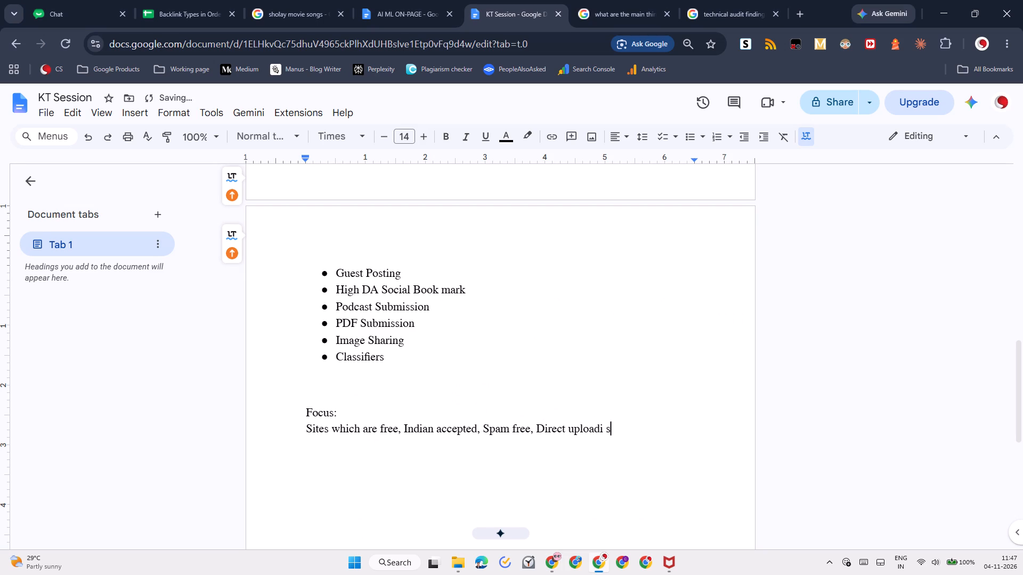
key(BackSpace)
key(BackSpace)
text(g sites)
key(space)
key(BackSpace)
text(,)
key(space)
click(501, 0)
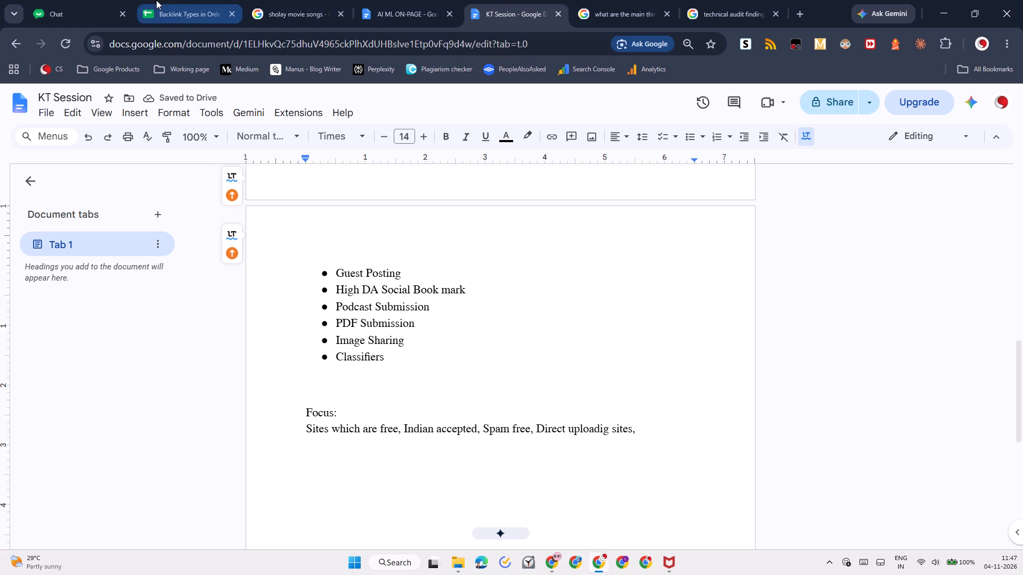
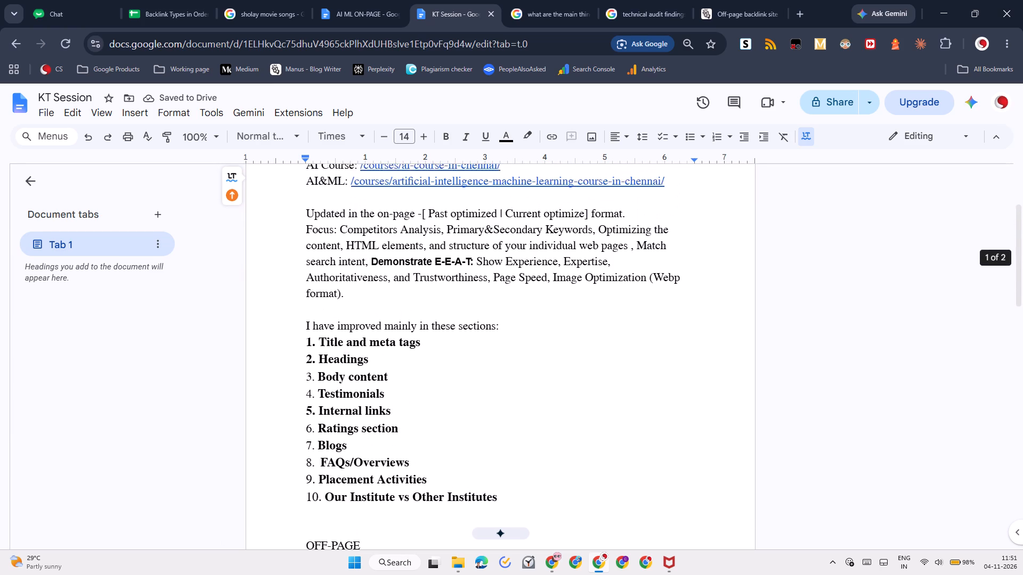
scroll(475, 335, down, 5)
scroll(457, 345, up, 2)
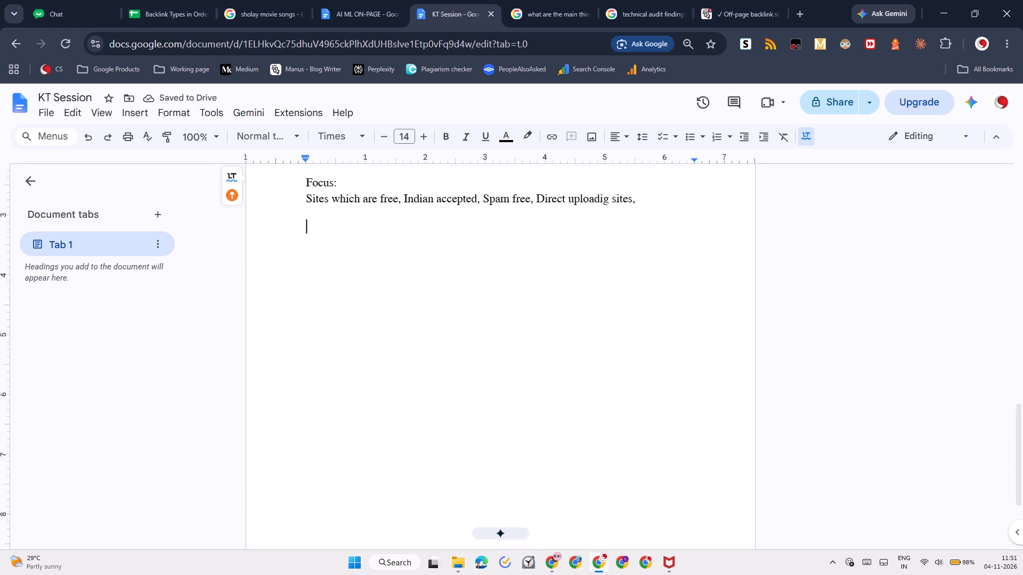
scroll(457, 345, up, 1)
key(Return)
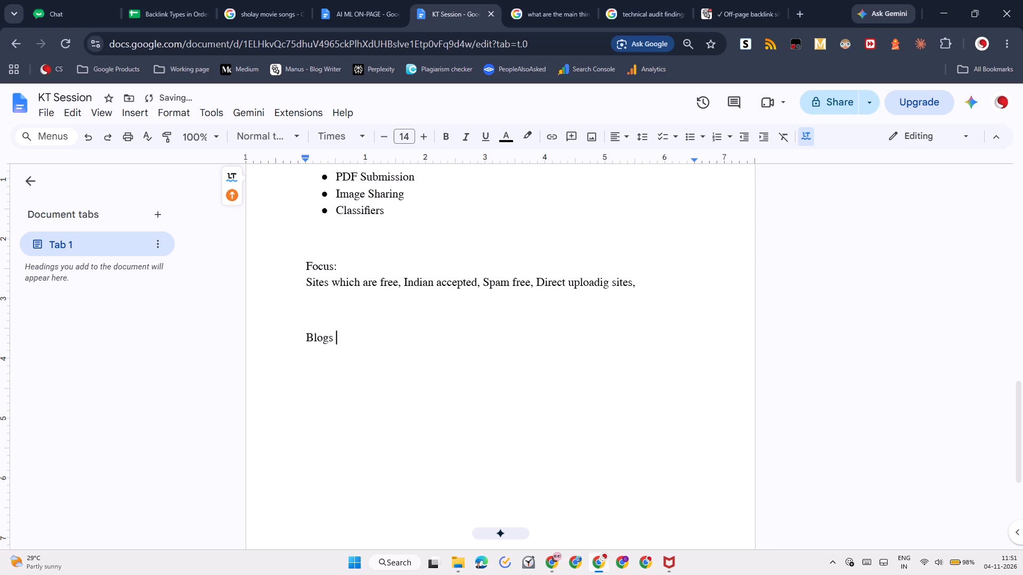
key(BackSpace)
key(shift+colon)
key(Return)
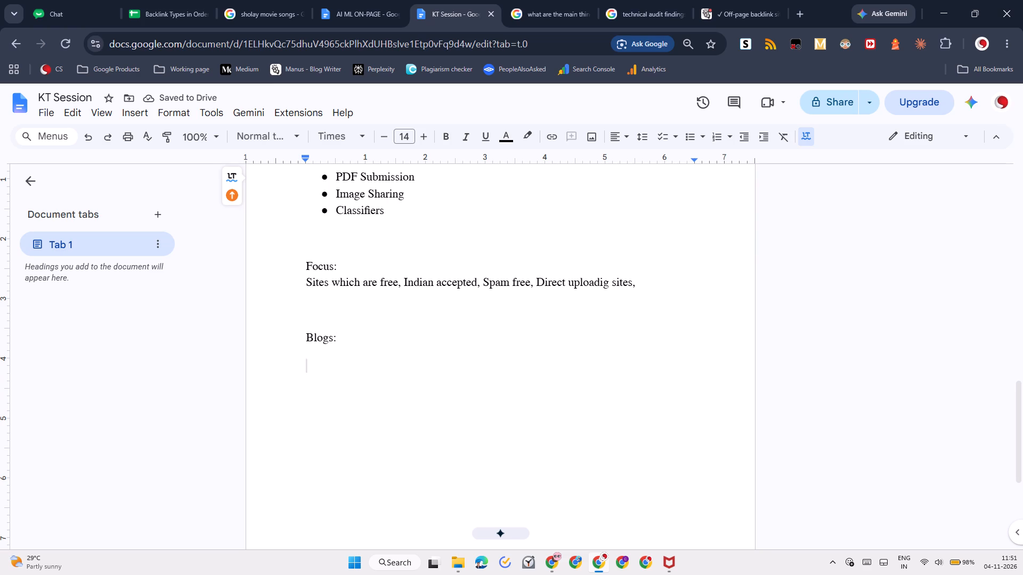
Switch to the Notion Blogs page and read its notes on blog publishing and SEO down to the pre-publishing checks.
key(alt+Tab)
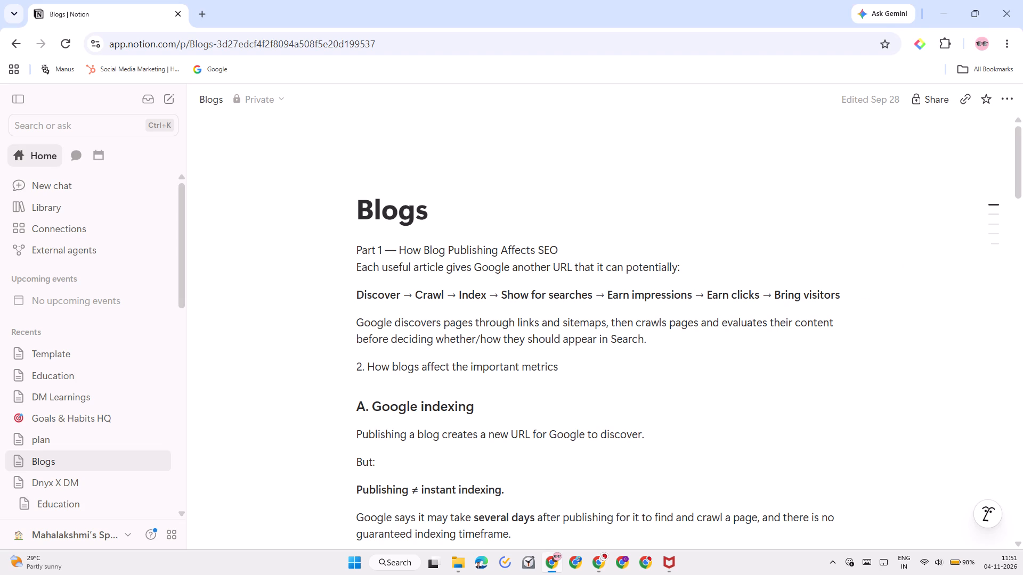
click(410, 302)
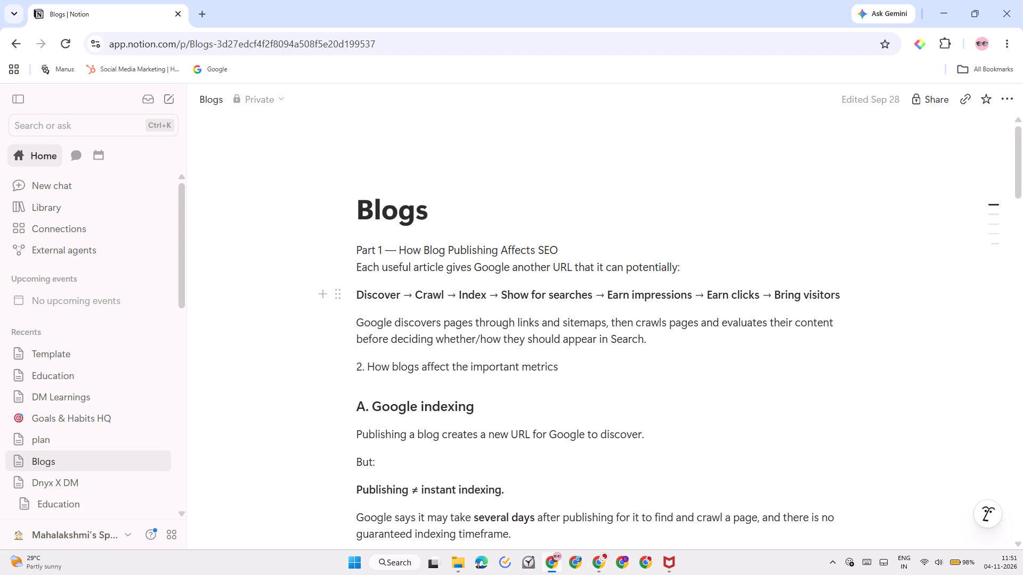
triple_click(410, 302)
click(410, 302)
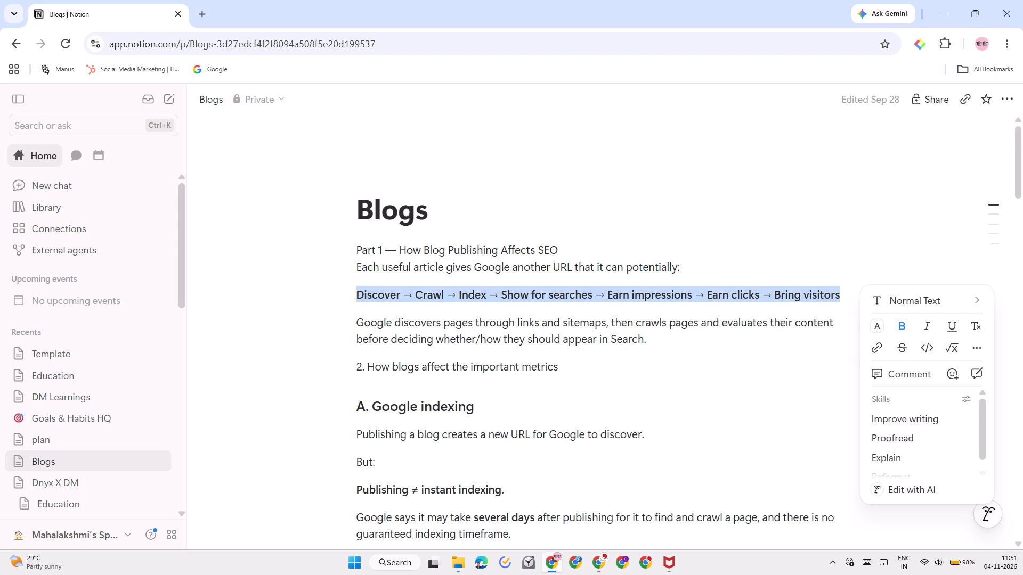
scroll(410, 302, down, 2)
click(389, 347)
scroll(389, 347, down, 1)
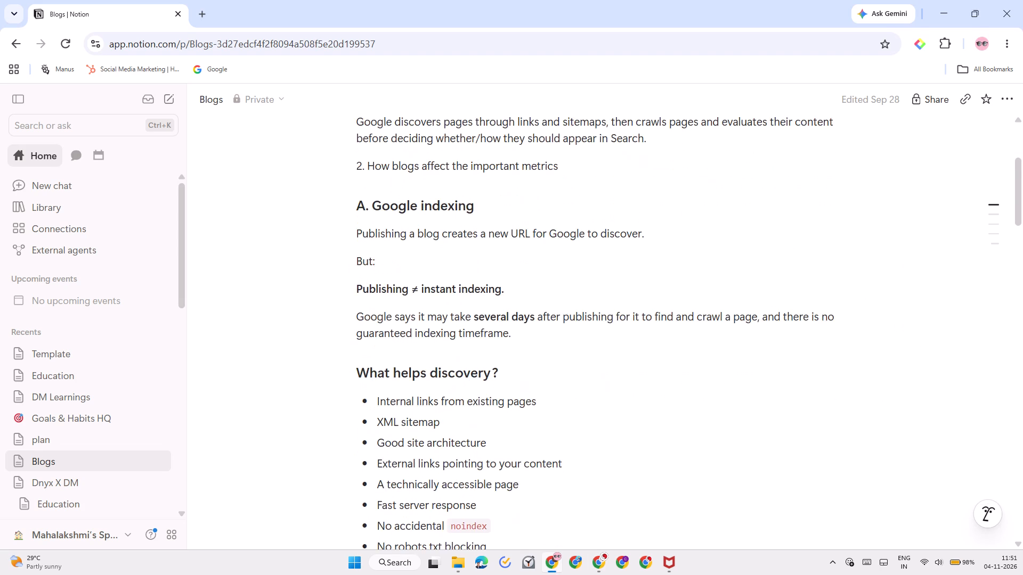
scroll(389, 347, down, 1)
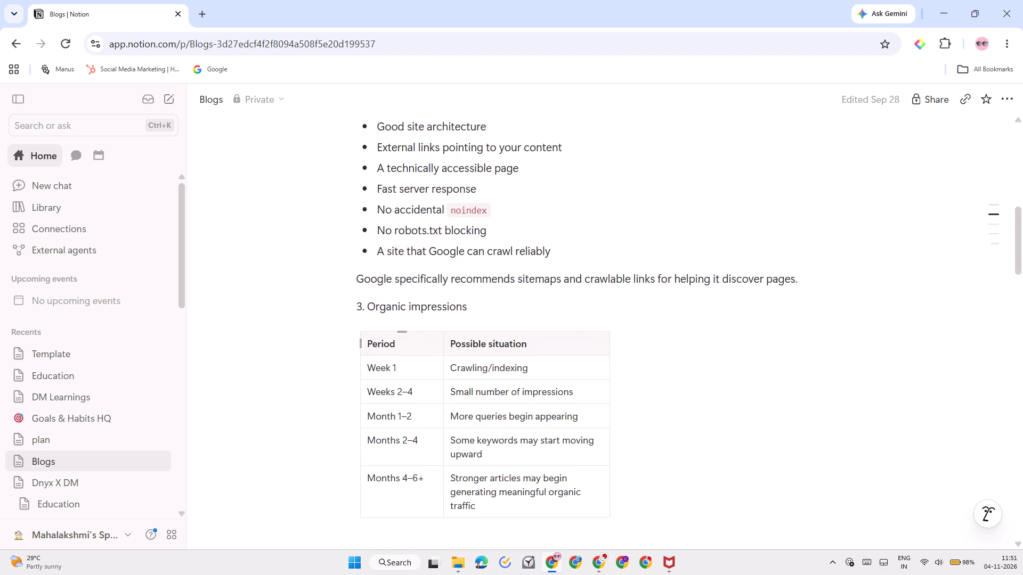
scroll(389, 347, down, 1)
scroll(388, 297, down, 1)
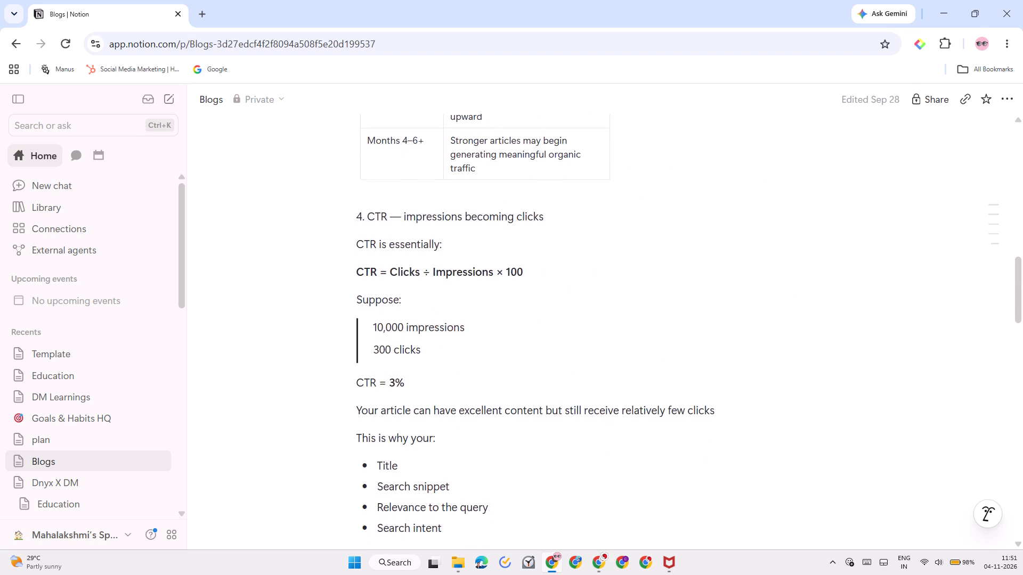
scroll(388, 297, down, 4)
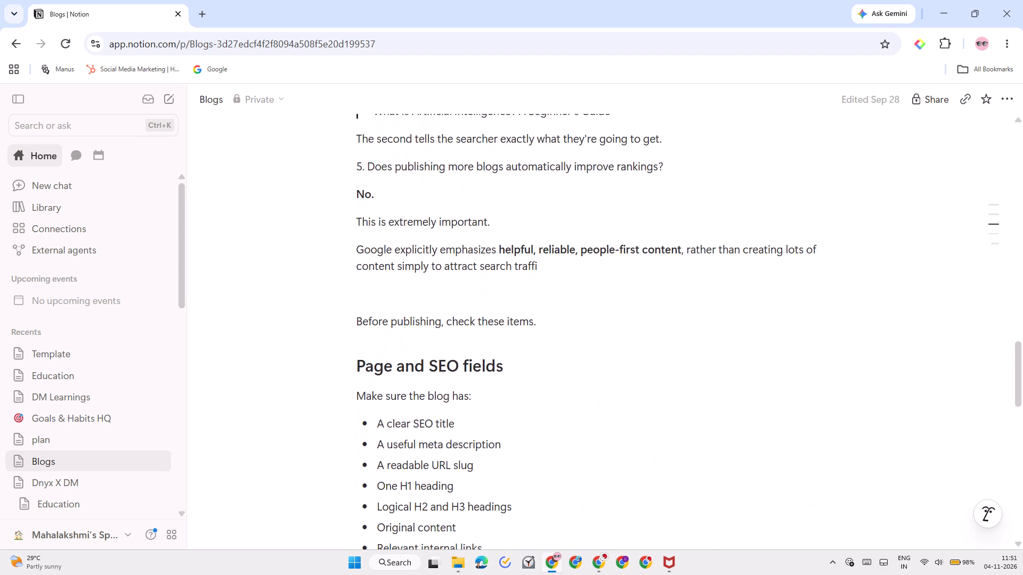
scroll(388, 297, down, 2)
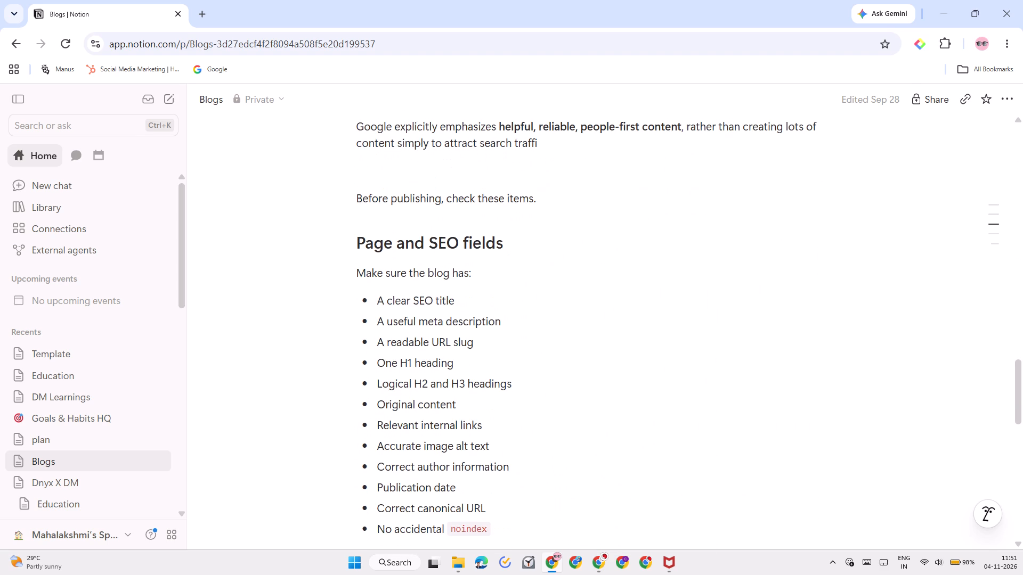
scroll(388, 297, down, 3)
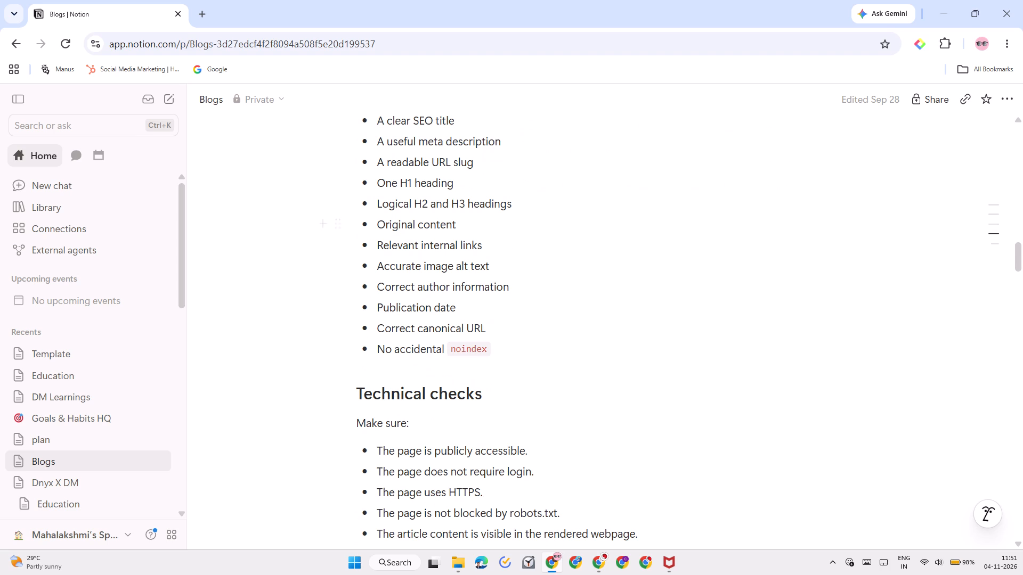
Select the Page and SEO fields checklist from "Make sure the blog has:" through "No accidental noindex".
scroll(371, 186, up, 3)
scroll(368, 239, down, 1)
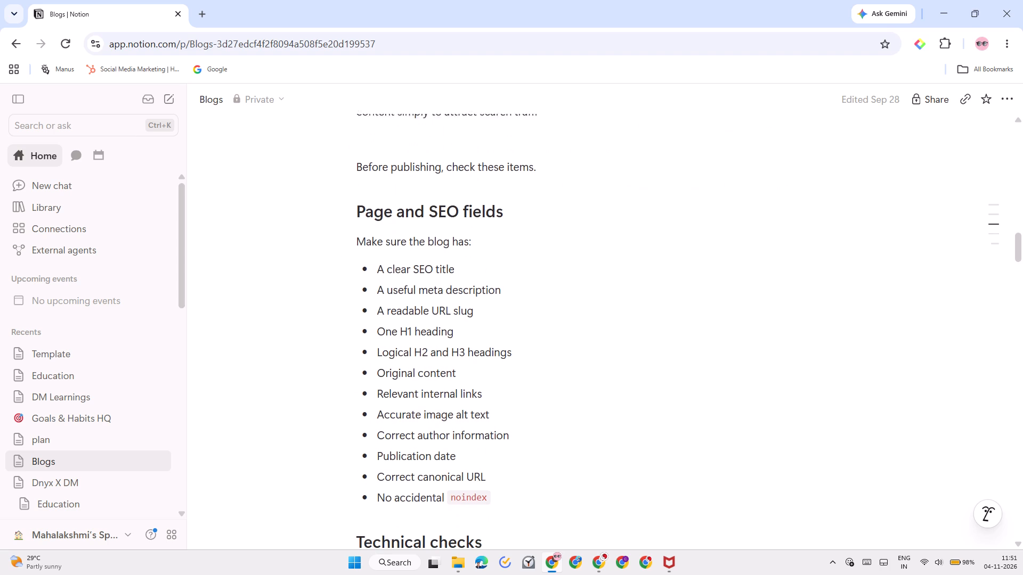
scroll(368, 239, down, 1)
drag(359, 213, 375, 229)
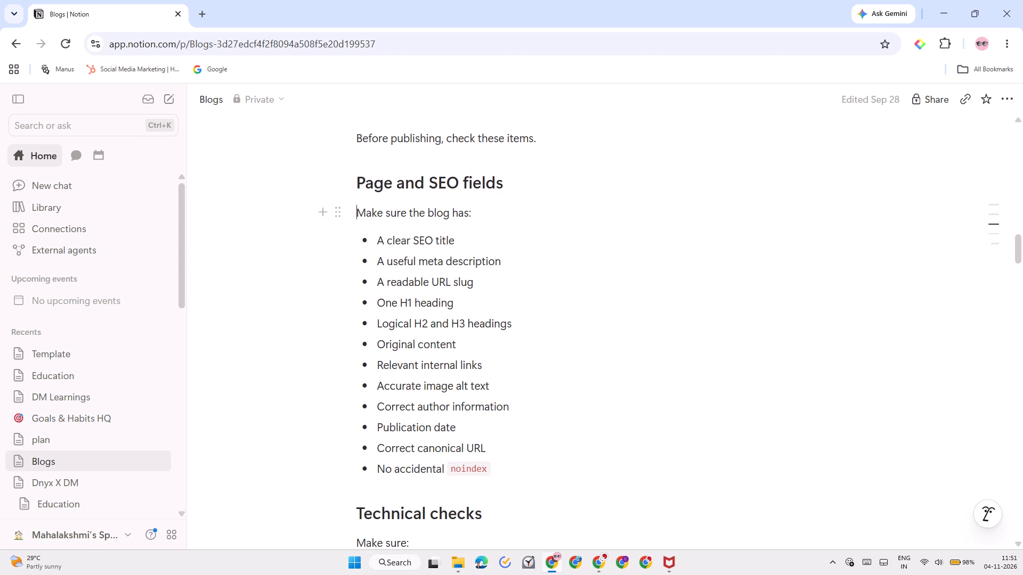
drag(375, 229, 494, 471)
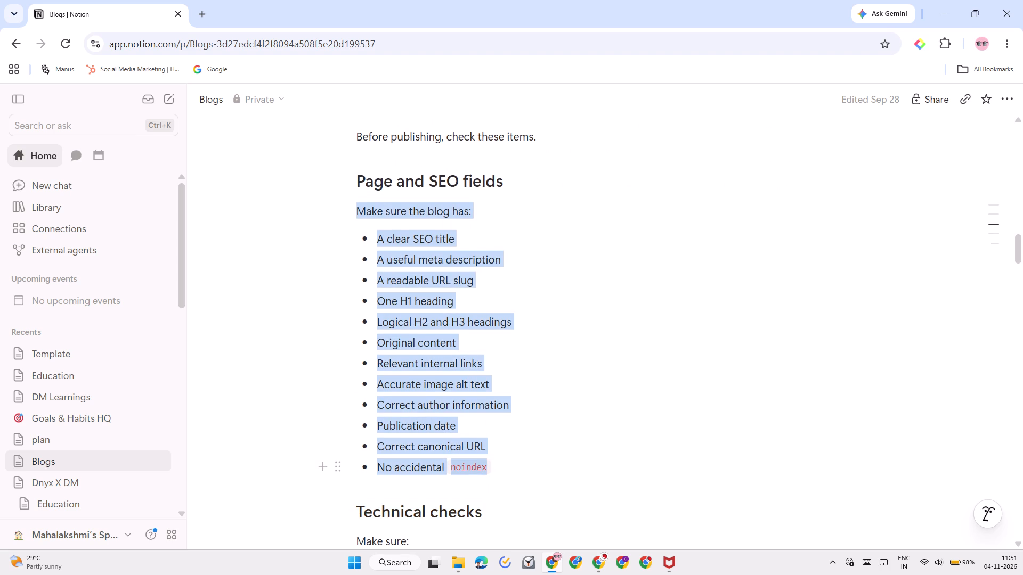
drag(494, 471, 494, 468)
Look through the rest of the Blogs page: the technical checks, the SEO prompt for blogs and the SEO task table.
scroll(494, 468, down, 2)
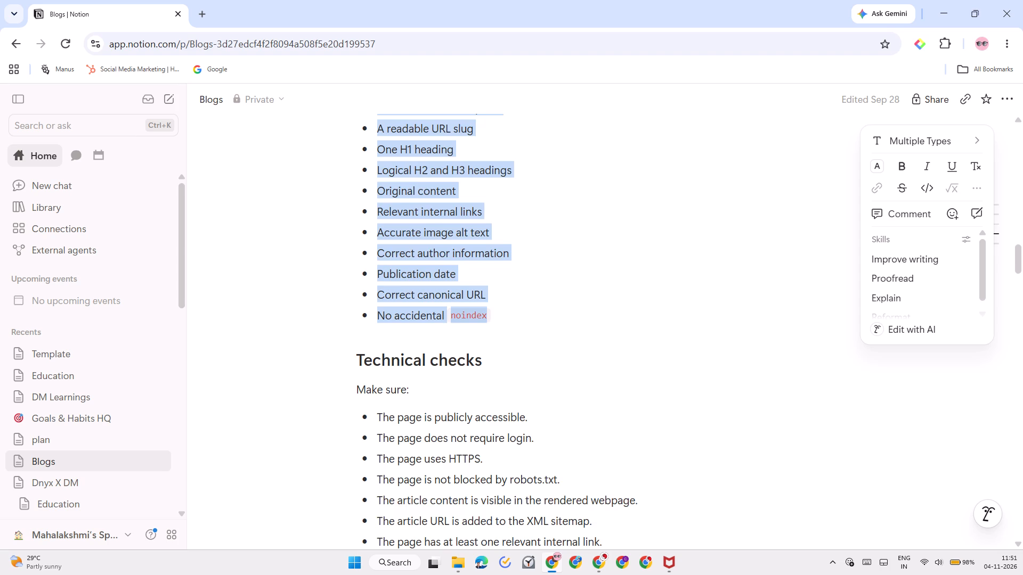
scroll(494, 468, down, 7)
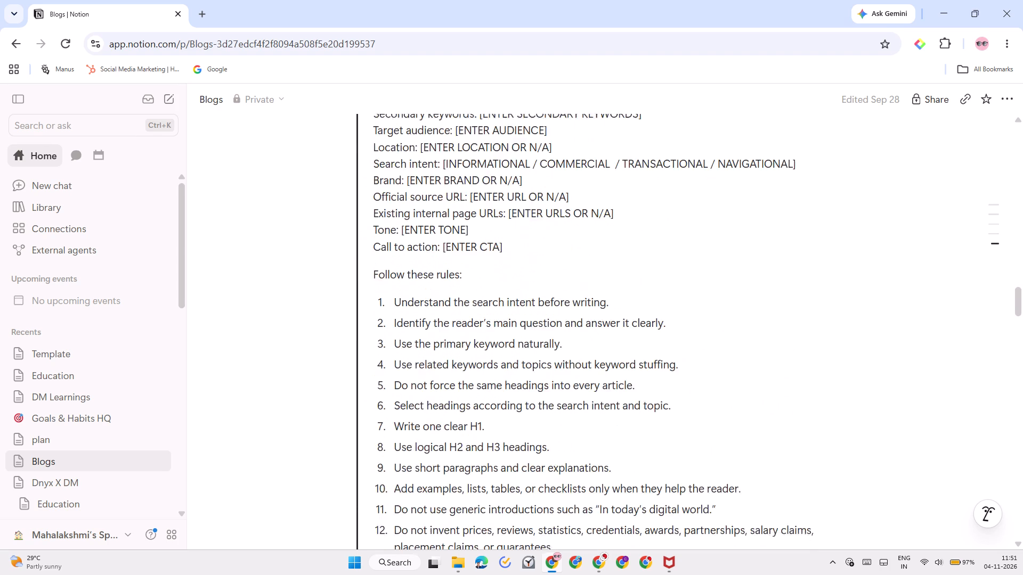
scroll(494, 468, down, 6)
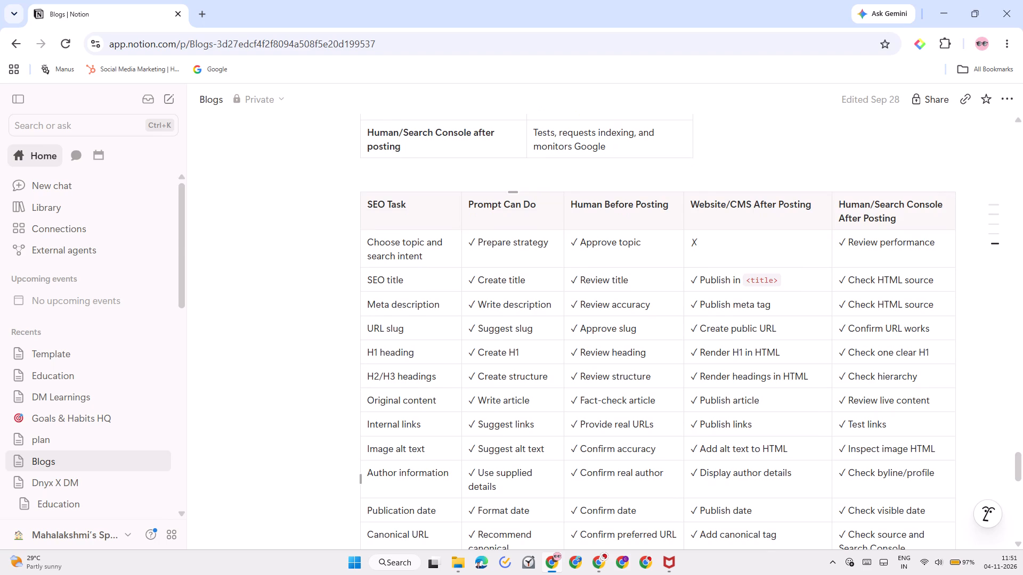
scroll(494, 468, down, 6)
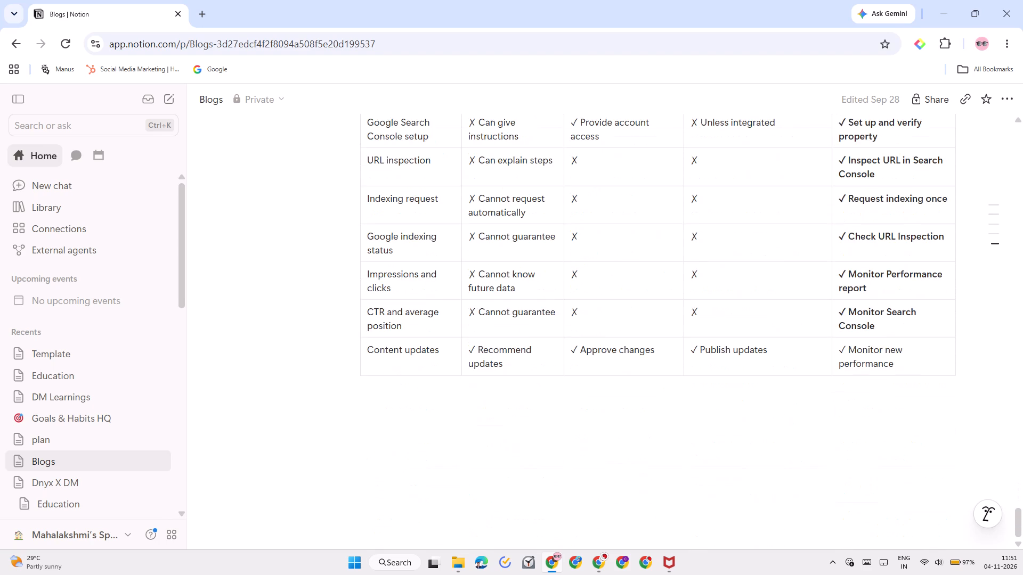
scroll(494, 468, down, 1)
scroll(494, 468, up, 7)
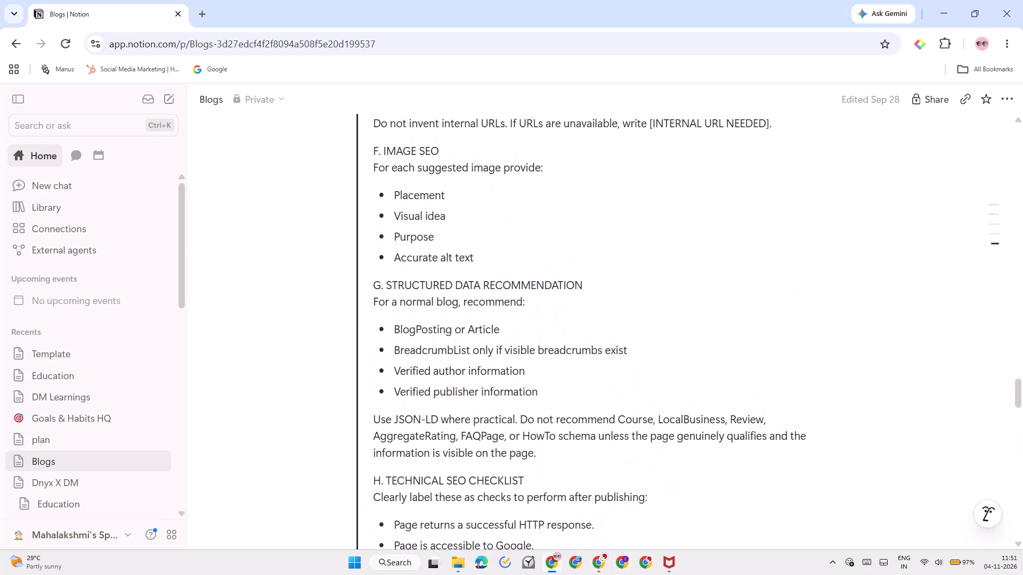
scroll(494, 468, up, 5)
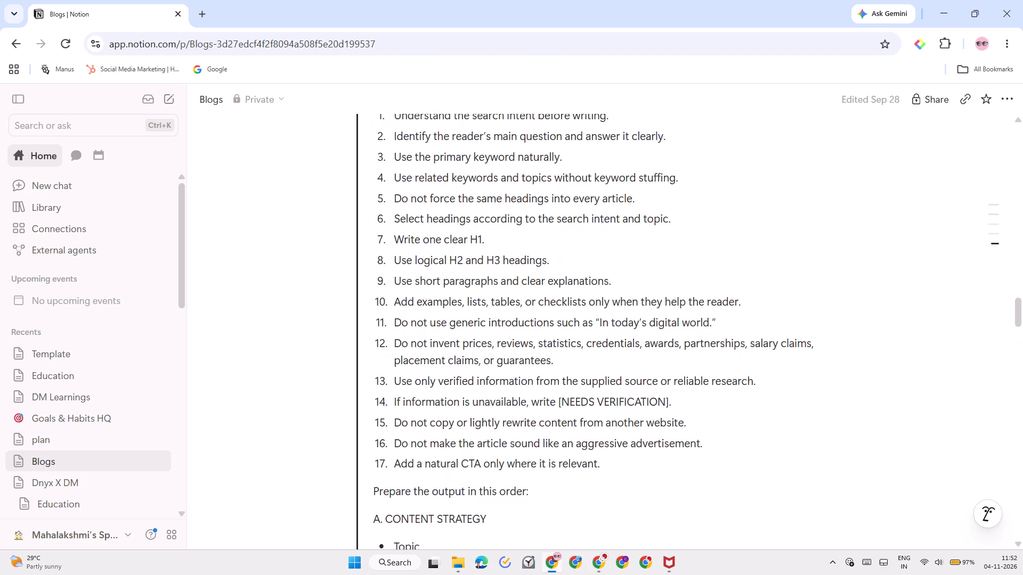
scroll(494, 468, up, 1)
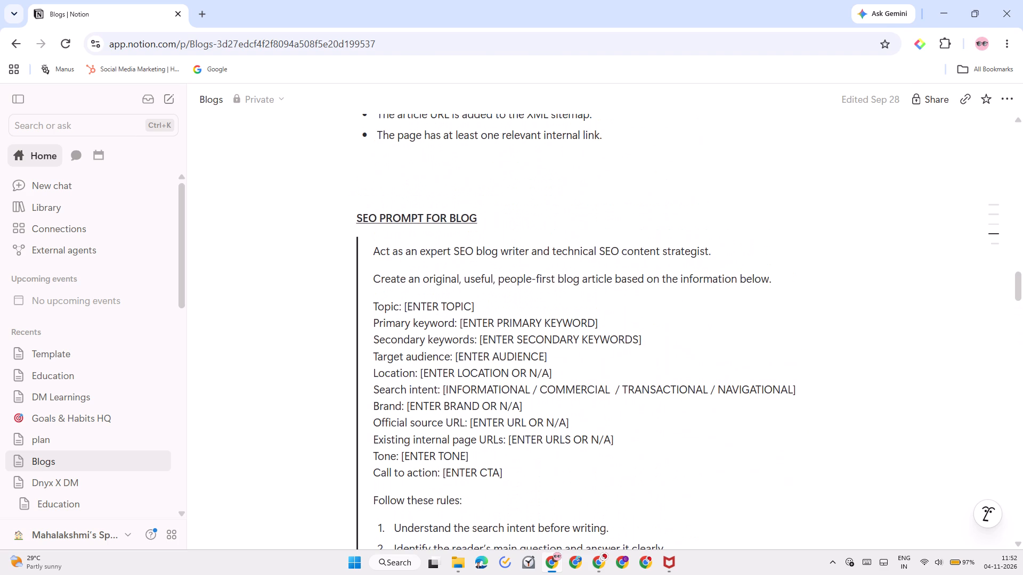
Copy the Page and SEO fields and Technical checks sections, headings included, from the Notion Blogs page.
scroll(494, 468, up, 4)
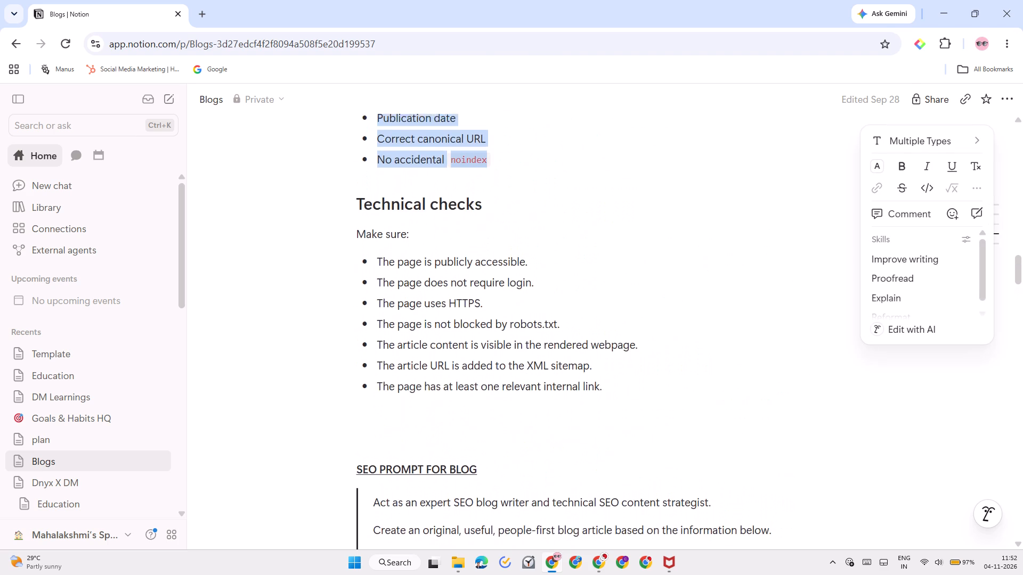
scroll(494, 468, up, 2)
scroll(494, 468, down, 3)
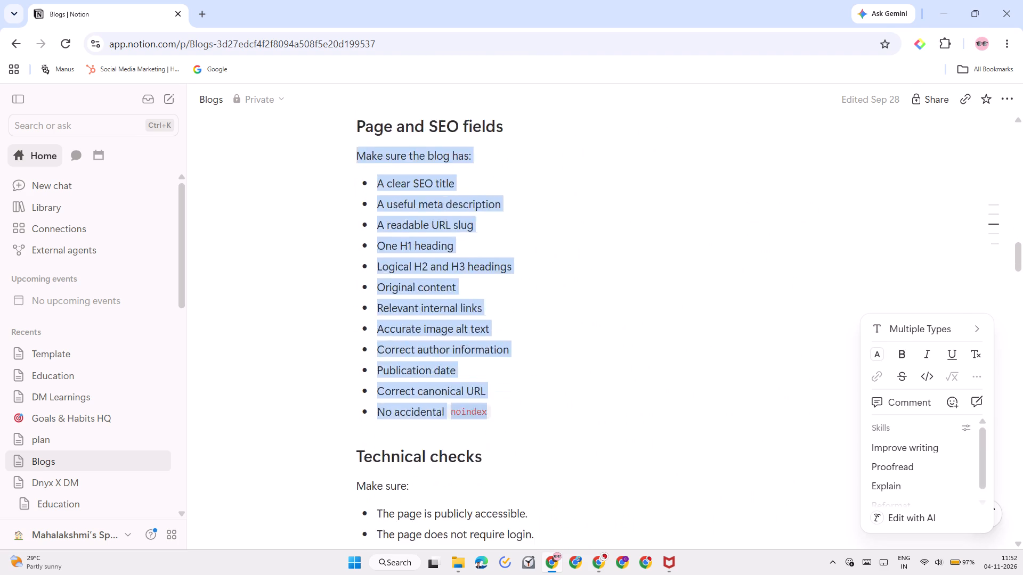
scroll(494, 468, down, 1)
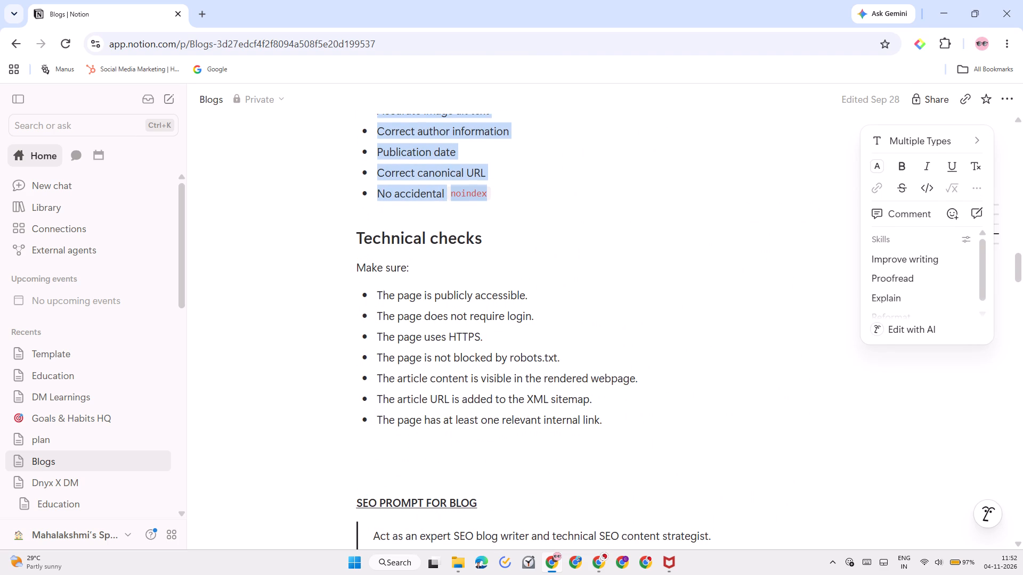
scroll(494, 468, up, 3)
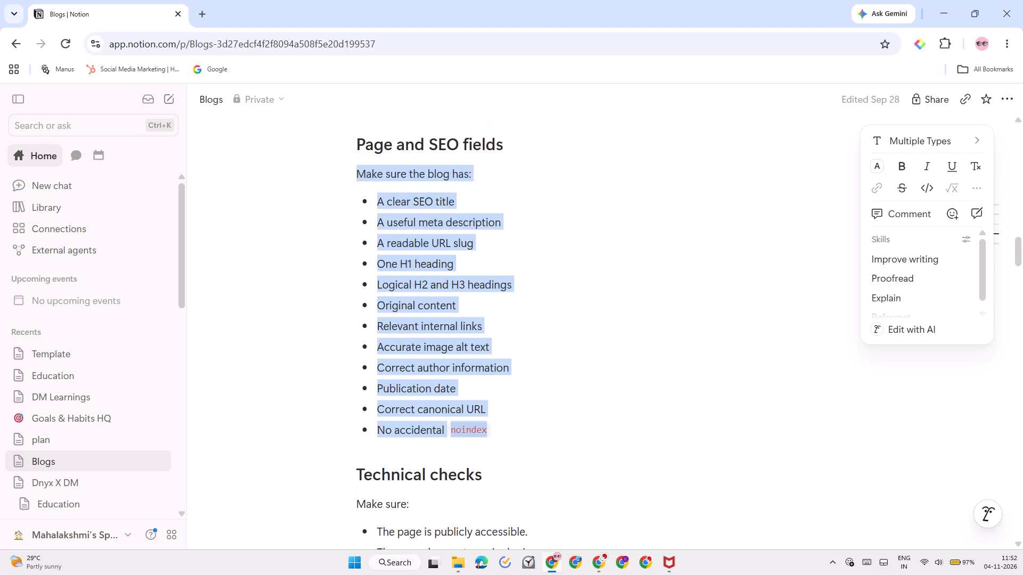
scroll(494, 468, up, 1)
click(442, 375)
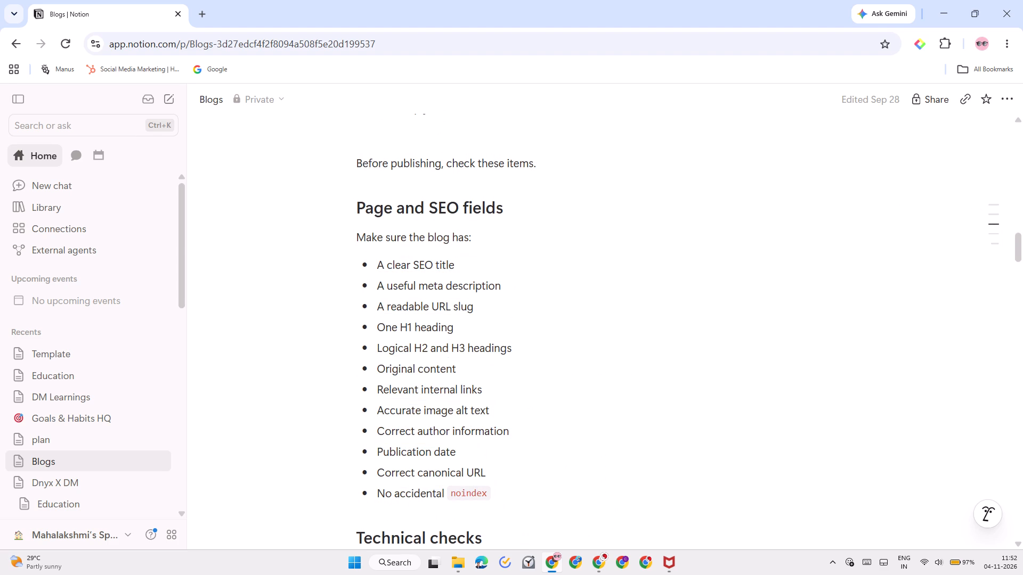
drag(361, 210, 508, 446)
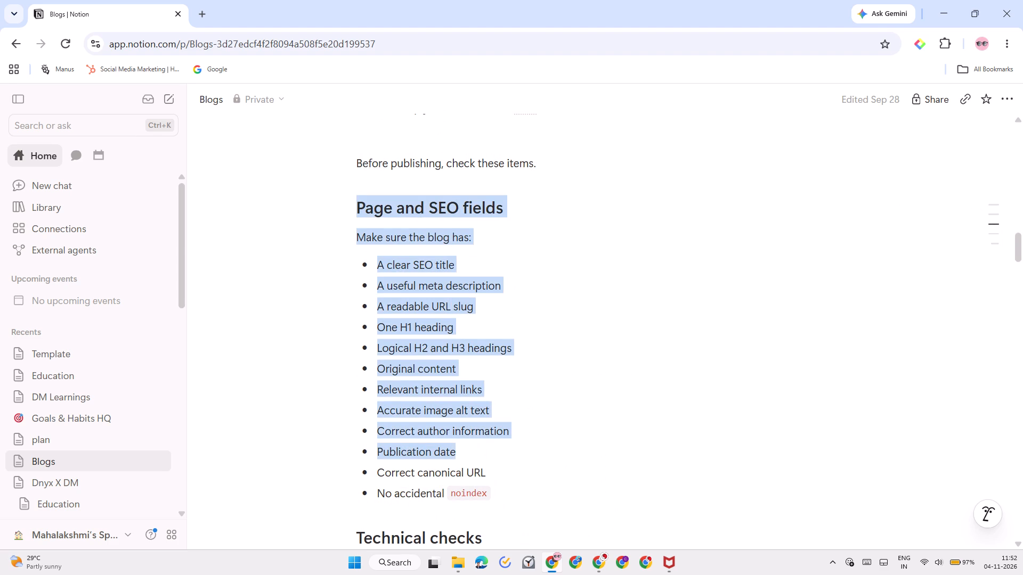
drag(508, 446, 492, 388)
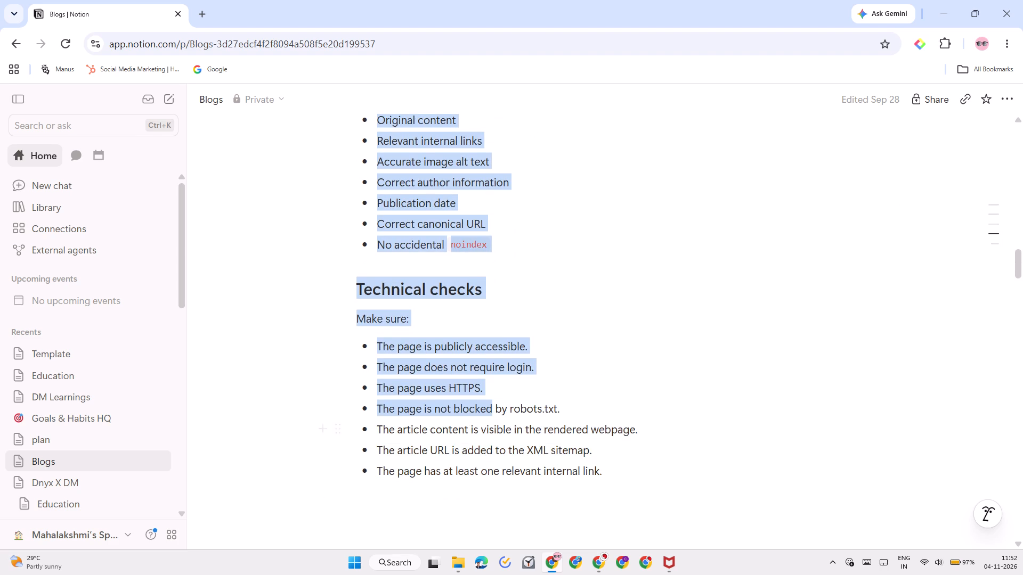
drag(492, 388, 623, 482)
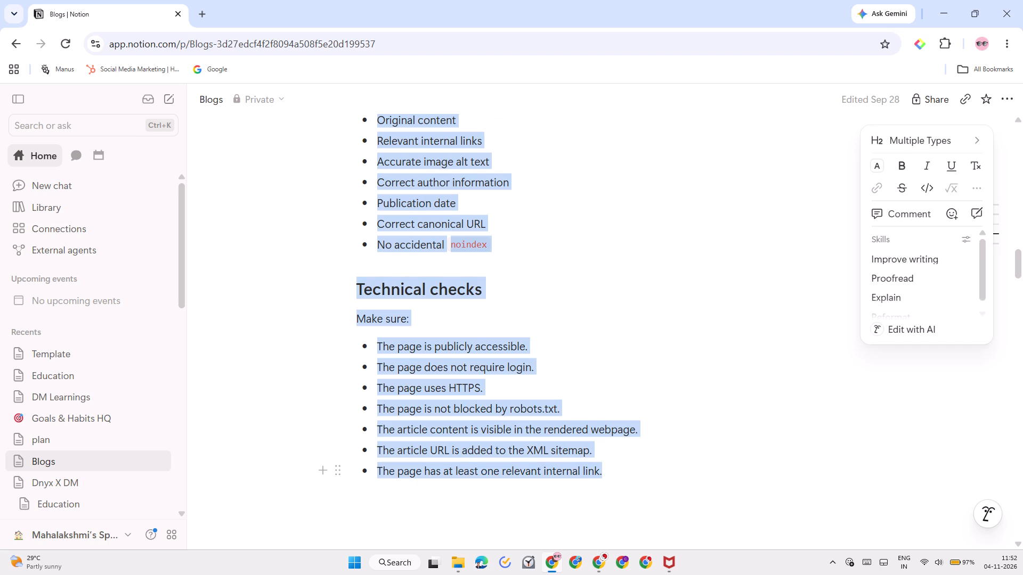
key(ctrl+c)
key(alt+Tab)
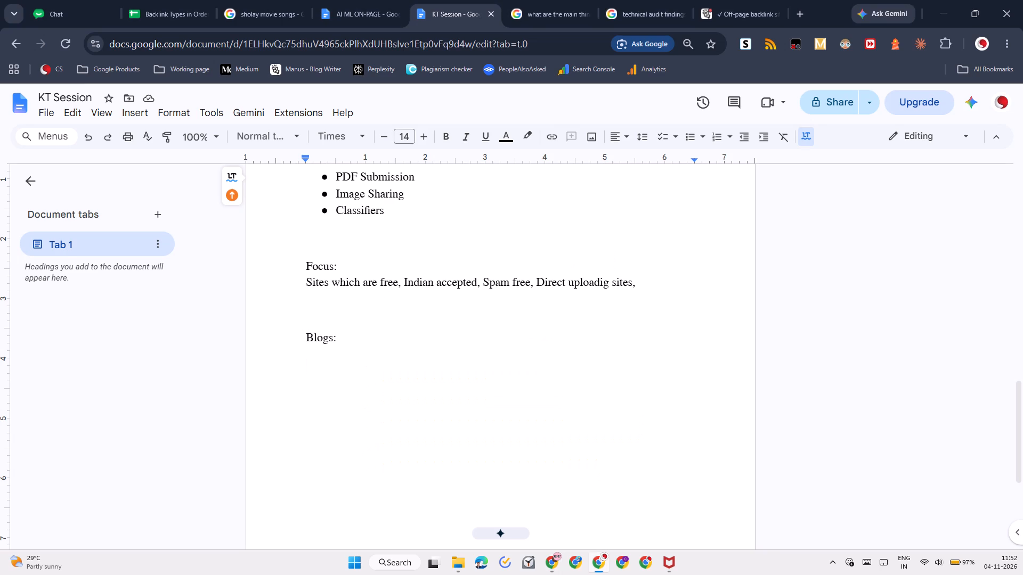
key(ctrl+v)
scroll(447, 358, up, 4)
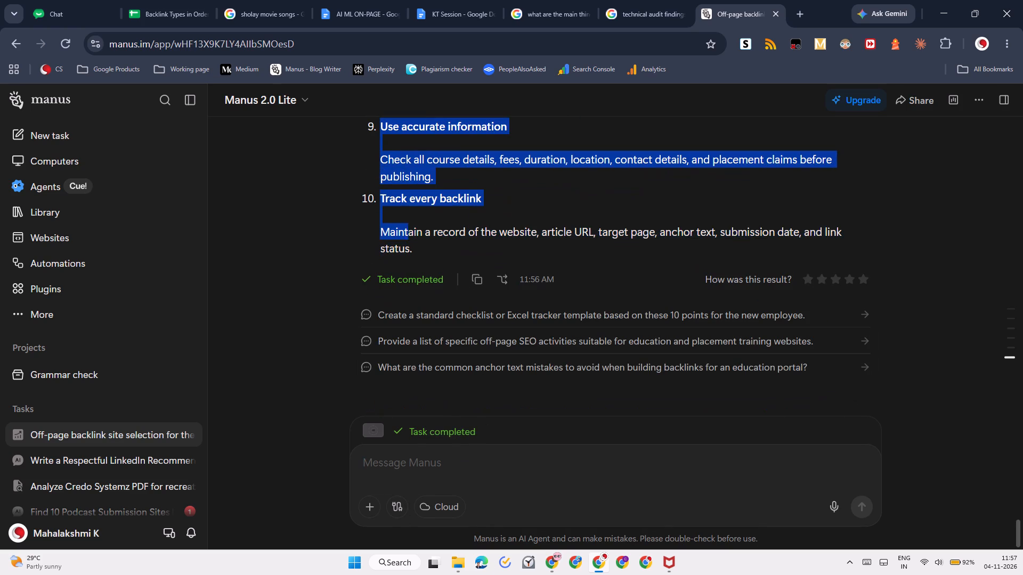
drag(408, 235, 427, 261)
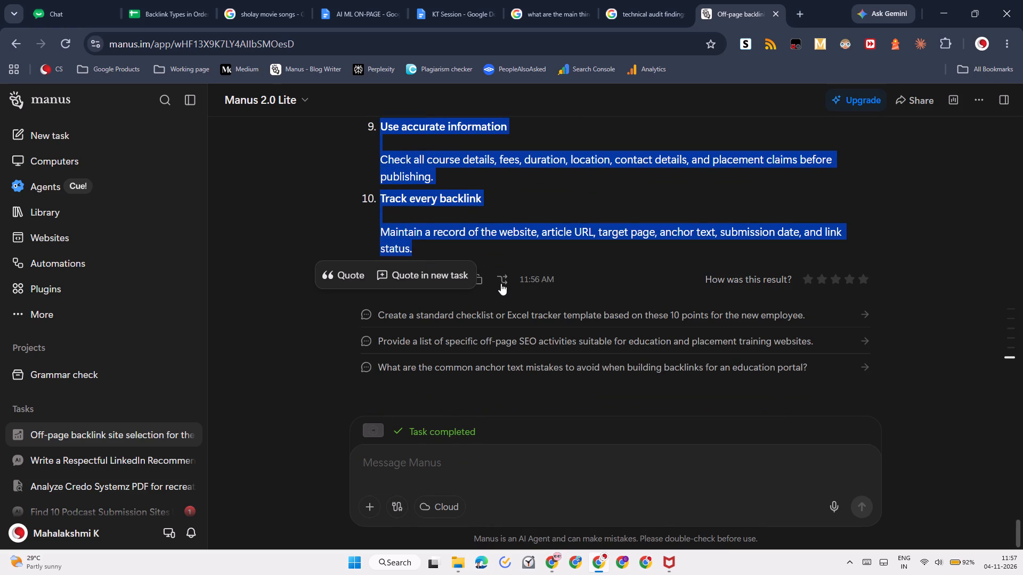
click(483, 279)
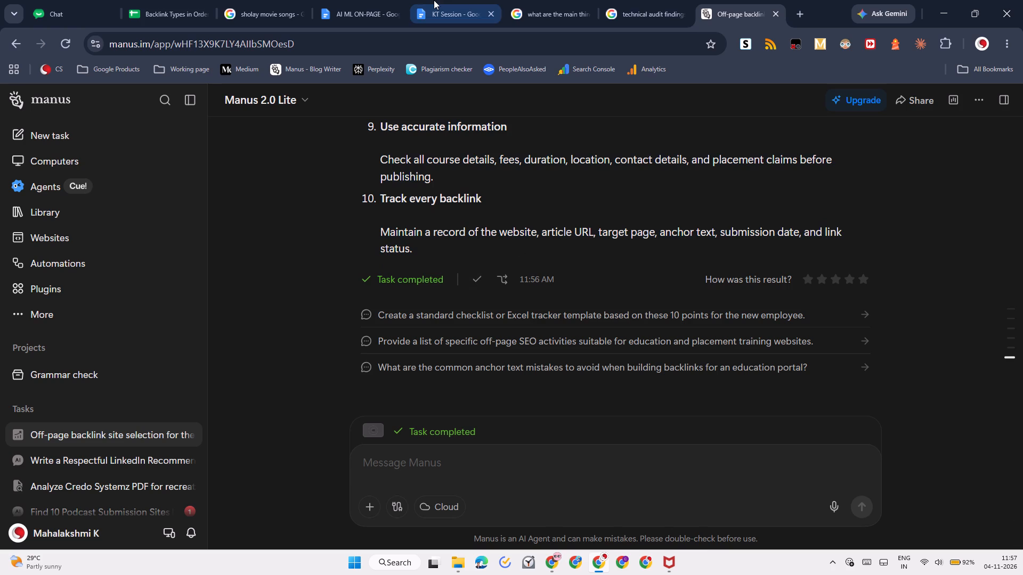
In the KT Session document, replace the off-page Focus line about free, Indian-accepted sites with the copied top 10 backlink points.
click(434, 0)
scroll(396, 414, down, 5)
scroll(396, 414, up, 1)
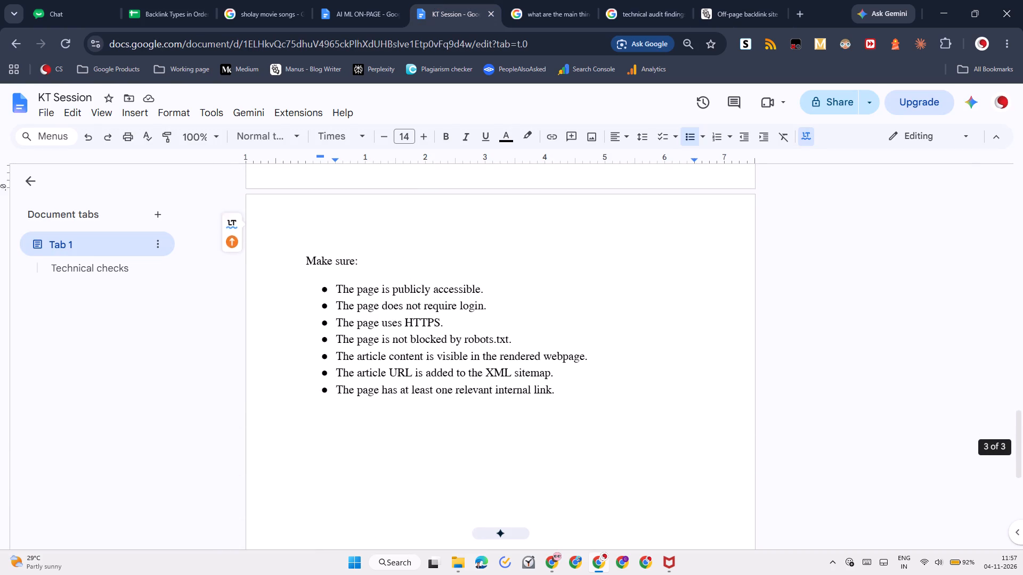
scroll(396, 414, up, 3)
scroll(391, 320, up, 1)
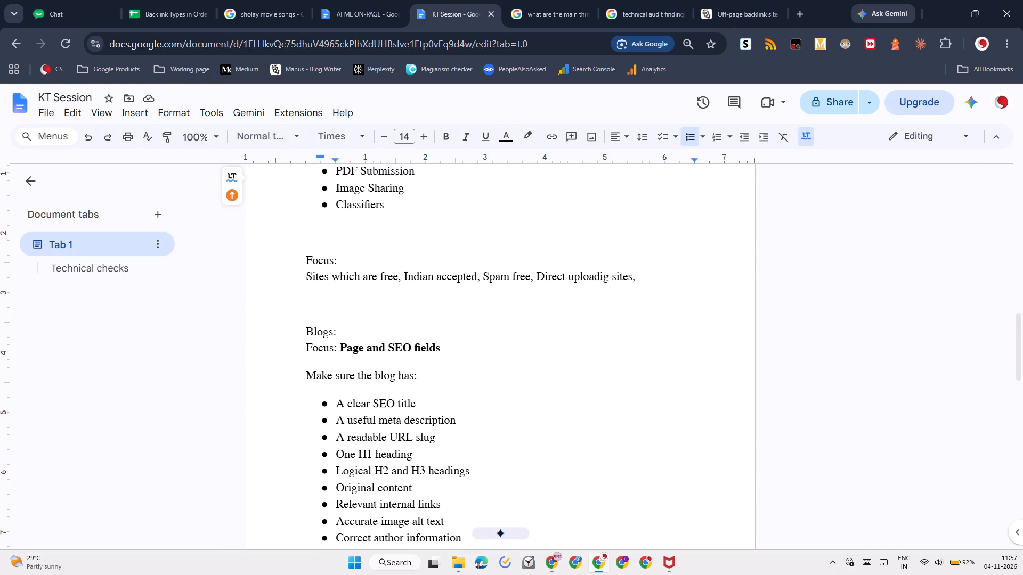
drag(644, 282, 300, 277)
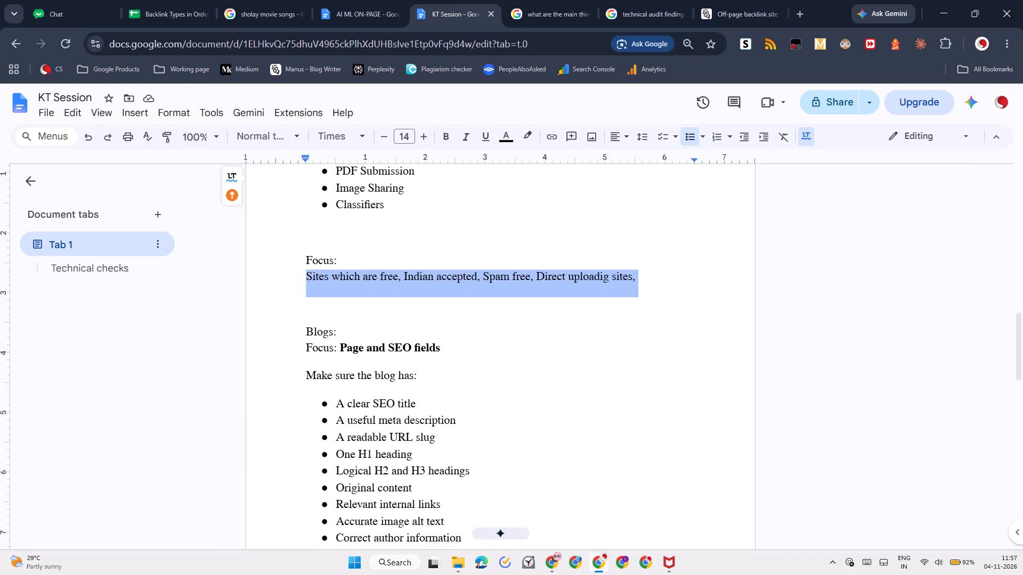
drag(300, 277, 298, 277)
key(BackSpace)
key(ctrl+v)
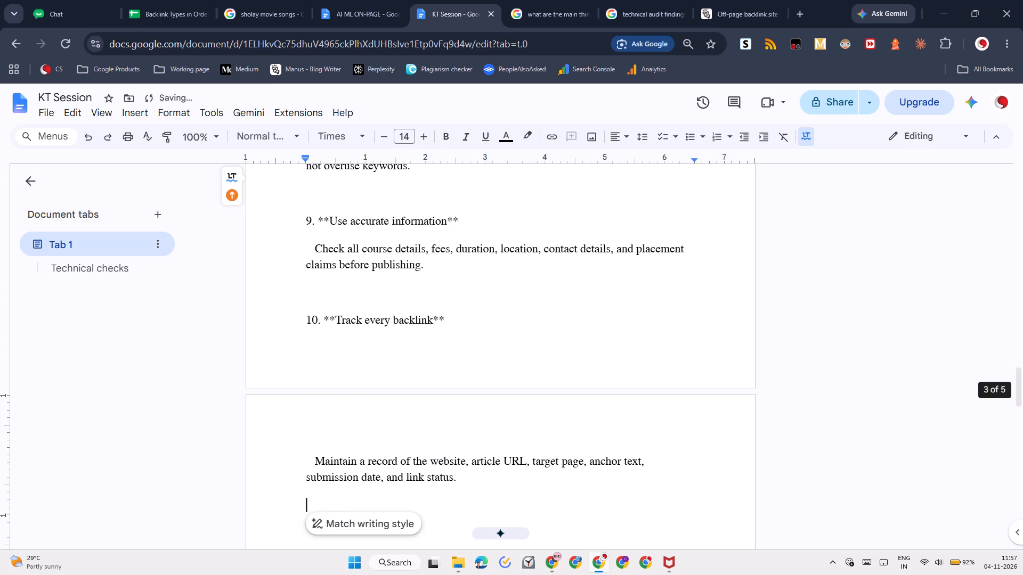
Remove the blank lines after points 1, 2 and 3 of the pasted backlink list.
scroll(369, 307, up, 9)
scroll(369, 307, down, 3)
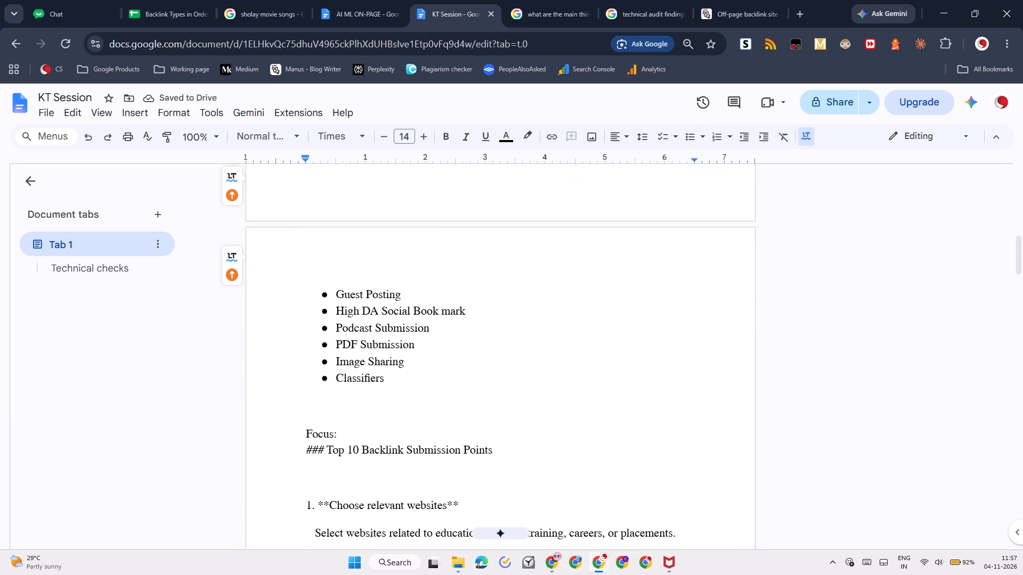
scroll(387, 413, down, 2)
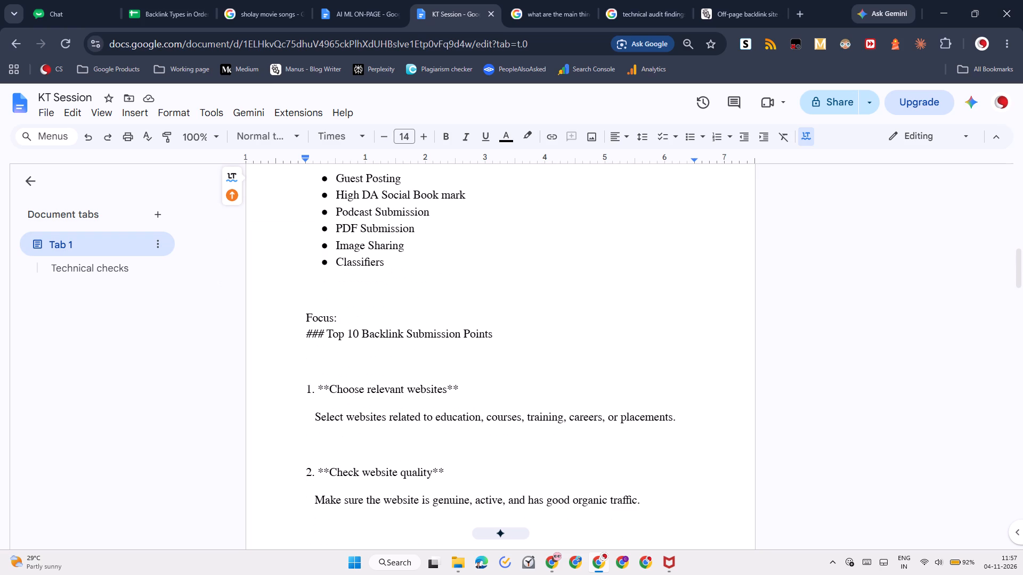
scroll(387, 413, down, 1)
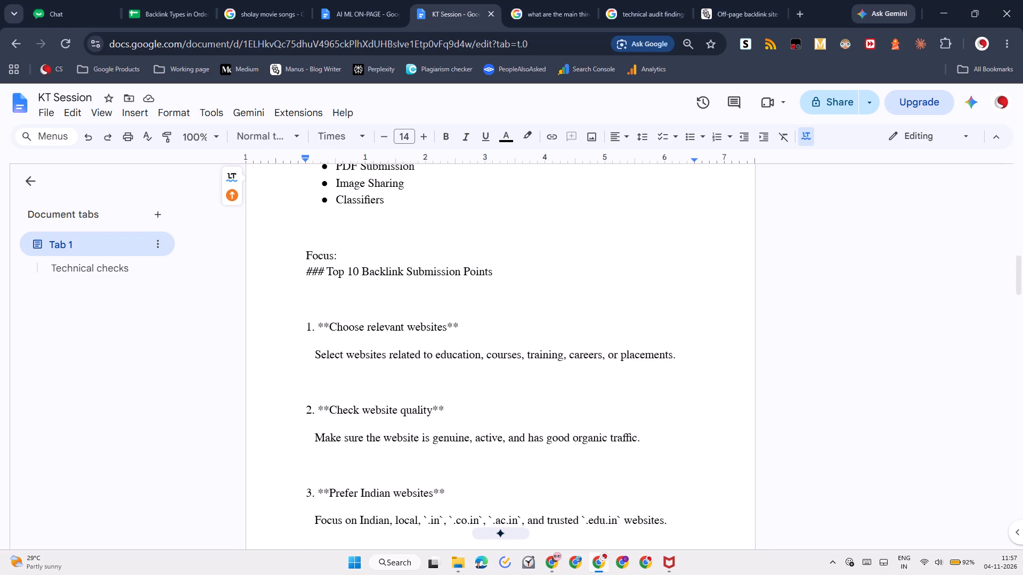
scroll(387, 413, down, 1)
click(359, 371)
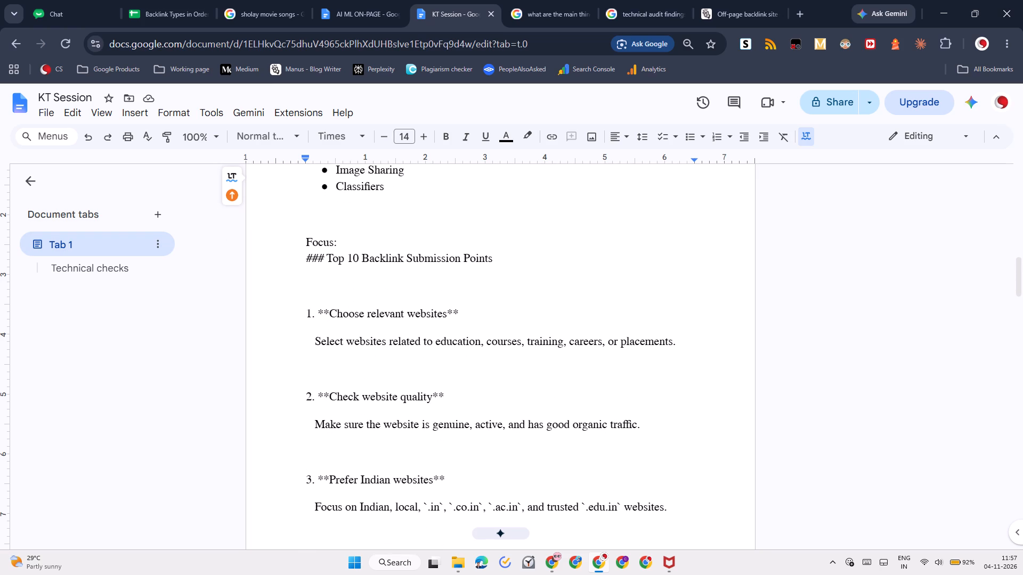
key(BackSpace)
key(Down)
key(Down)
key(Down)
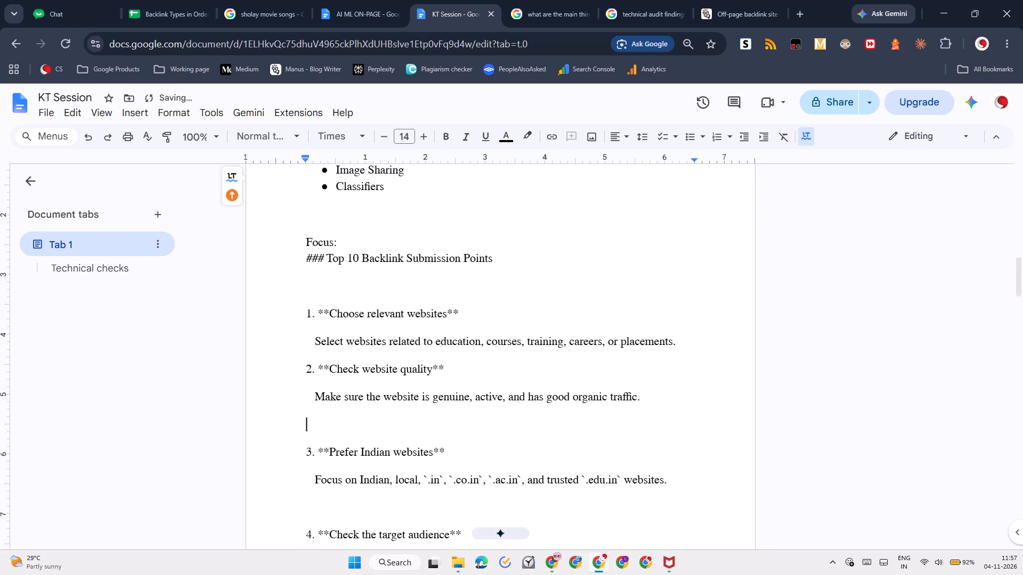
key(BackSpace)
key(Down)
key(Down)
key(Down)
key(BackSpace)
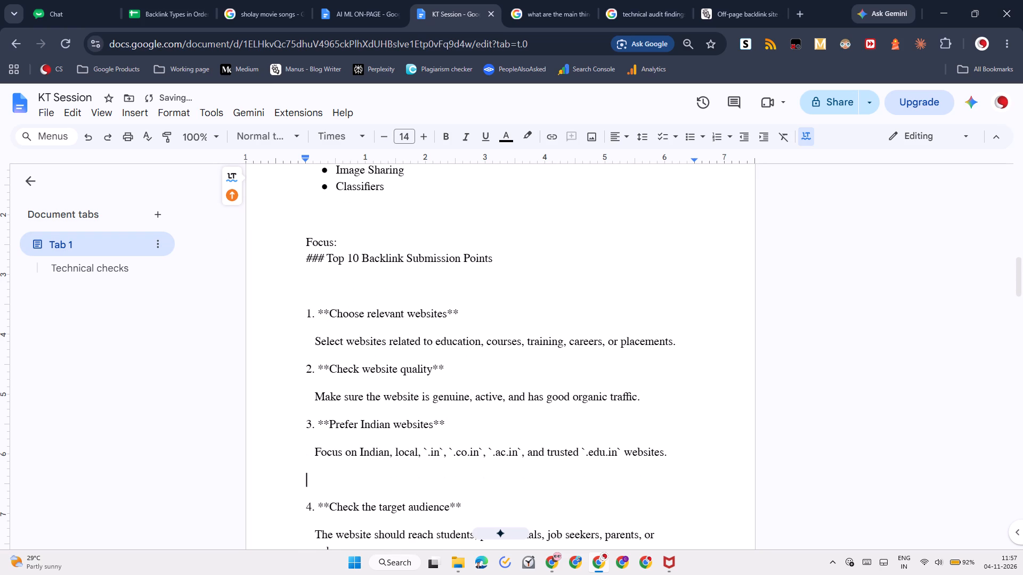
Remove the blank lines after point 4 "Check the target audience" and point 5 "Avoid spam websites".
key(Down)
key(Down)
key(Down)
scroll(359, 371, down, 1)
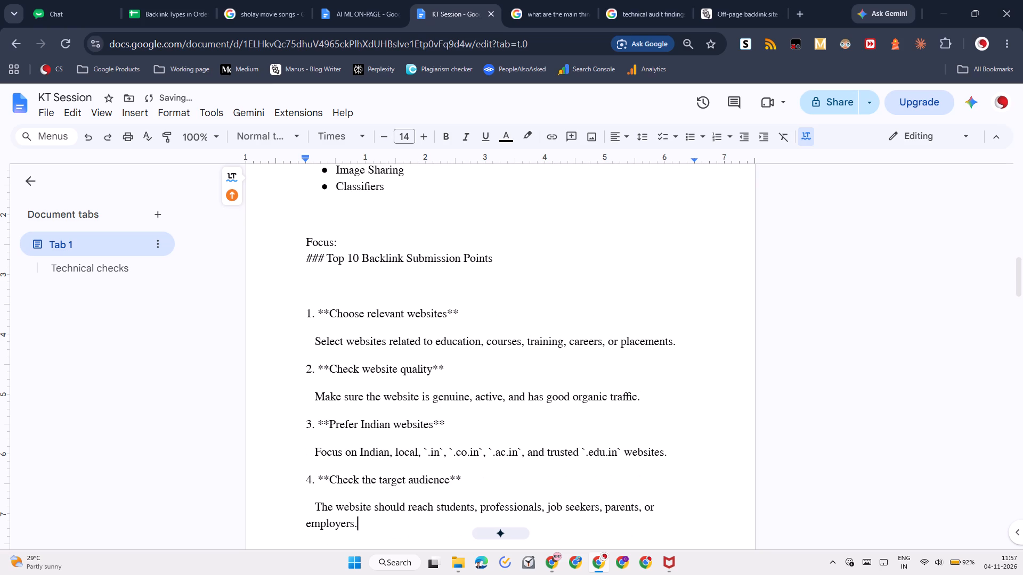
scroll(359, 371, down, 2)
key(Down)
key(BackSpace)
key(Down)
key(Down)
key(Down)
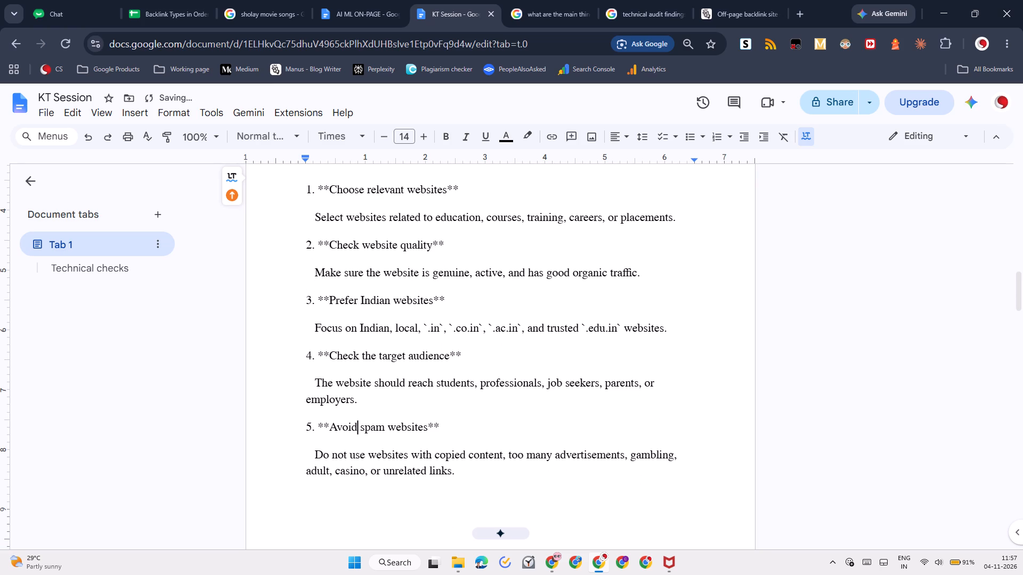
scroll(359, 371, down, 2)
key(Down)
key(BackSpace)
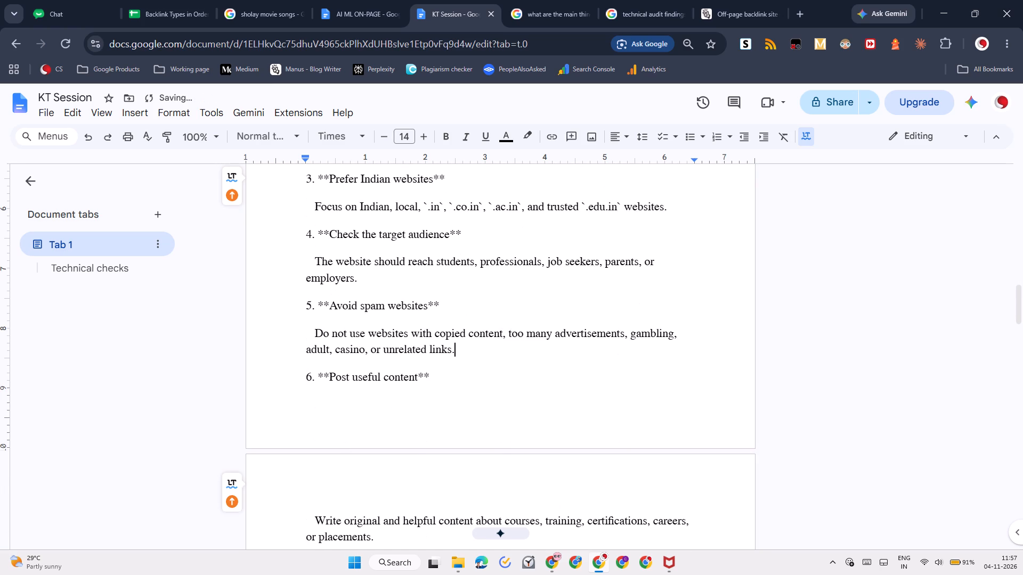
Remove the blank lines after point 6 "Post useful content" and point 7 "Add the link naturally".
key(Down)
key(Down)
key(Down)
scroll(359, 371, down, 2)
key(Down)
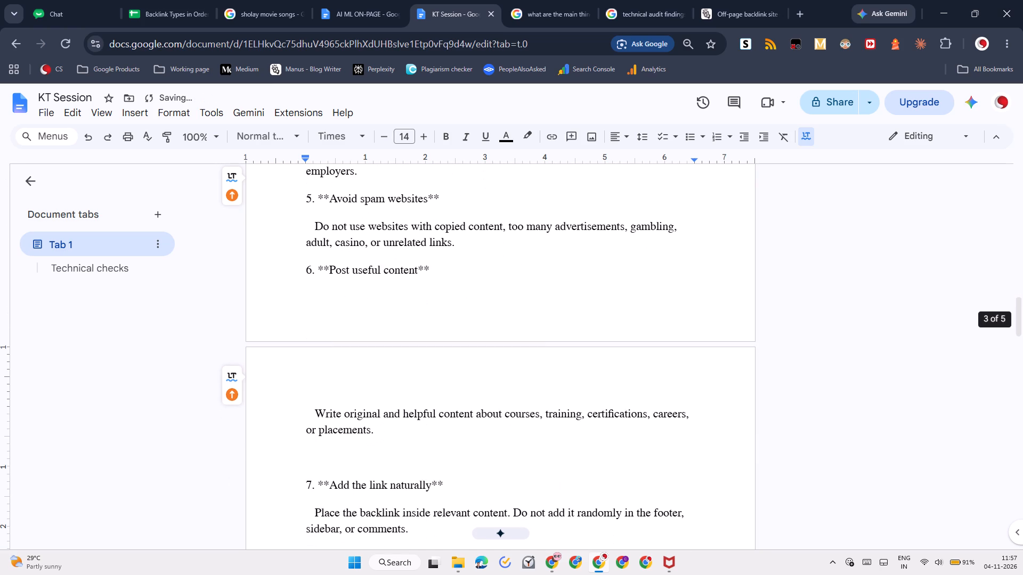
key(BackSpace)
key(Down)
key(Down)
key(Down)
key(Down)
key(BackSpace)
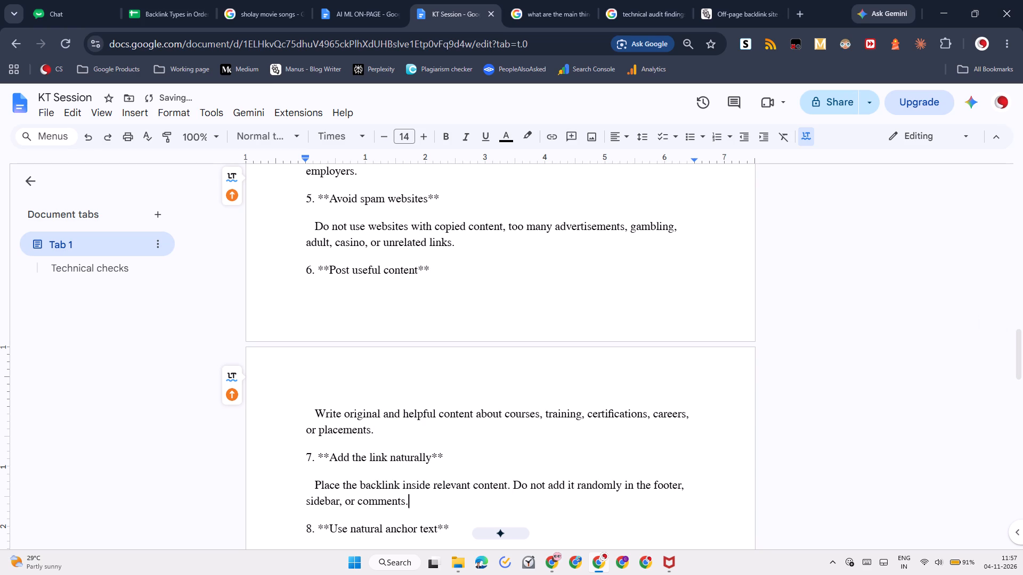
Remove the blank lines after points 8, 9 and 10, finishing with "Track every backlink".
scroll(359, 371, down, 2)
key(Down)
key(Down)
key(Down)
key(Down)
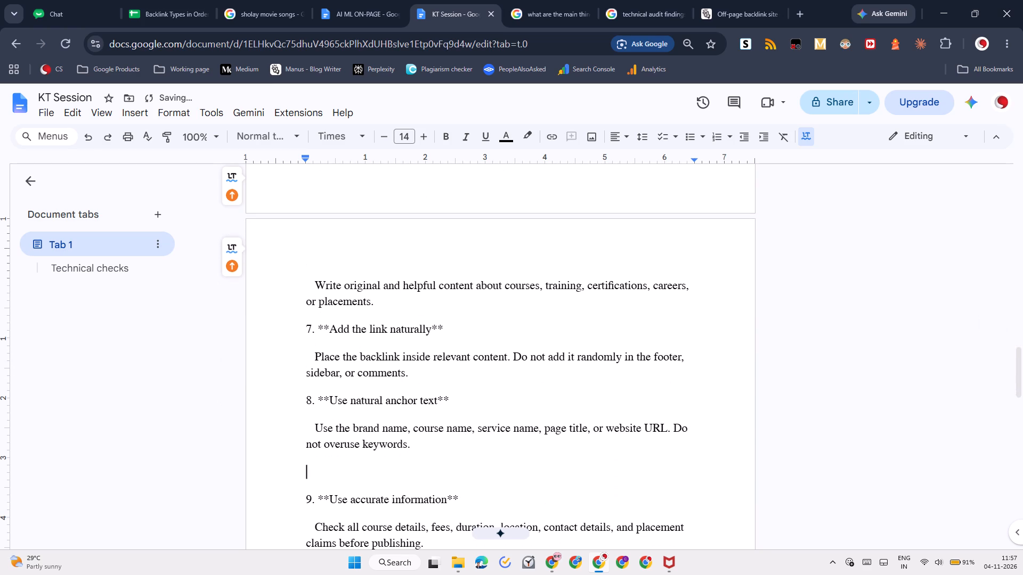
key(BackSpace)
key(Down)
key(Down)
key(Down)
key(Down)
key(BackSpace)
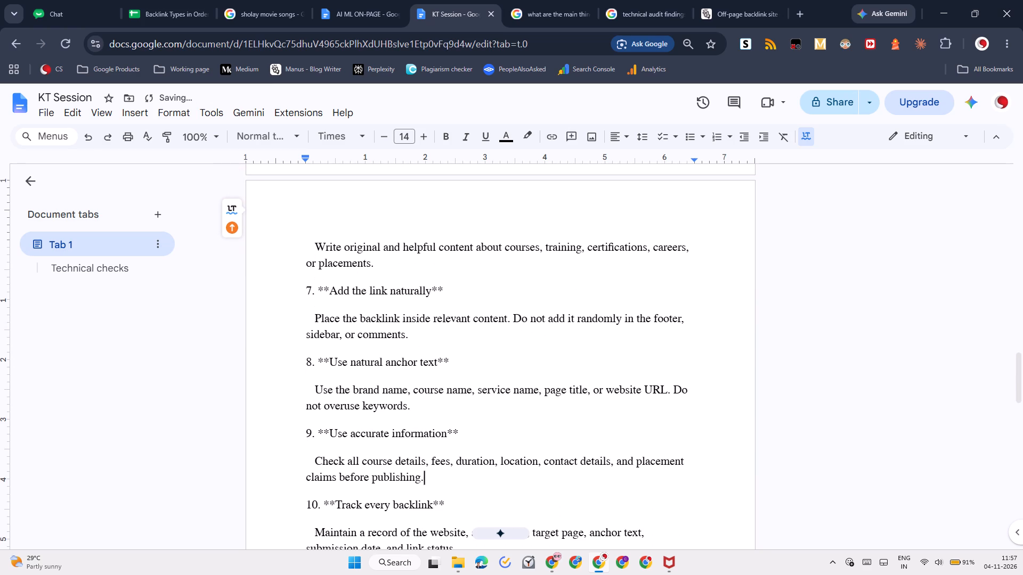
key(Down)
key(Down)
key(Down)
key(Down)
key(BackSpace)
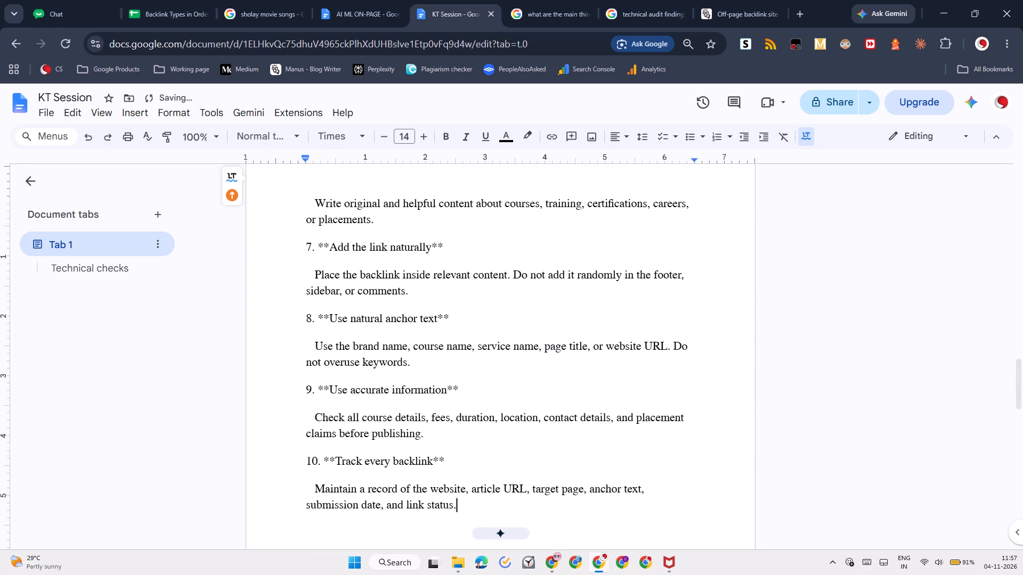
Remove the blank line between point 10 "Track every backlink" and the Blogs section.
scroll(359, 371, down, 2)
key(Down)
key(BackSpace)
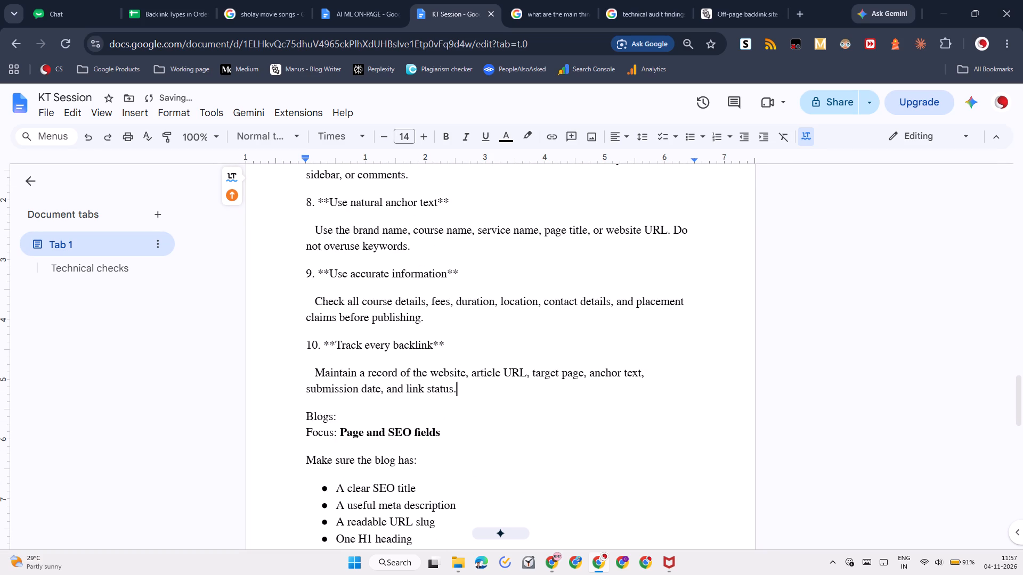
Remove the blank line between the "Top 10 Backlink Submission Points" heading and point 1 "Choose relevant websites".
scroll(359, 371, down, 1)
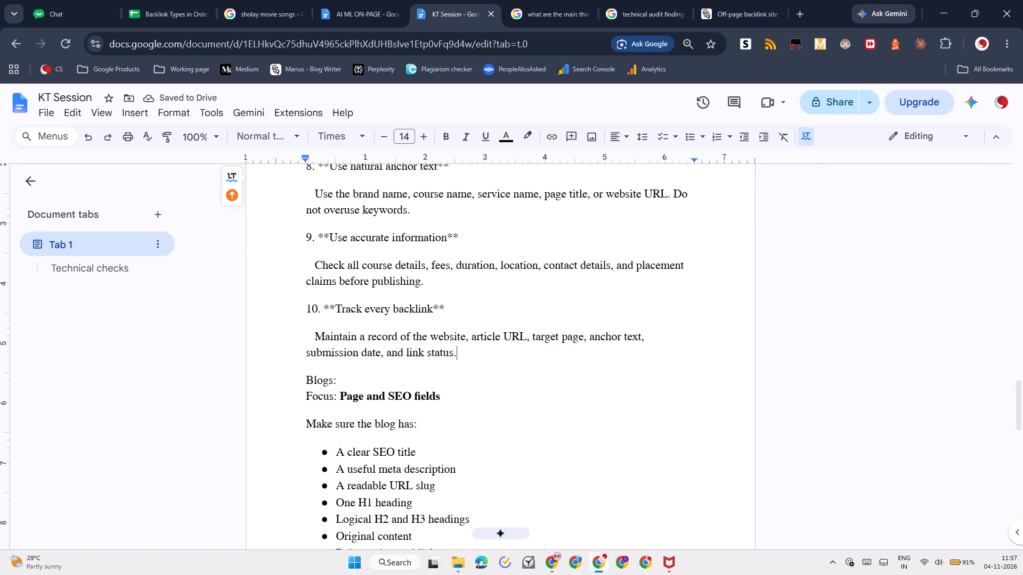
scroll(355, 327, up, 7)
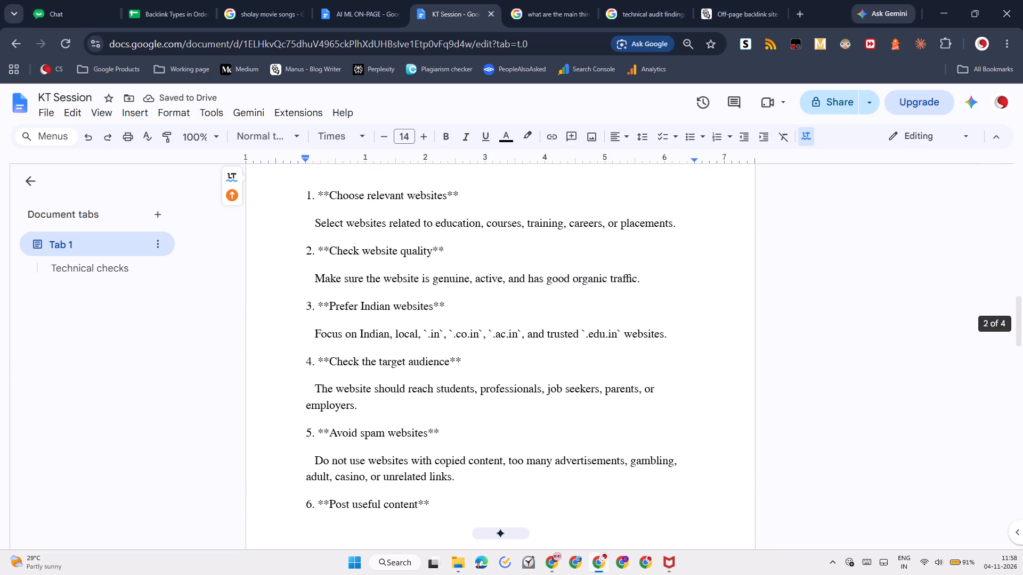
scroll(355, 327, up, 2)
click(343, 347)
key(BackSpace)
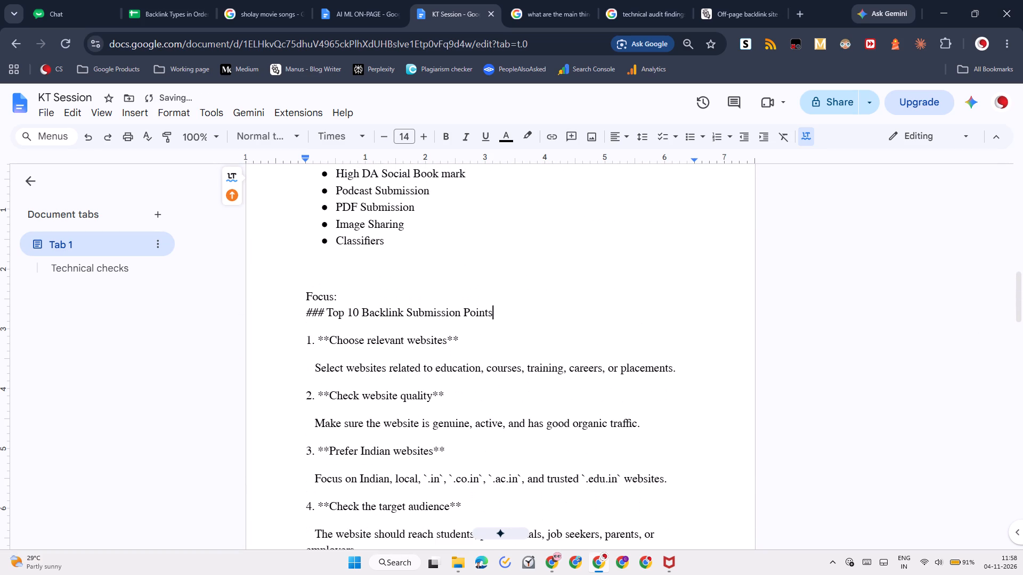
Review the document from the OFF-PAGE section through the backlink points and Blogs section to the technical checks.
scroll(343, 347, up, 1)
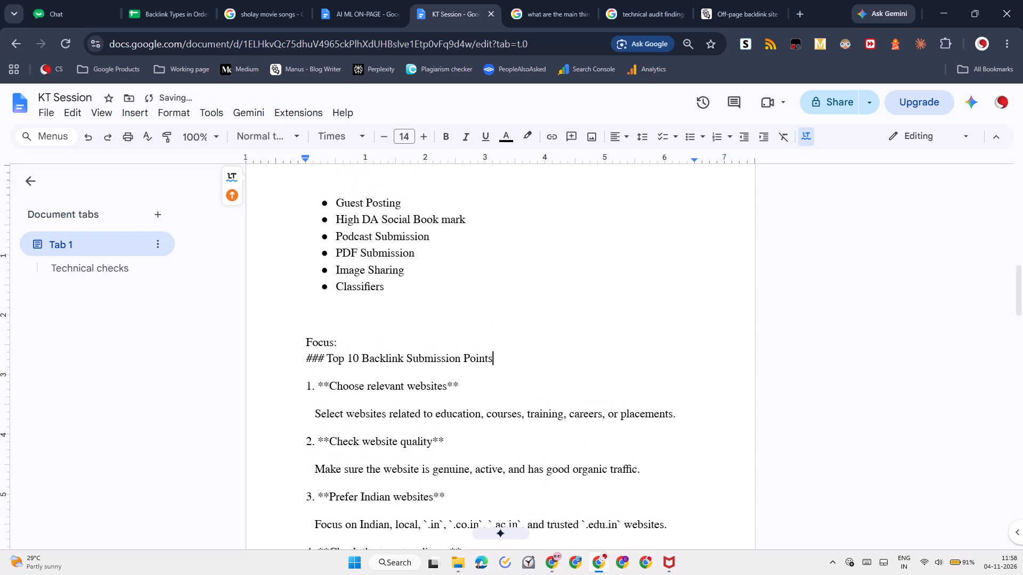
click(362, 347)
scroll(362, 347, down, 6)
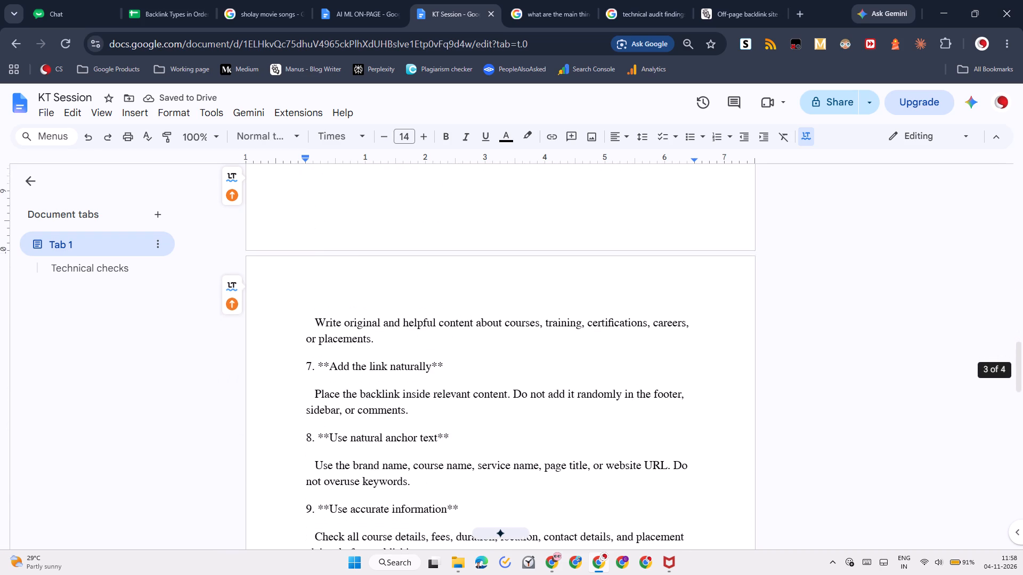
scroll(362, 347, down, 2)
scroll(362, 347, up, 1)
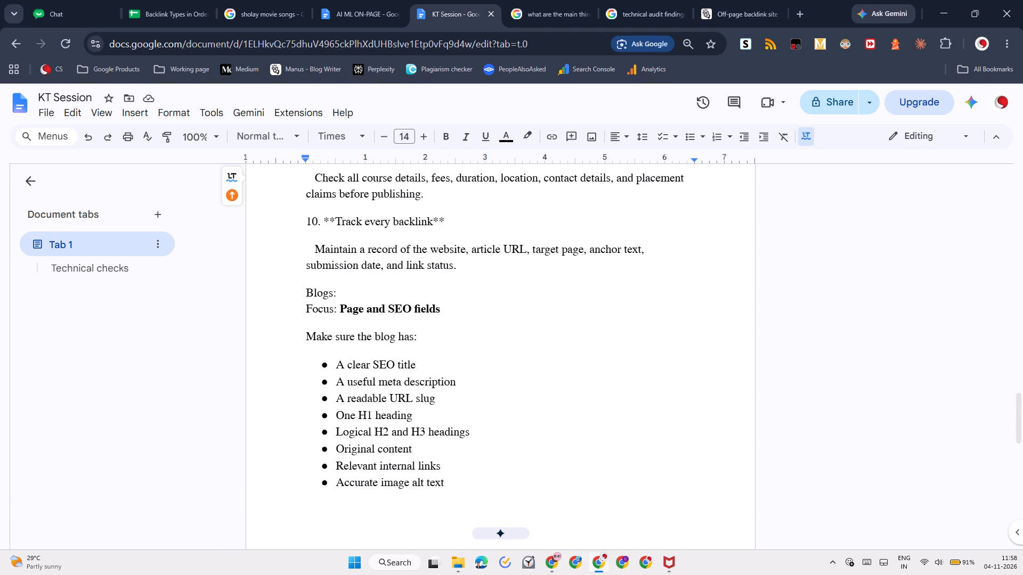
click(477, 275)
scroll(477, 275, up, 5)
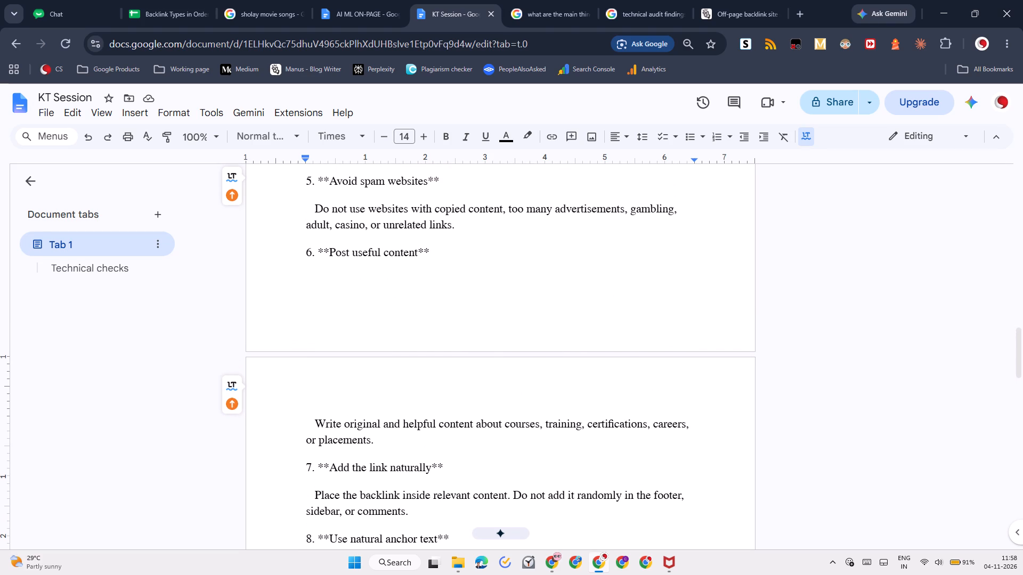
scroll(477, 275, up, 6)
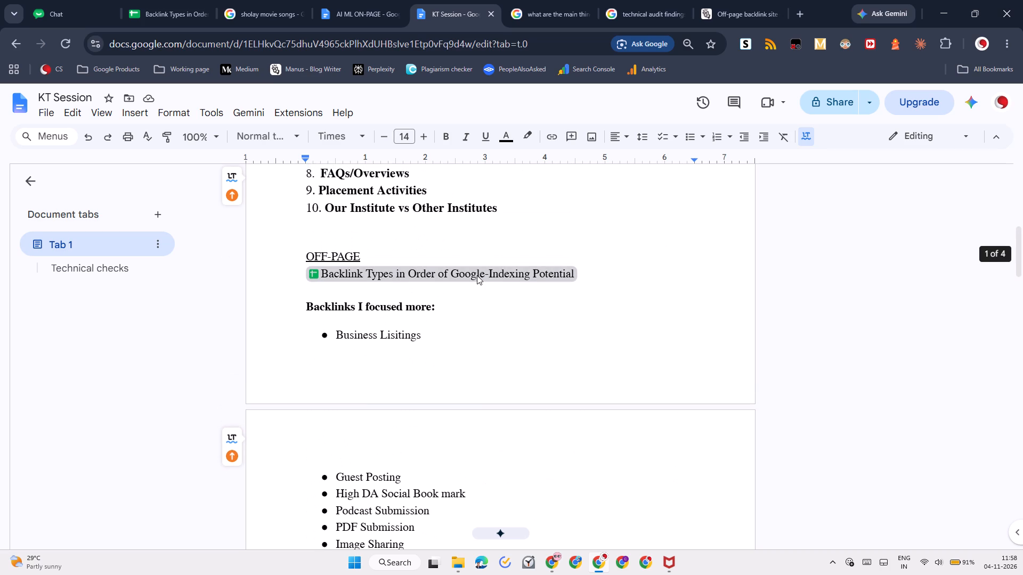
scroll(477, 275, down, 2)
scroll(607, 413, down, 3)
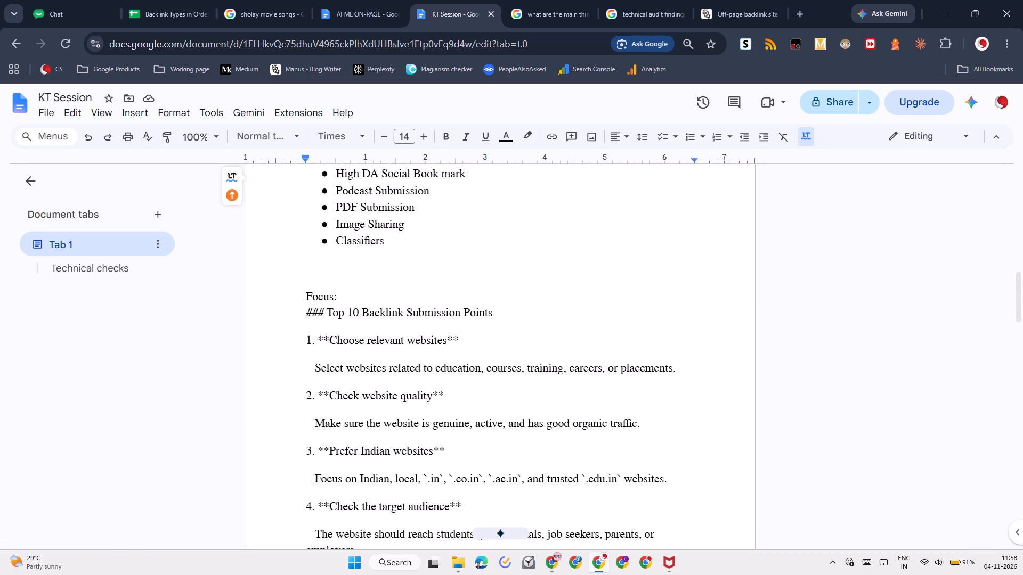
scroll(607, 413, down, 5)
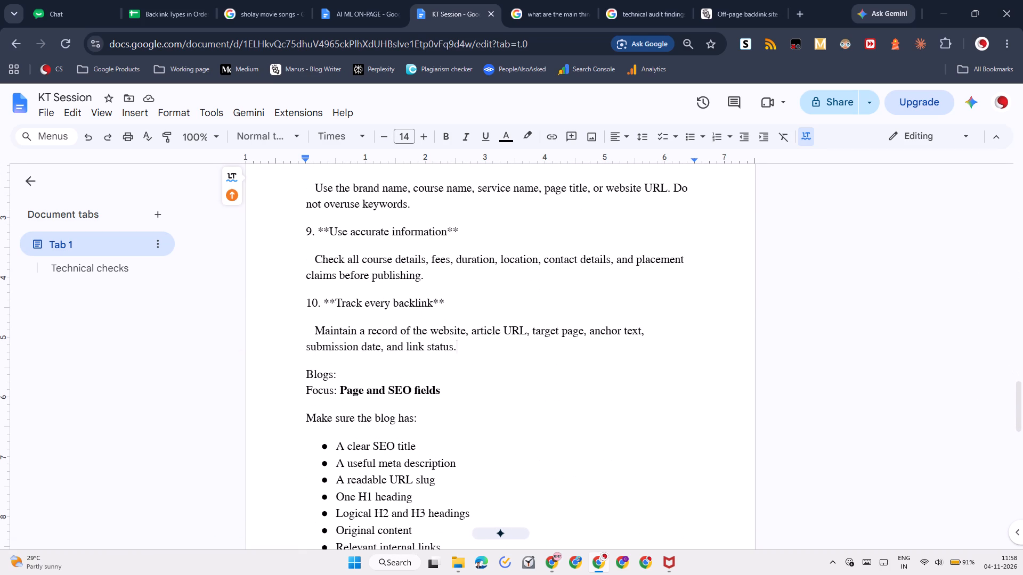
scroll(608, 407, down, 3)
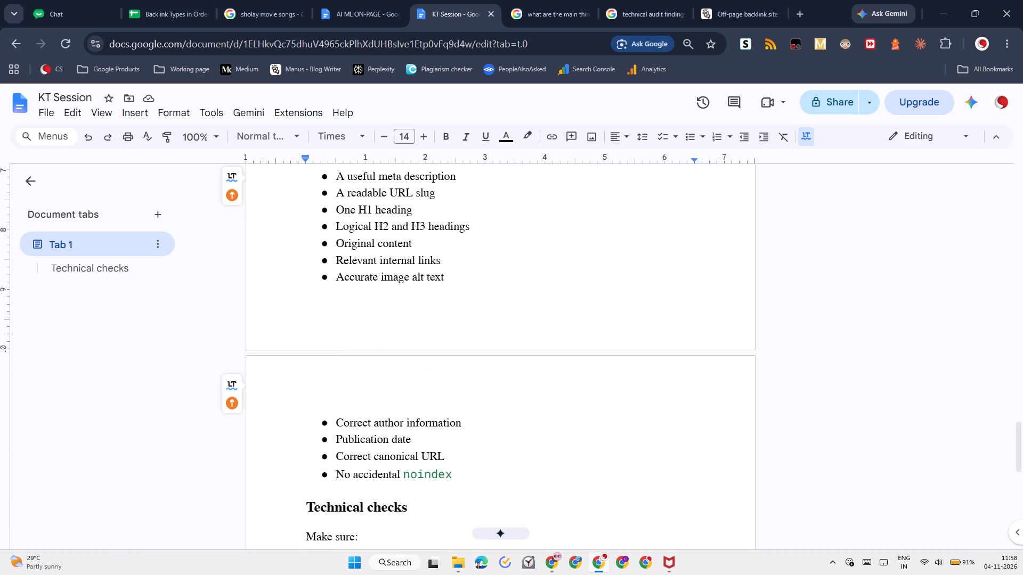
scroll(608, 407, down, 1)
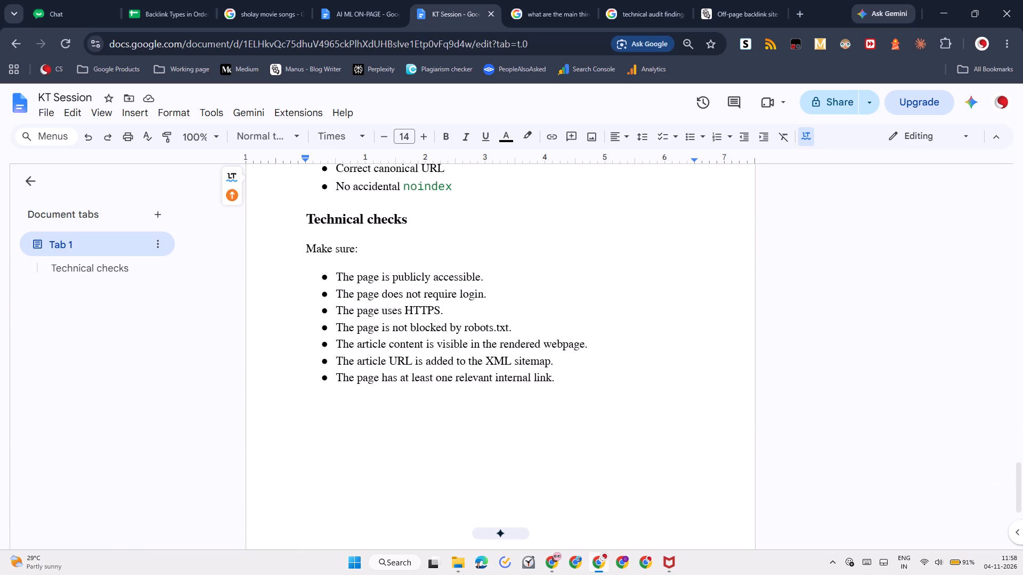
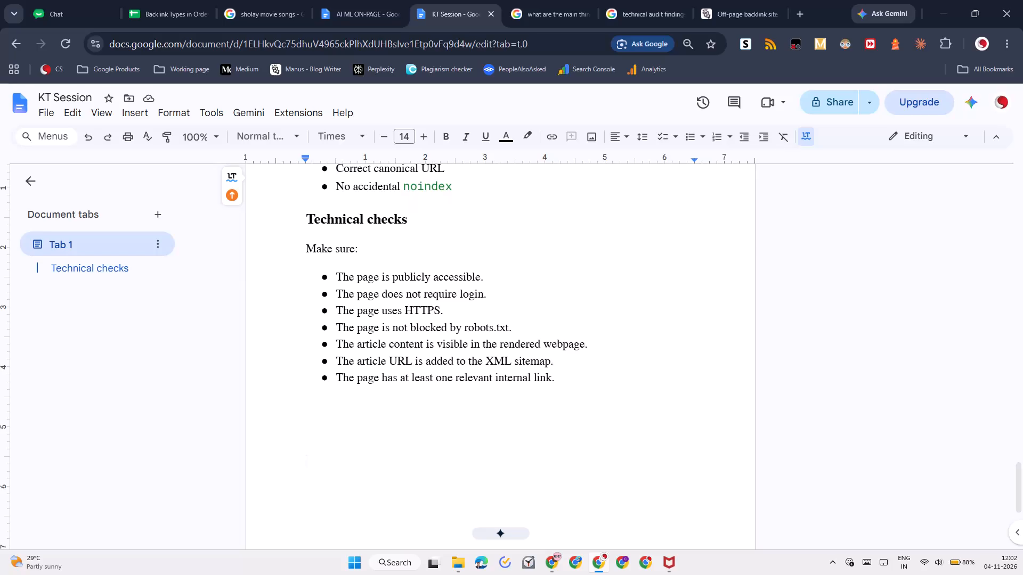
Add the line "Report" below the technical checks list at the end of the document and start a new line under it.
click(553, 436)
scroll(522, 430, up, 4)
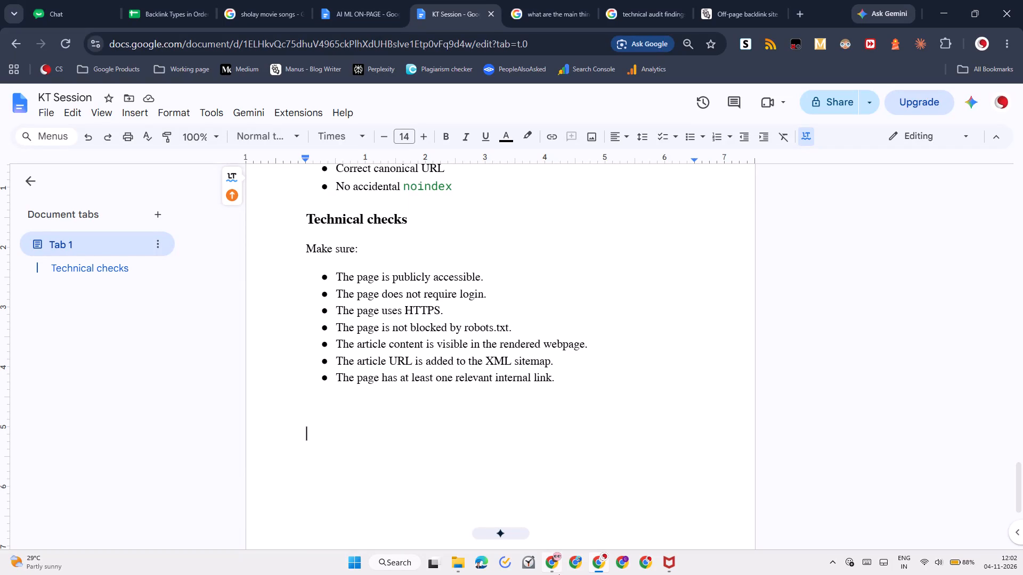
scroll(509, 409, up, 7)
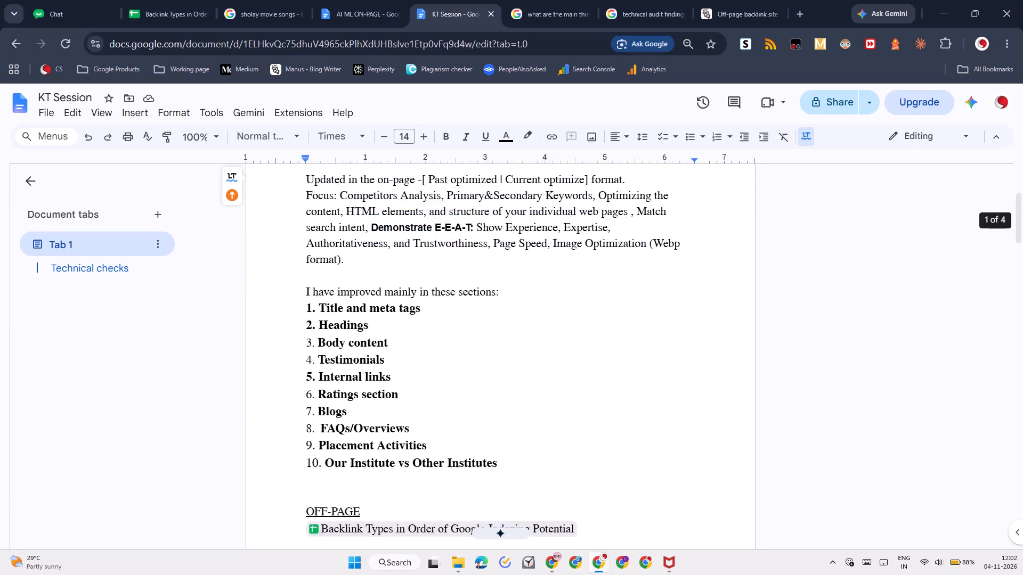
scroll(509, 409, down, 11)
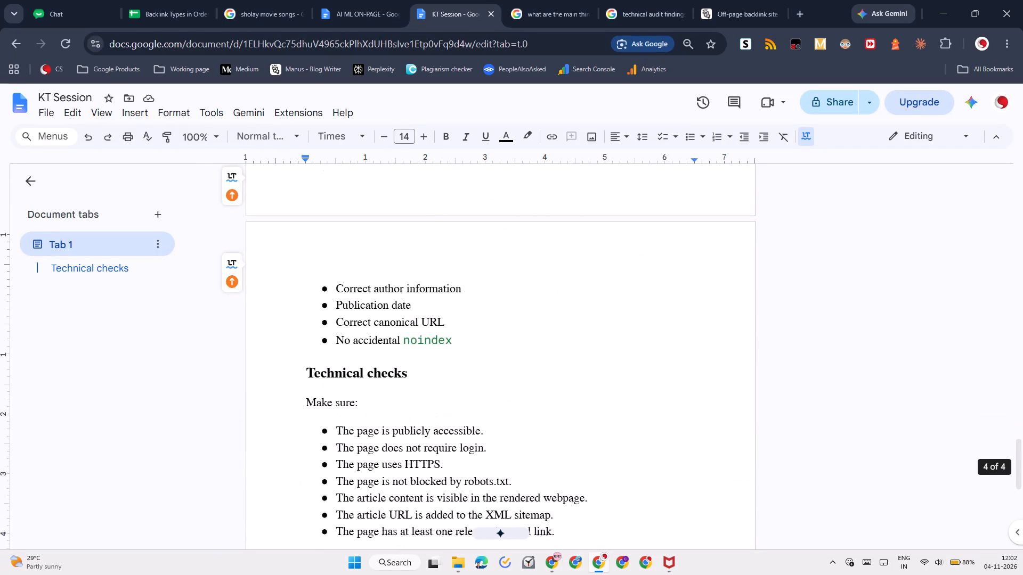
scroll(509, 409, down, 6)
click(442, 366)
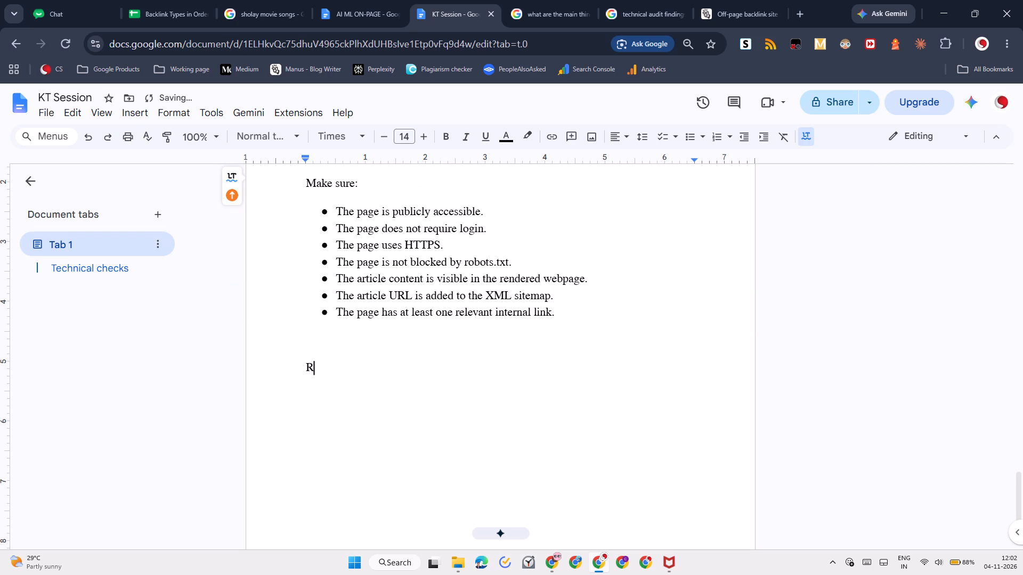
key(Return)
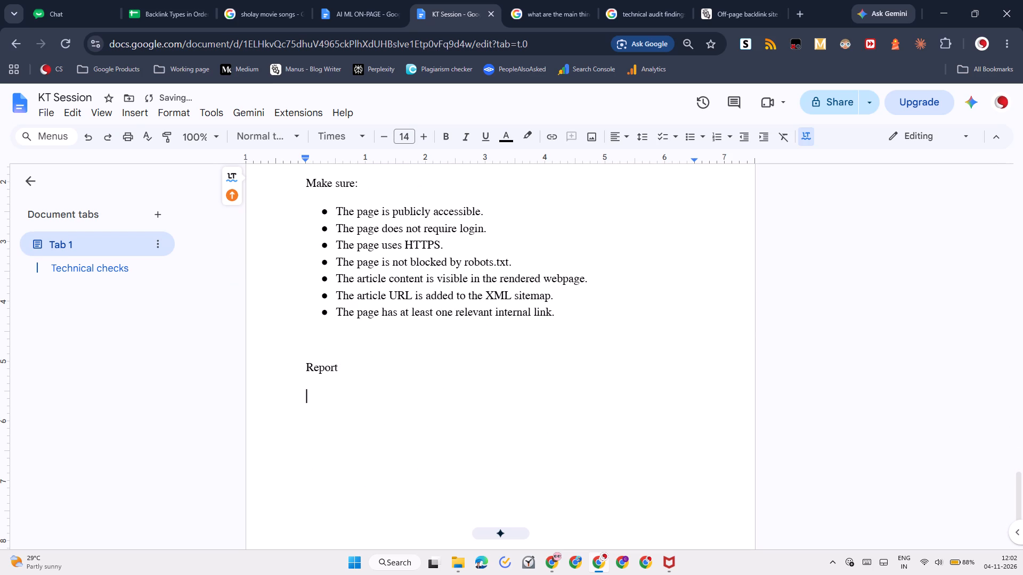
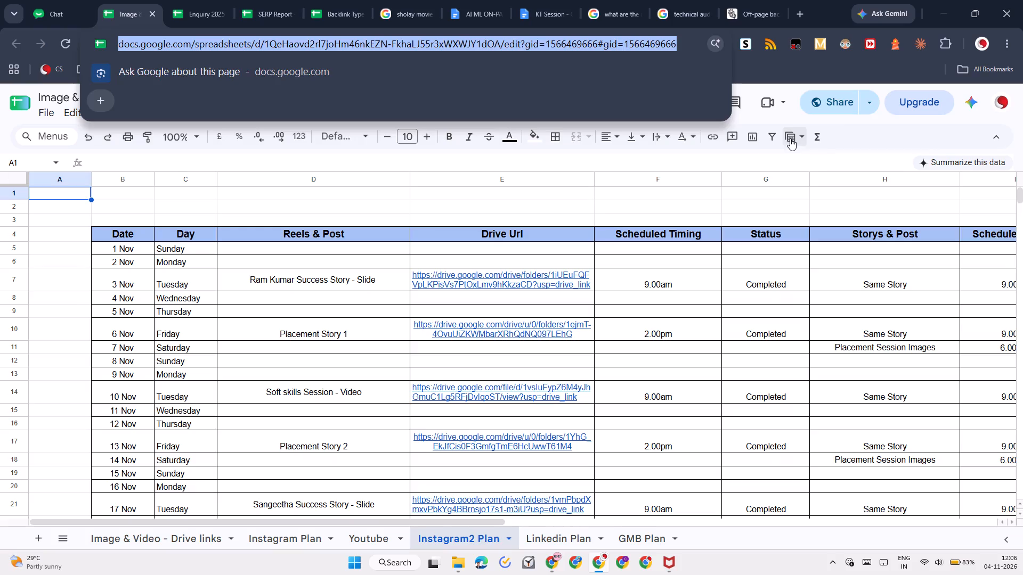
Insert the Image & Video links spreadsheet's link beneath the Report heading in the KT Session document and convert it to a file chip.
click(844, 101)
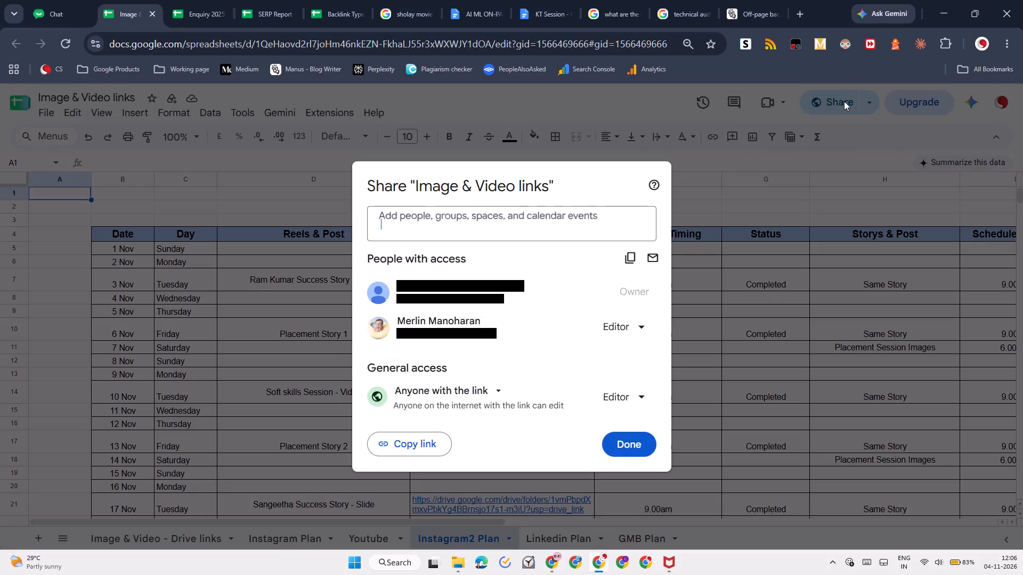
click(824, 176)
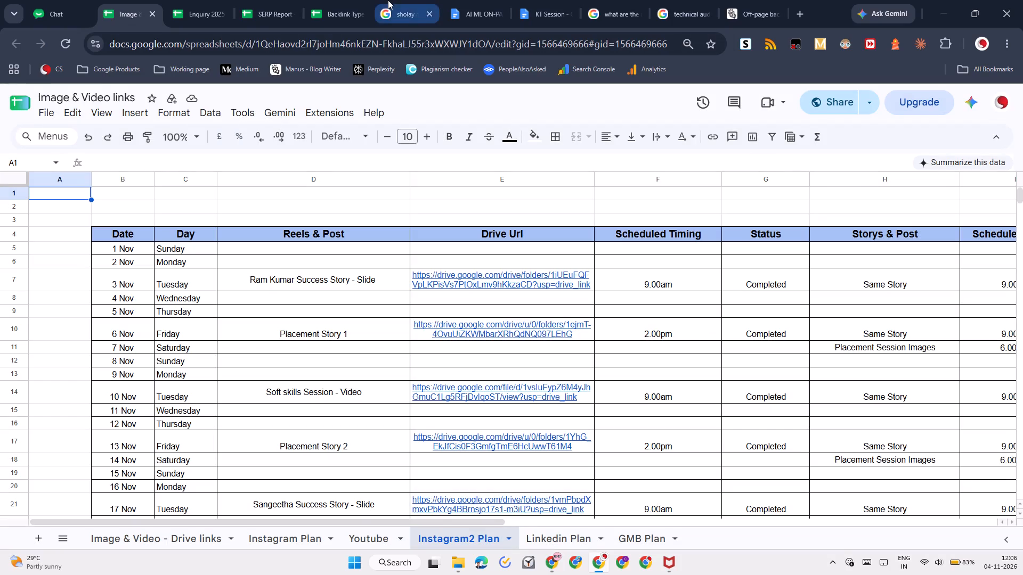
click(361, 0)
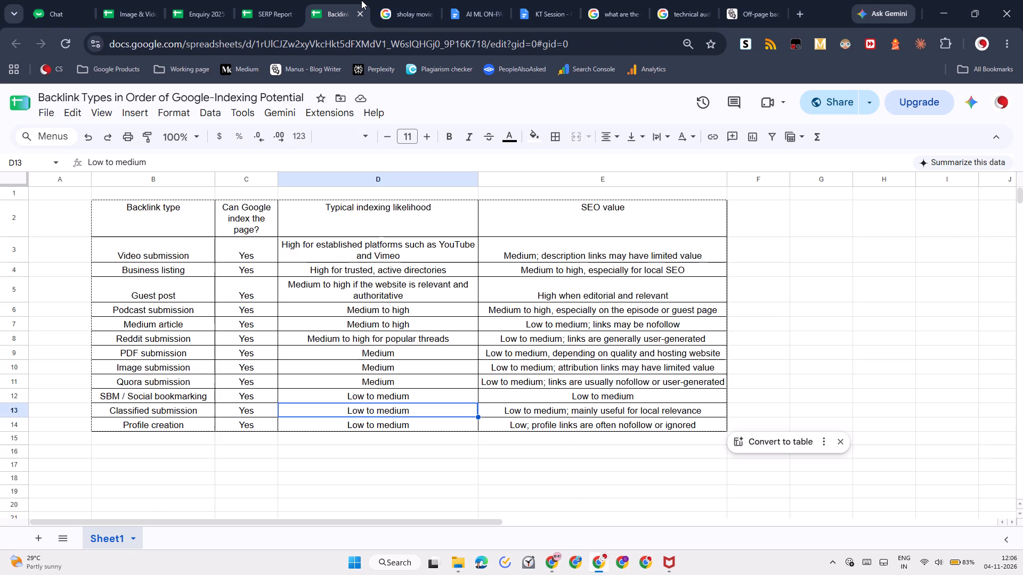
click(137, 0)
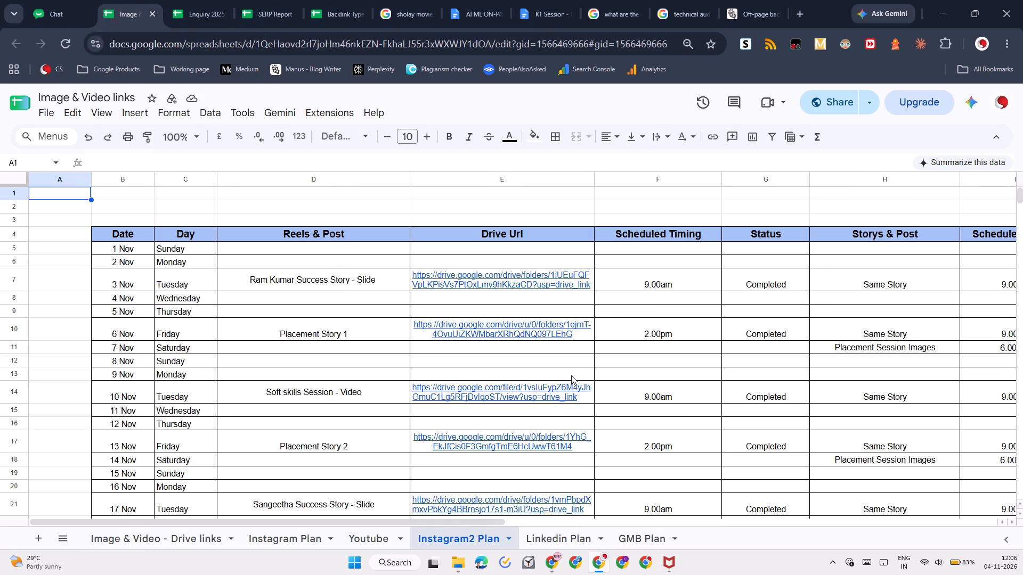
click(550, 0)
key(ctrl+v)
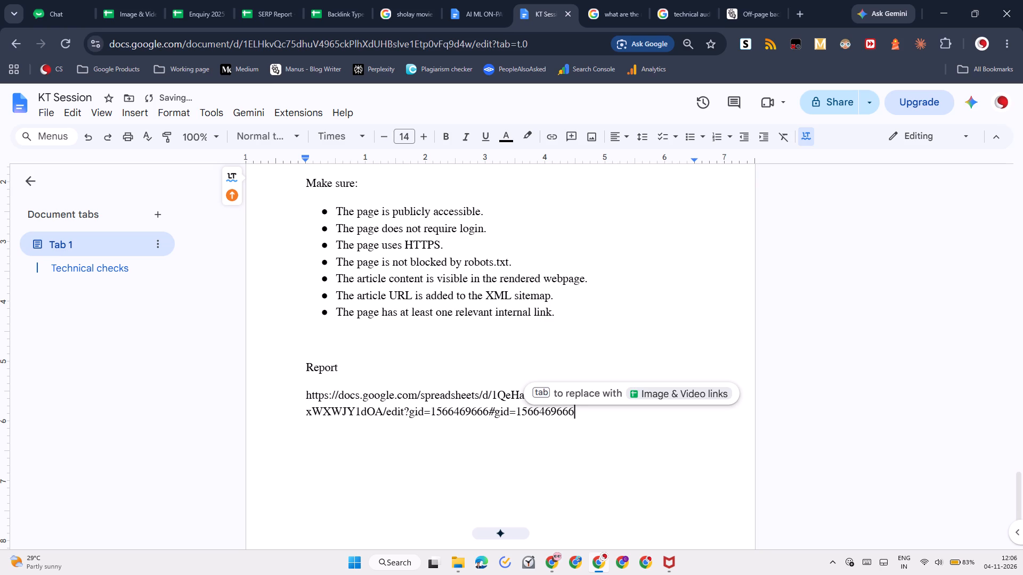
click(554, 396)
click(646, 392)
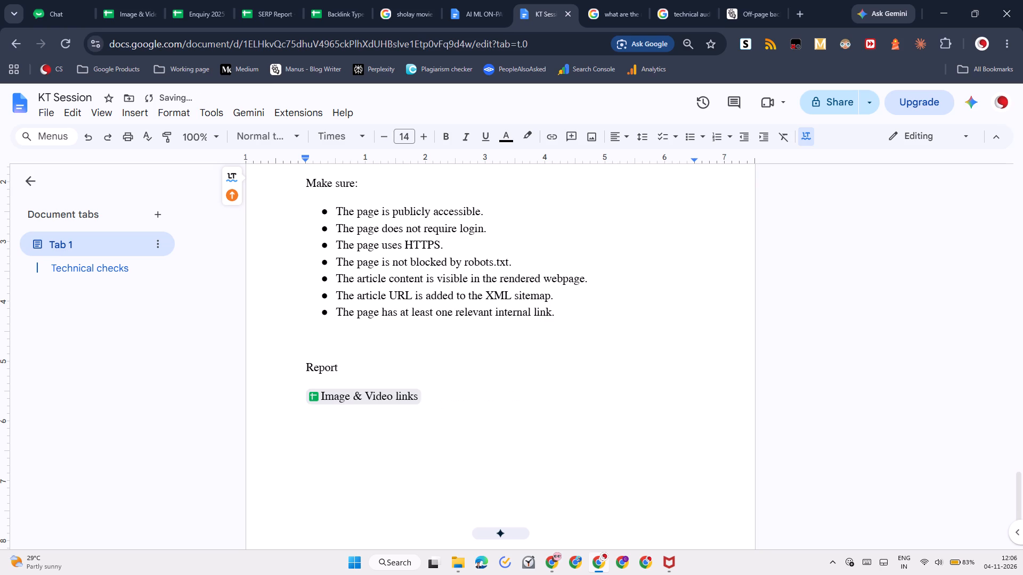
Copy the Enquiry 2025 spreadsheet's link for the Report section of the KT Session document.
click(116, 0)
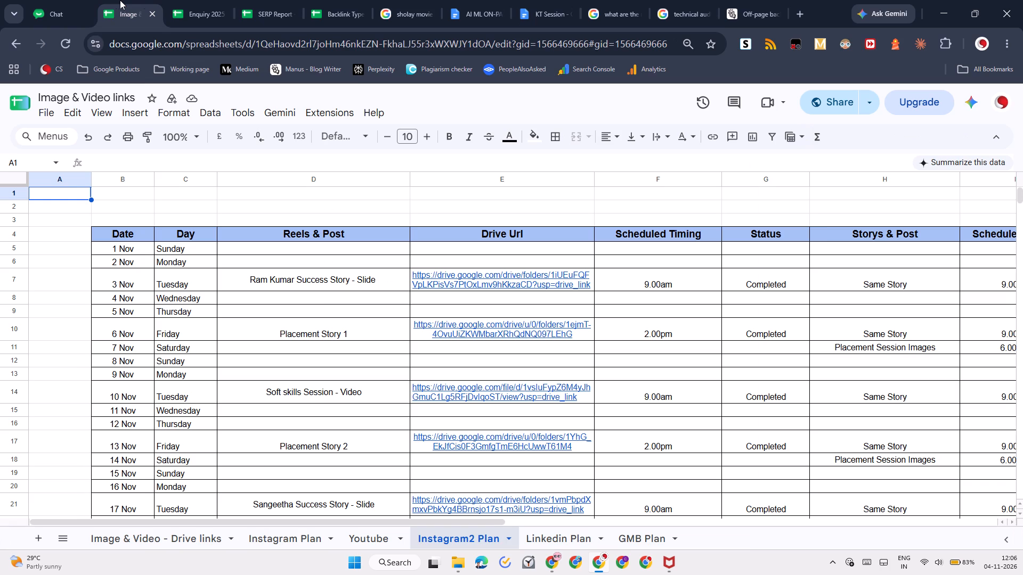
click(187, 0)
click(156, 48)
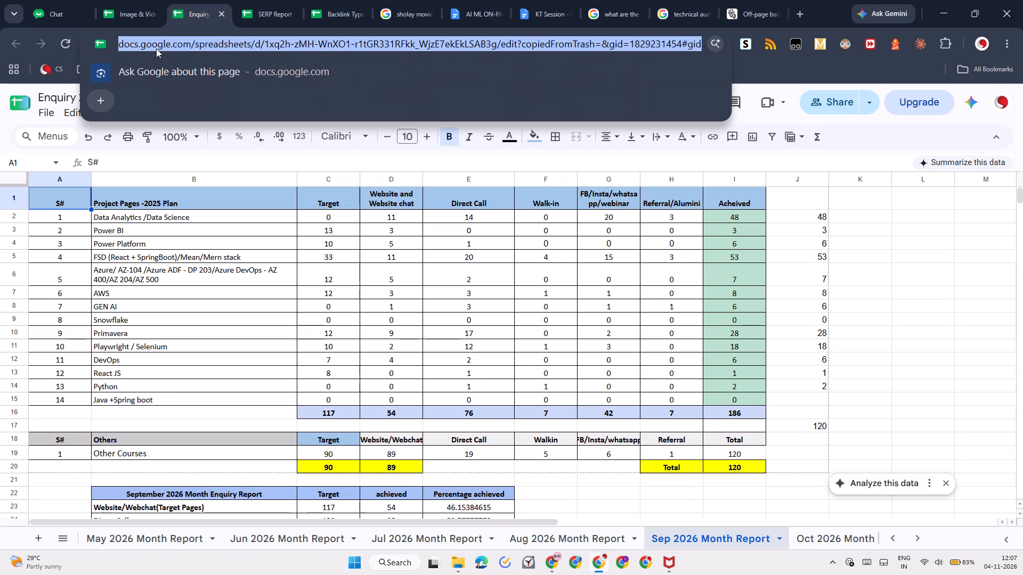
key(ctrl+c)
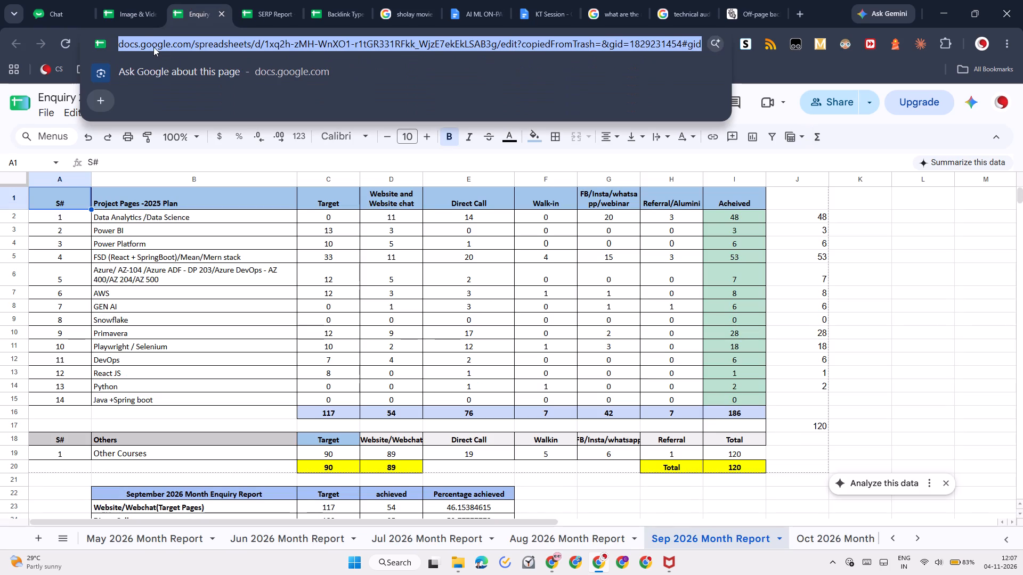
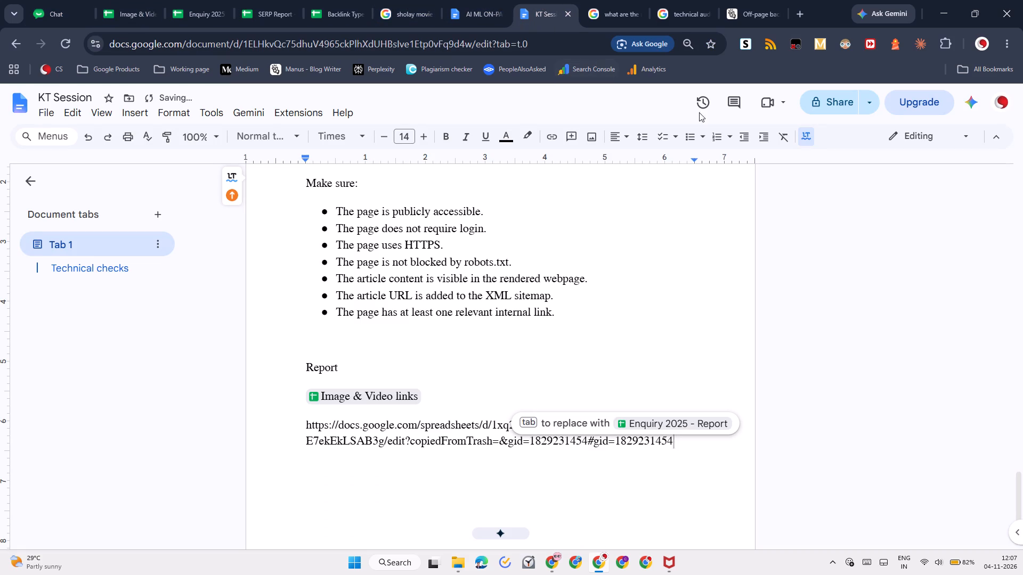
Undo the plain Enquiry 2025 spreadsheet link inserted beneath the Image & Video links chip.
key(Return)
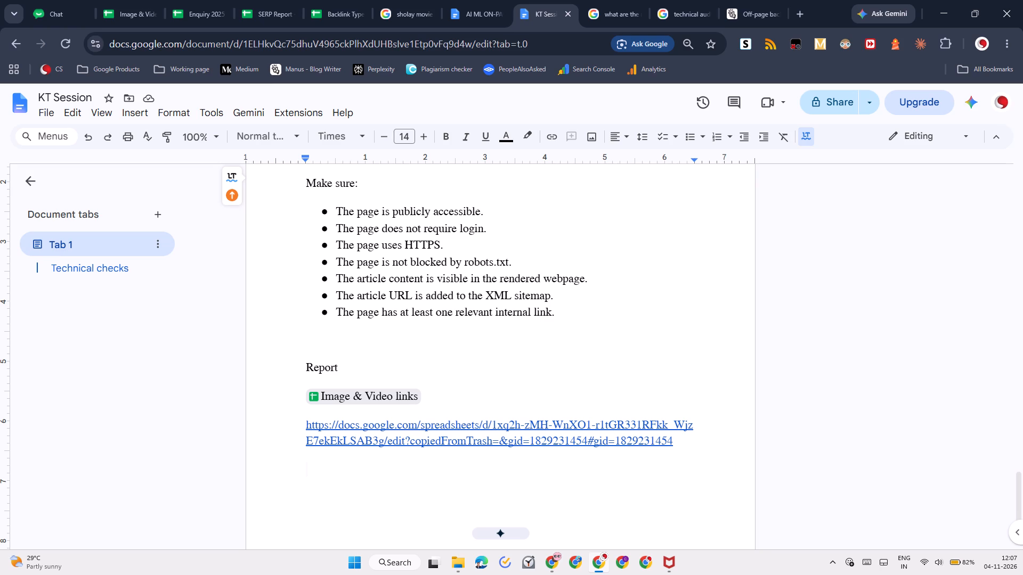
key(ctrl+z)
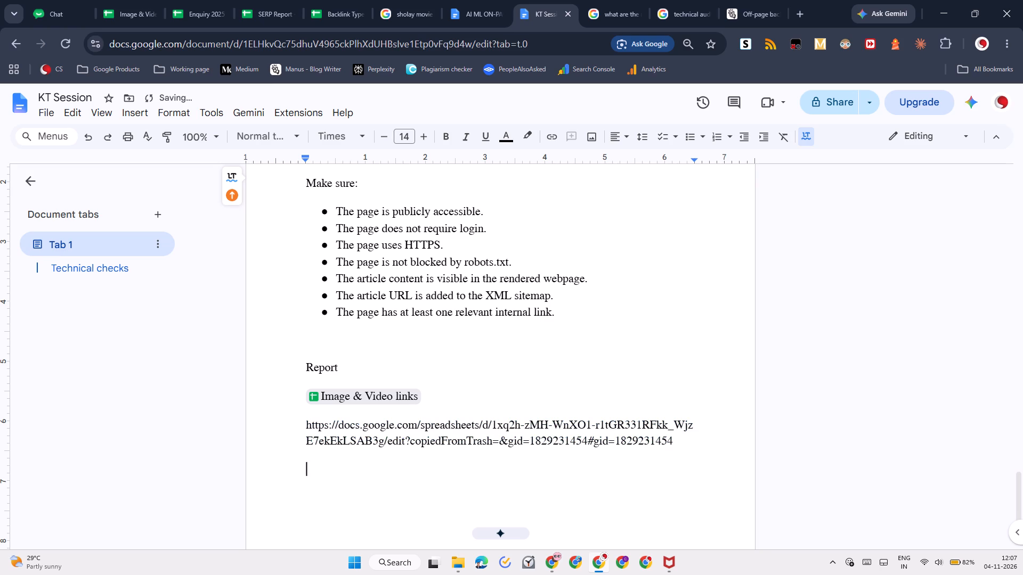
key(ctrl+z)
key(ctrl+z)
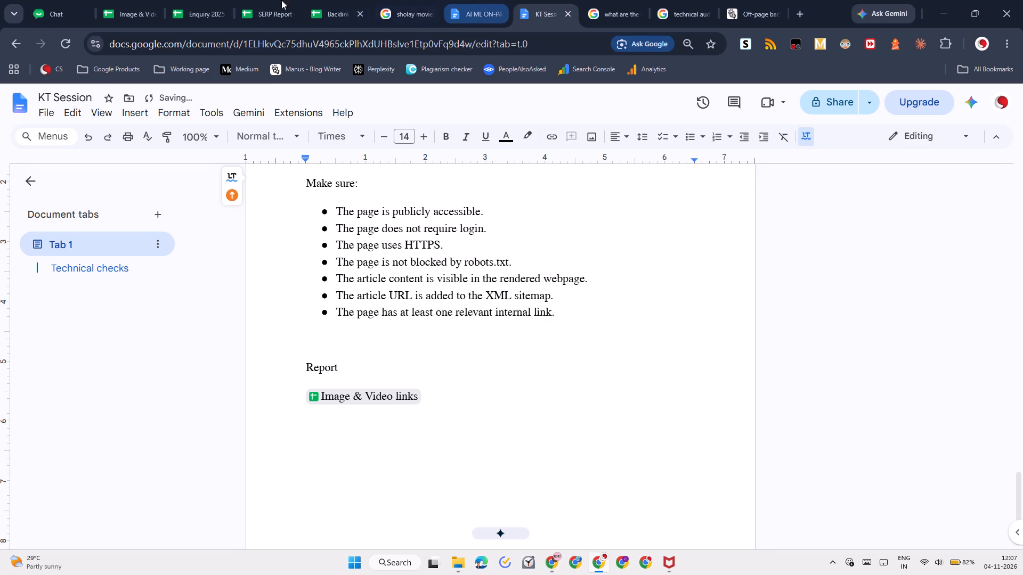
Copy the Enquiry 2025 - Report spreadsheet's link and insert it beneath the Image & Video links chip in KT Session as a file chip.
click(192, 1)
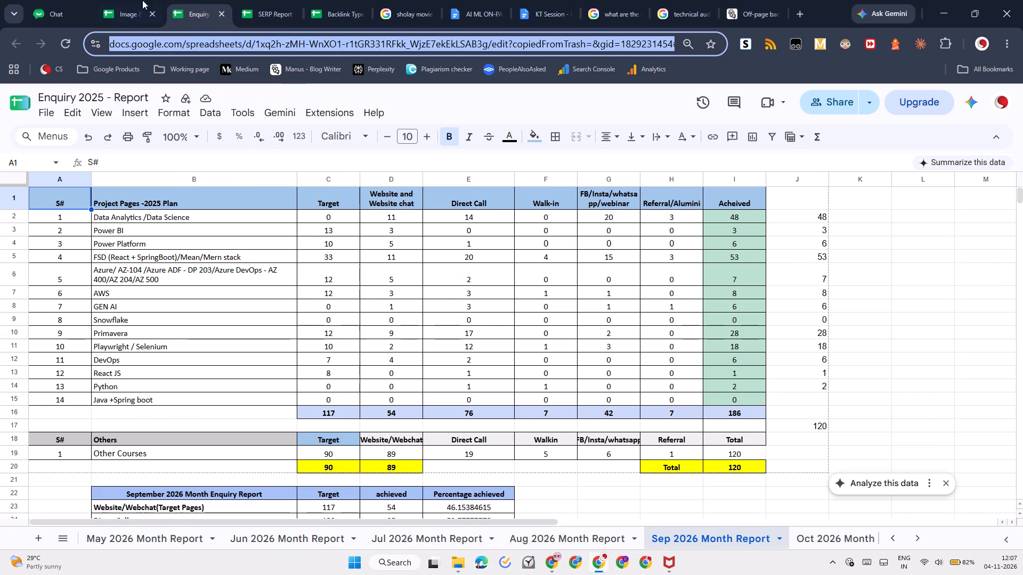
click(111, 0)
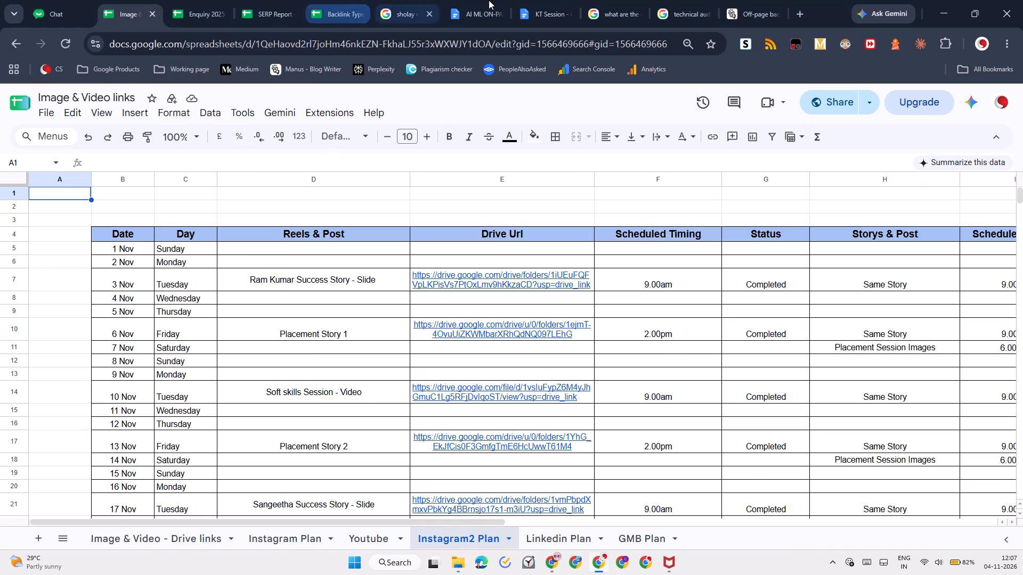
click(547, 0)
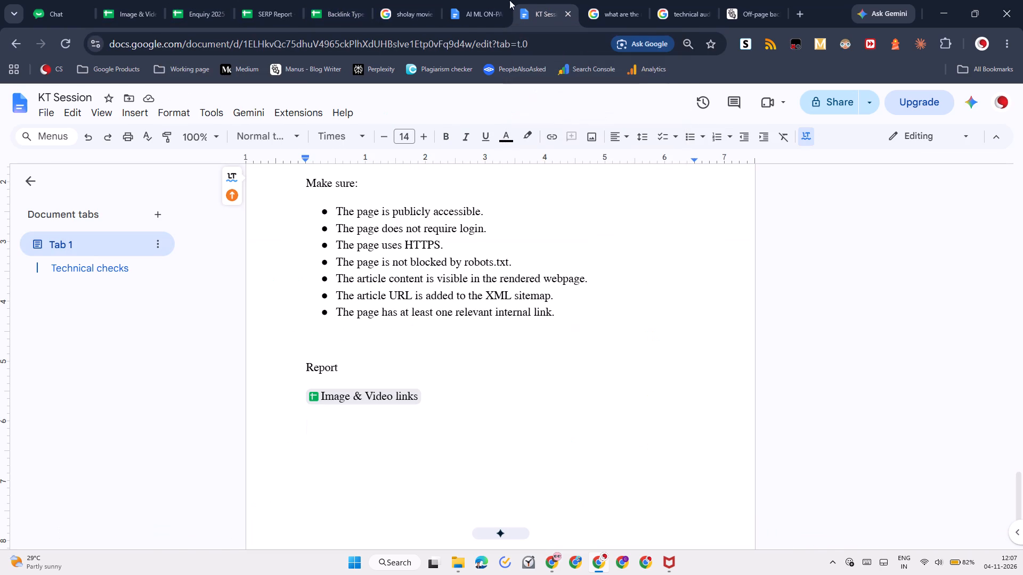
click(125, 0)
click(196, 0)
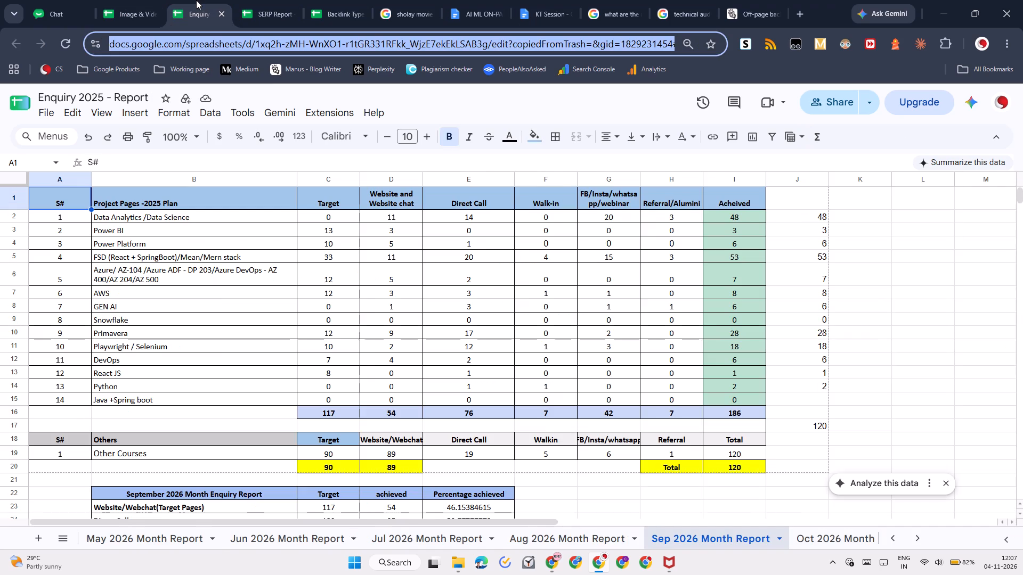
key(ctrl+c)
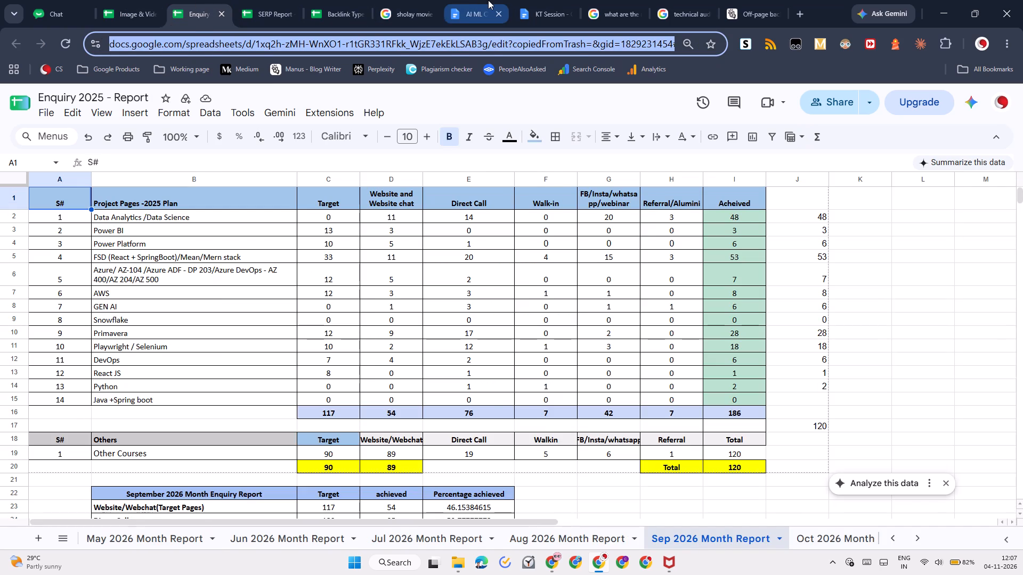
click(488, 0)
click(523, 0)
key(ctrl+v)
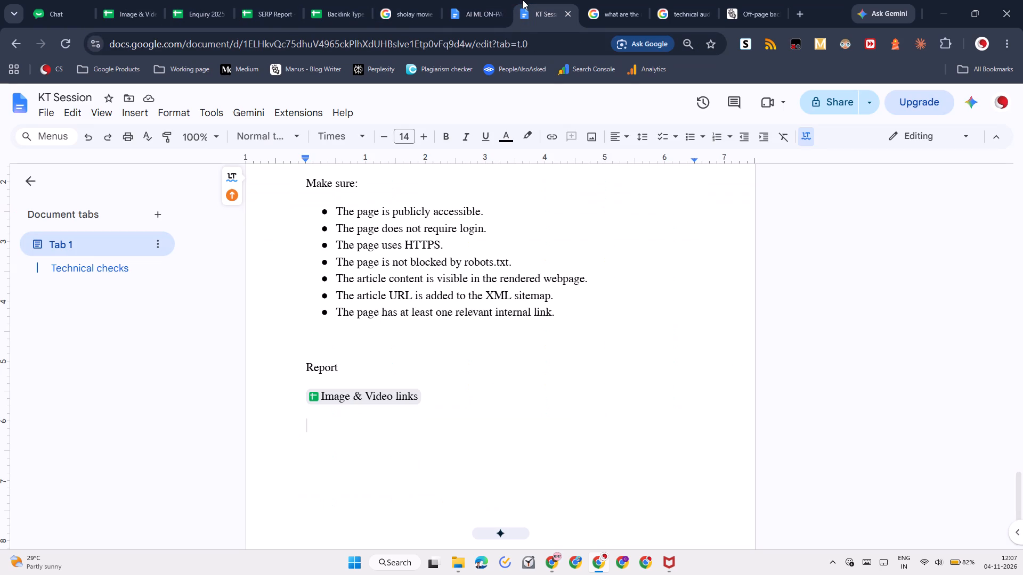
click(652, 424)
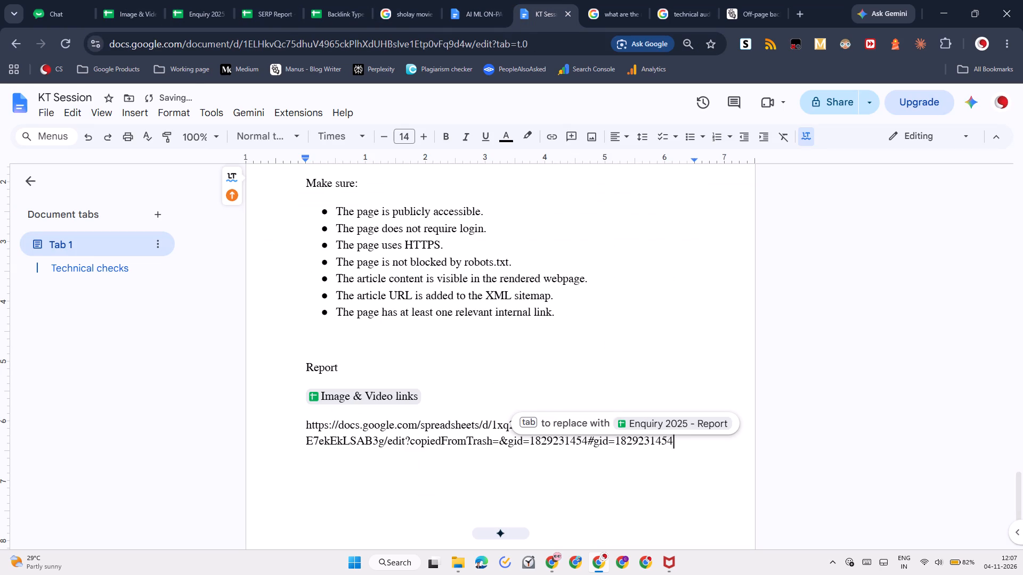
Copy the SERP Report spreadsheet's link and insert it beneath the Enquiry 2025 - Report chip in KT Session as a file chip.
click(265, 0)
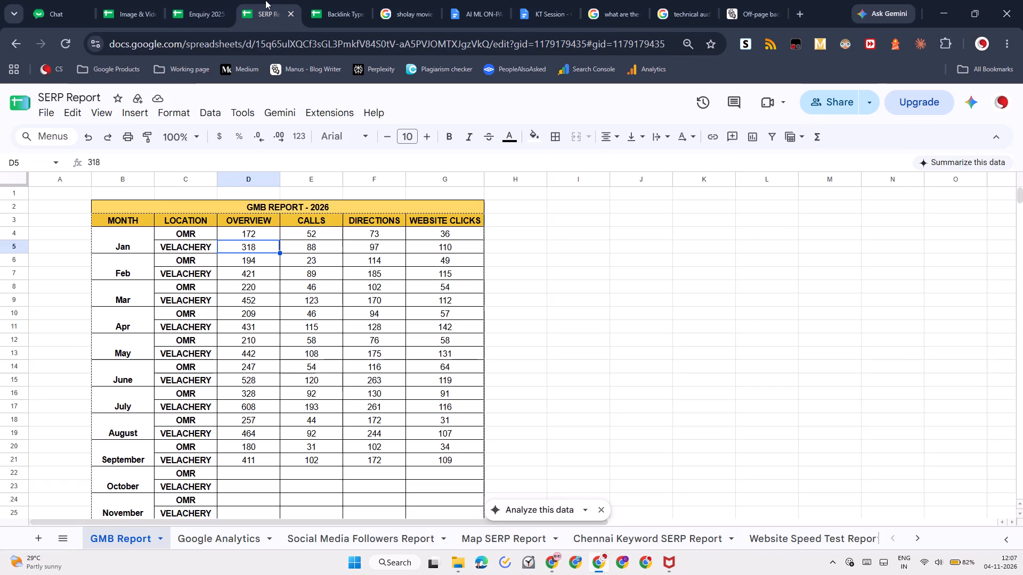
click(234, 44)
key(ctrl+c)
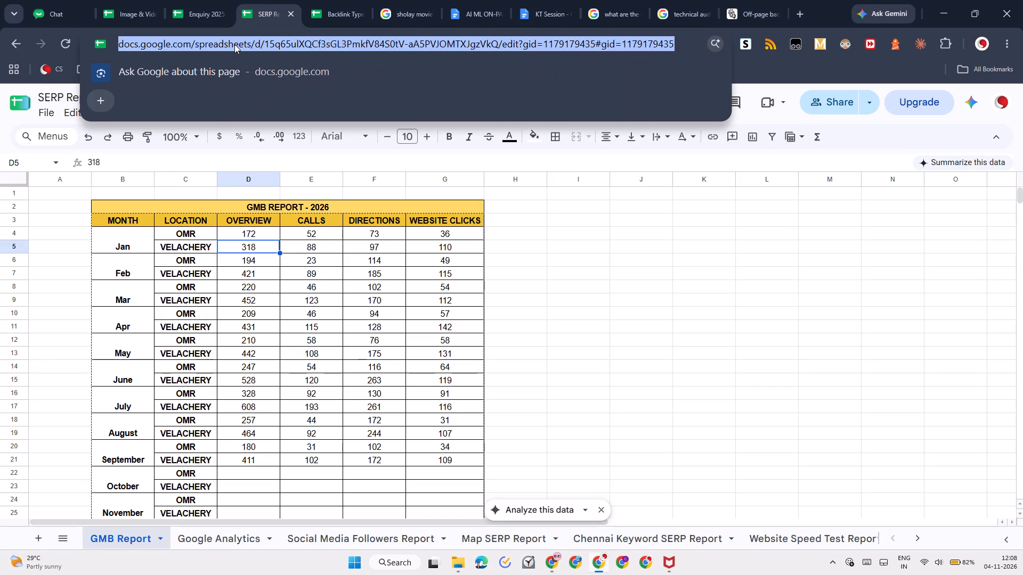
click(555, 0)
key(Return)
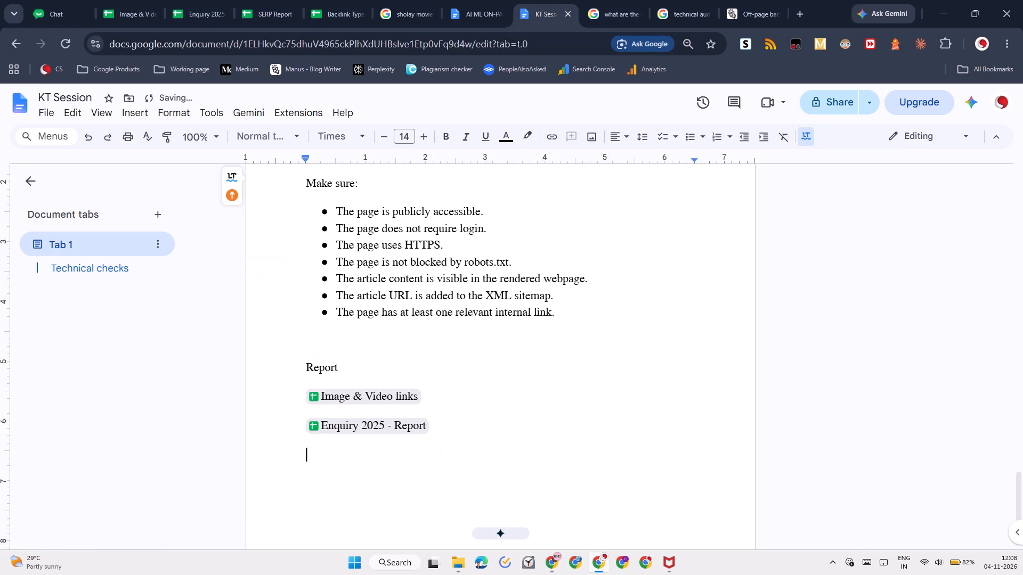
key(ctrl+v)
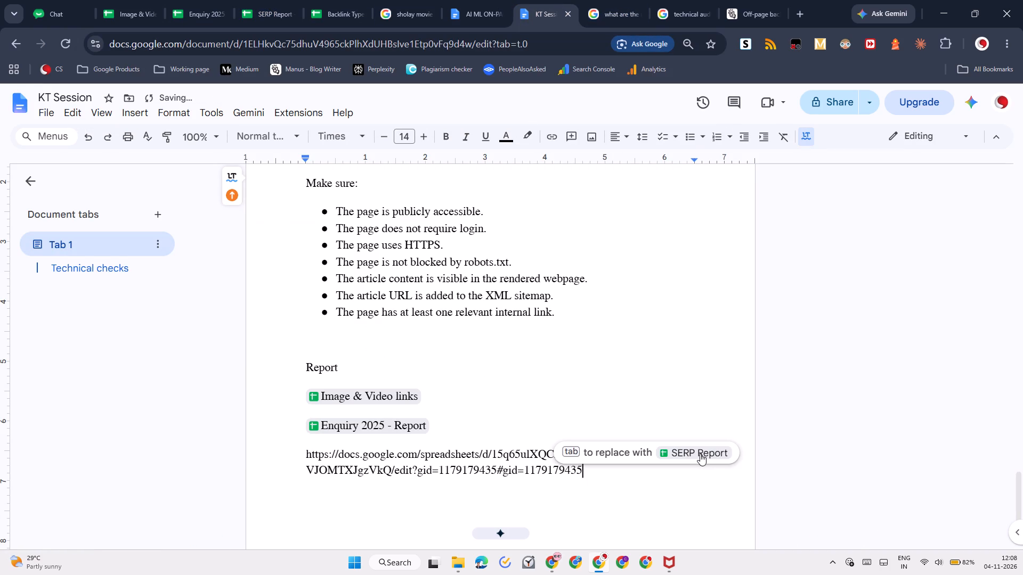
click(700, 454)
key(Return)
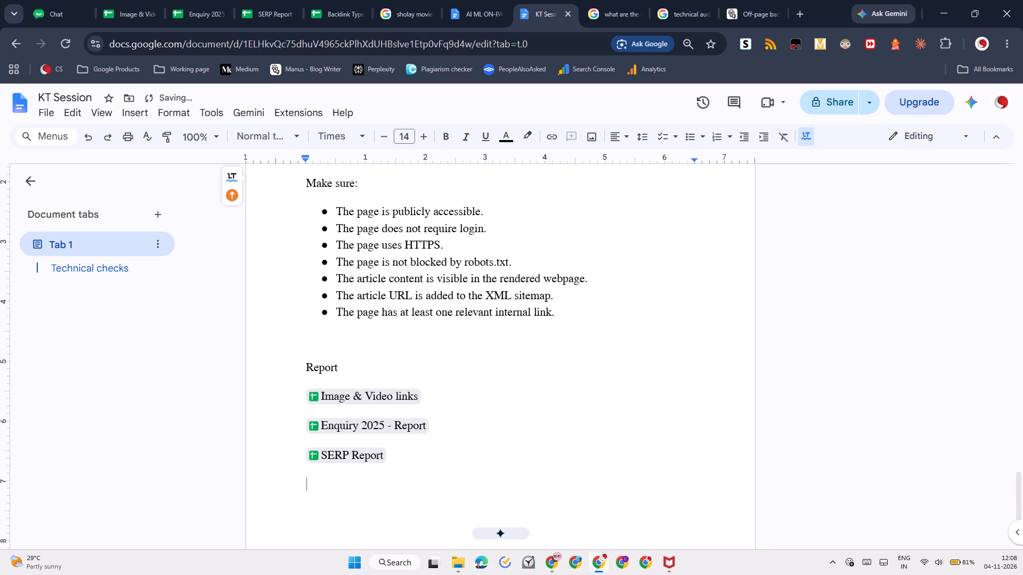
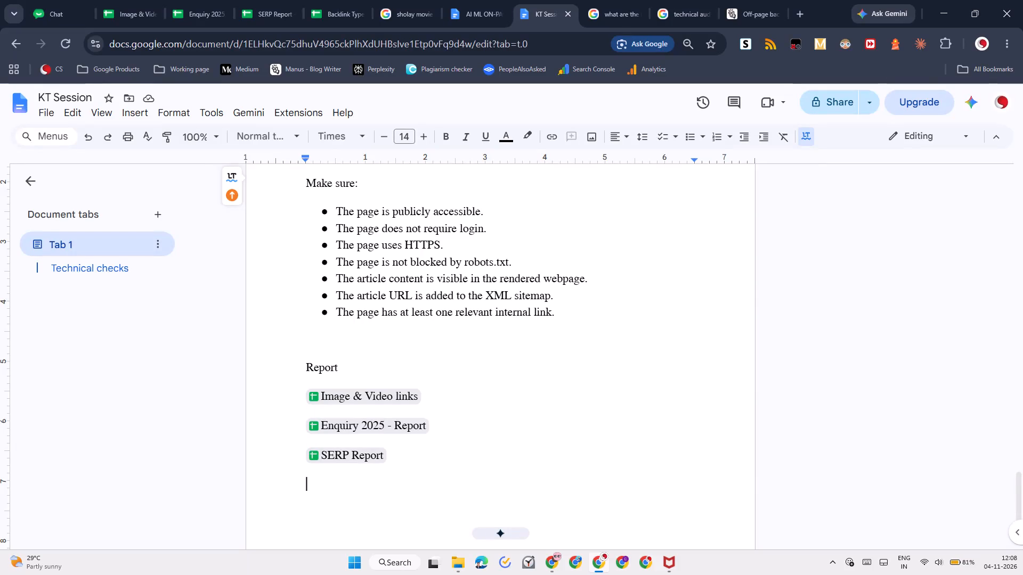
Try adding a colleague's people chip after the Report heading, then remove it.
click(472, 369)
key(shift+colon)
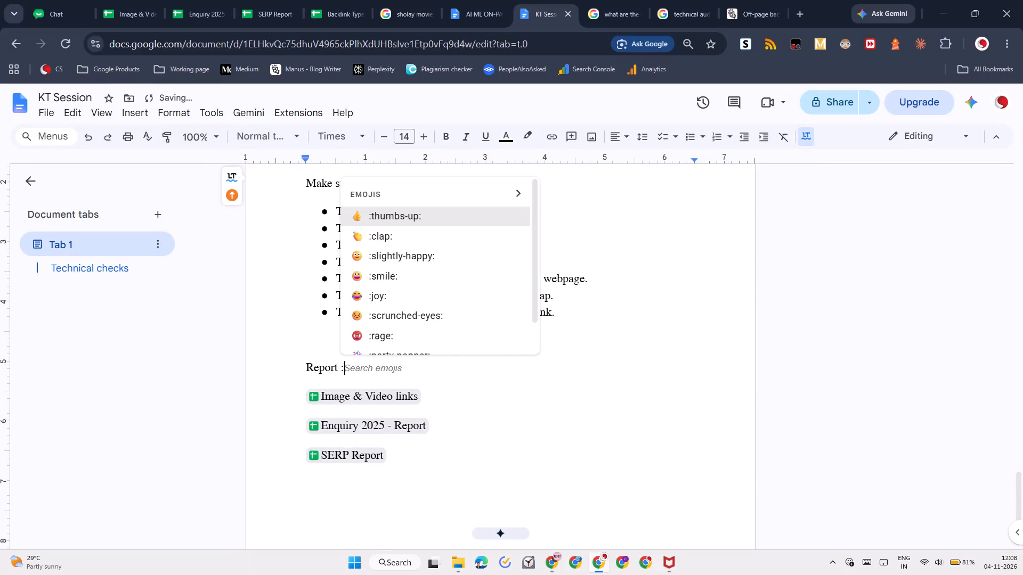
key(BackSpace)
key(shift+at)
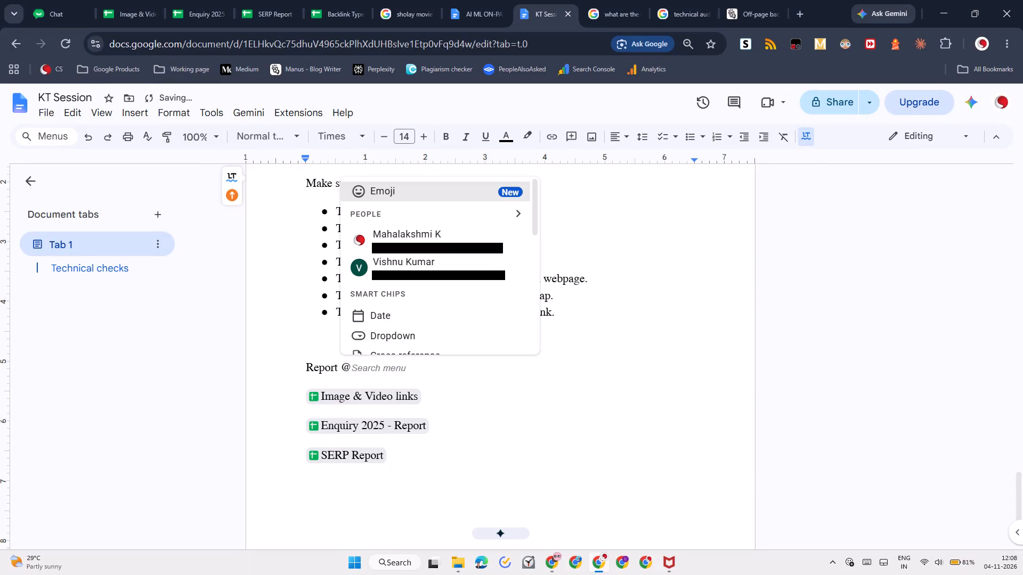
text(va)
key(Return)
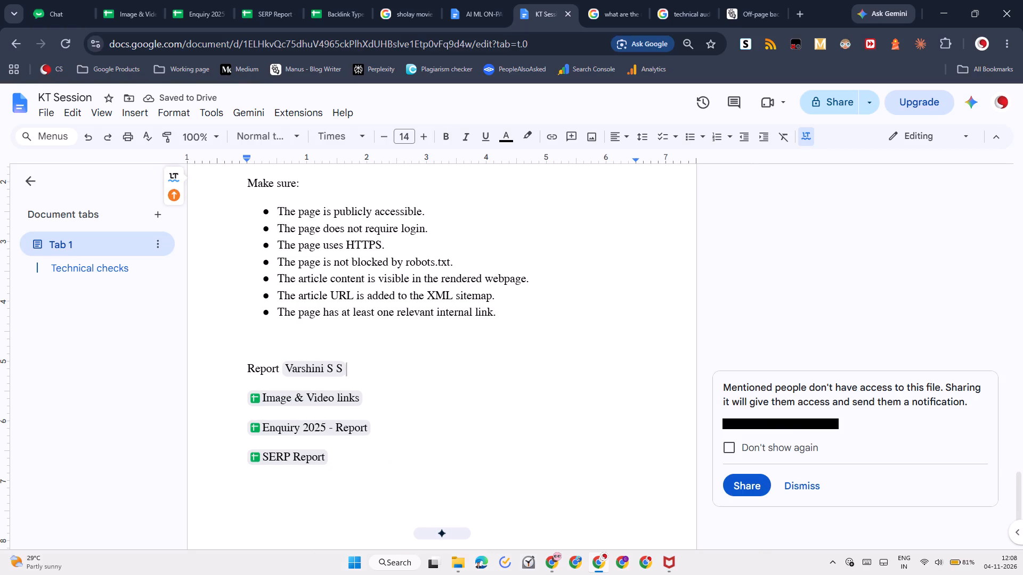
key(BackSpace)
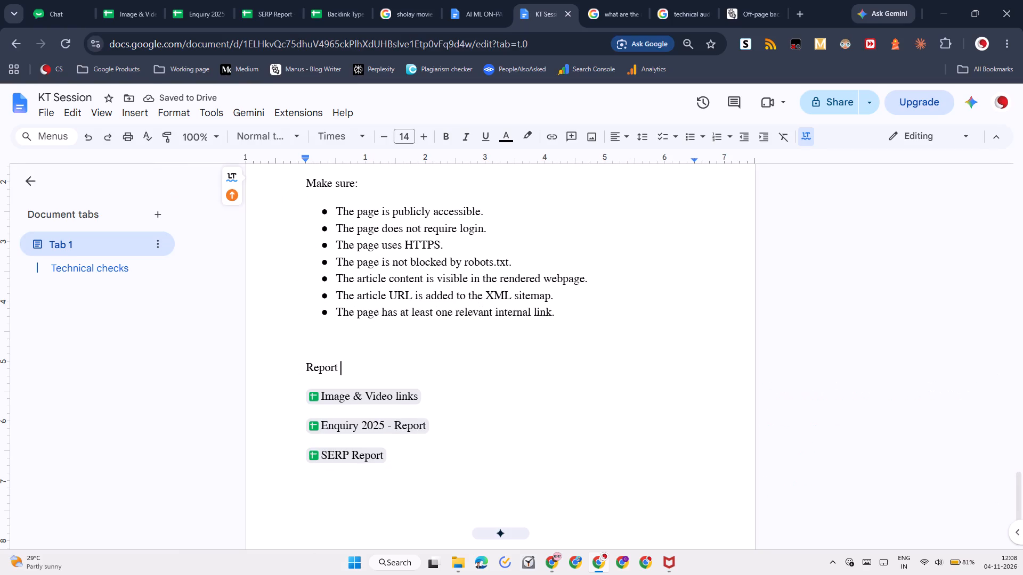
Extend the Report heading with "given" followed by the colleague's first name as plain text.
text(given)
key(space)
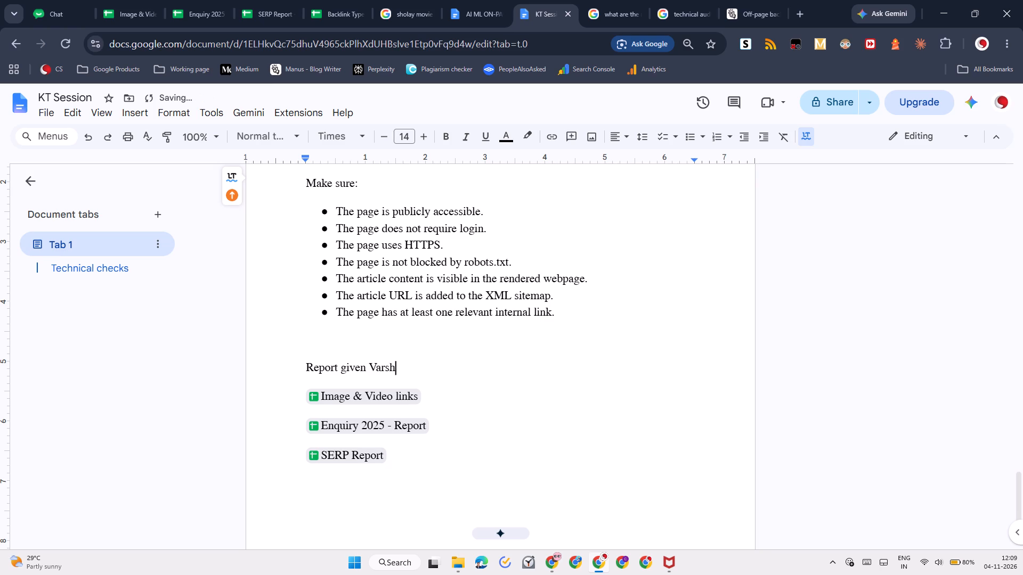
key(Return)
key(BackSpace)
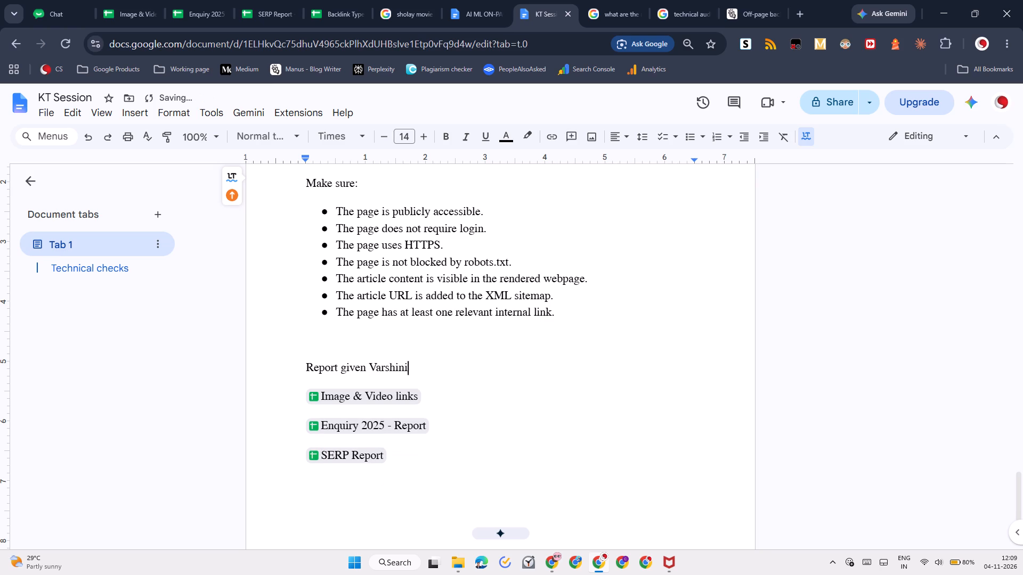
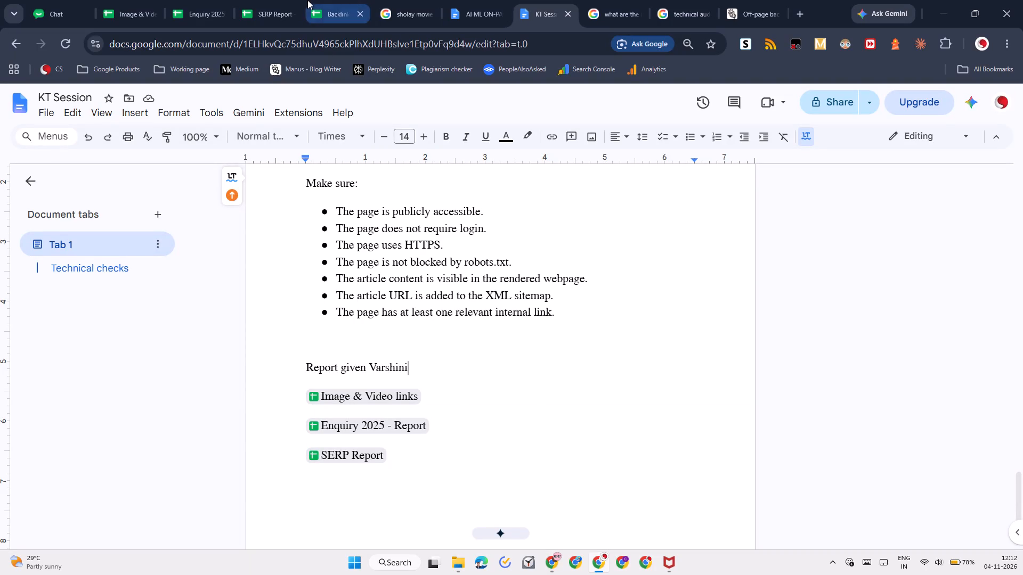
click(207, 0)
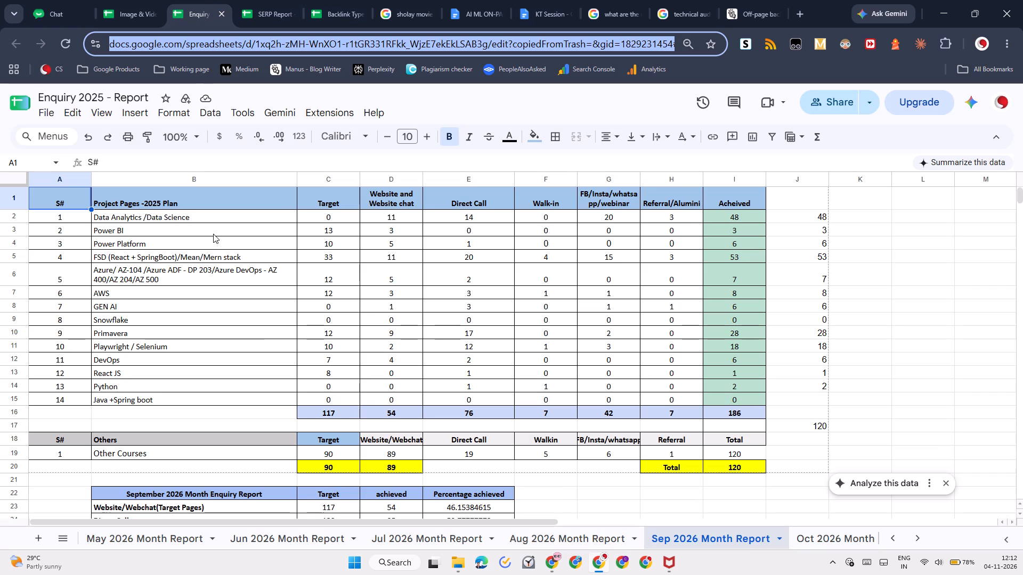
click(127, 0)
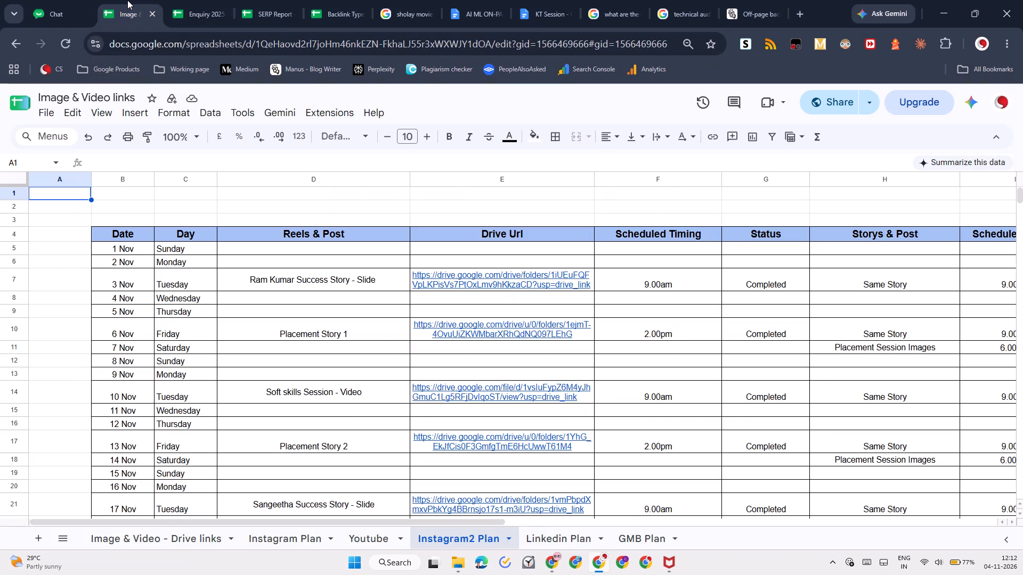
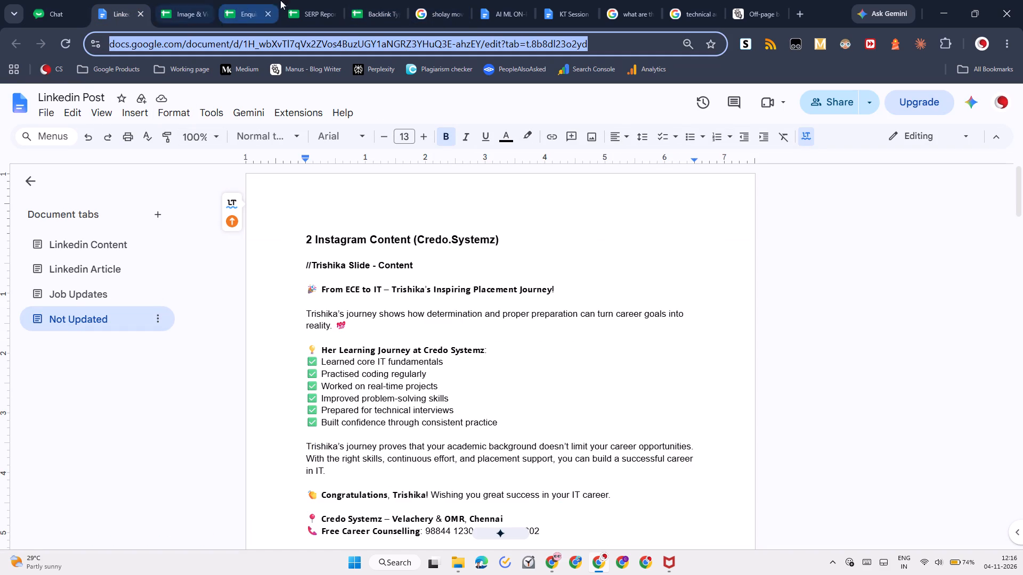
In the KT Session document, paste the copied report list, from Daily EQ Report to Speed Test Report, on a new line below Linkedin Post.
click(579, 0)
scroll(398, 420, down, 1)
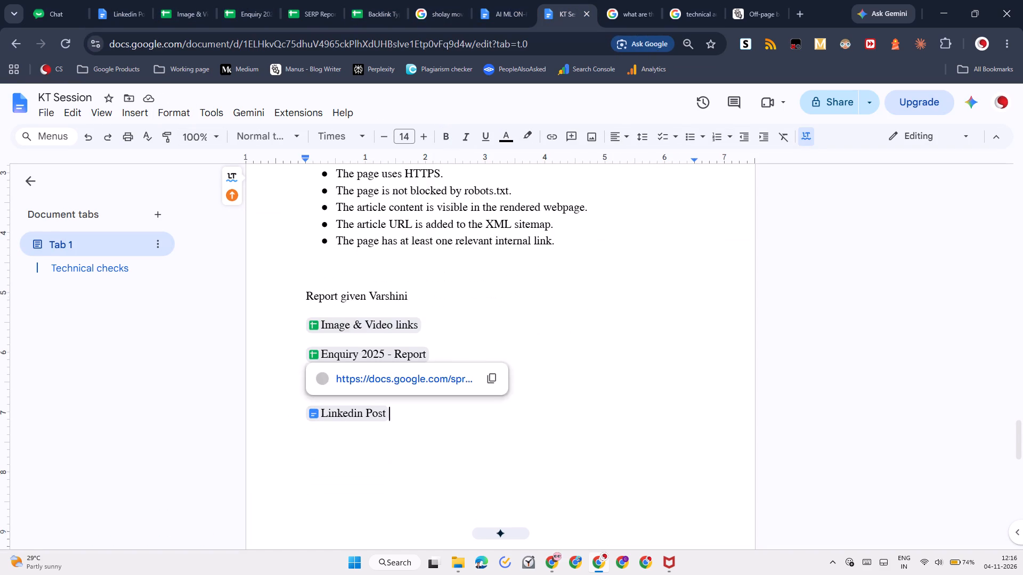
scroll(398, 420, up, 1)
scroll(445, 352, down, 1)
key(Return)
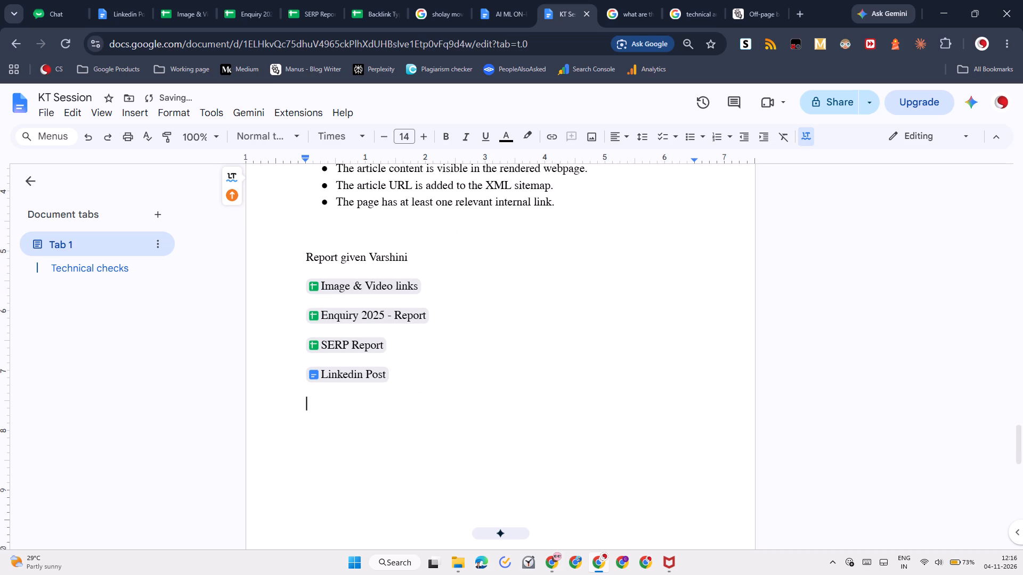
key(ctrl+v)
scroll(442, 399, up, 1)
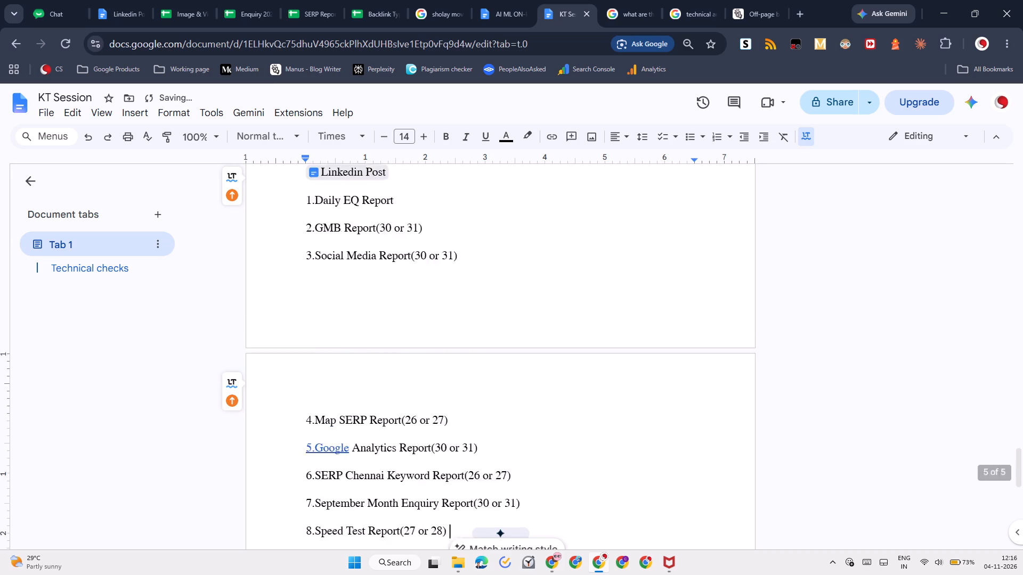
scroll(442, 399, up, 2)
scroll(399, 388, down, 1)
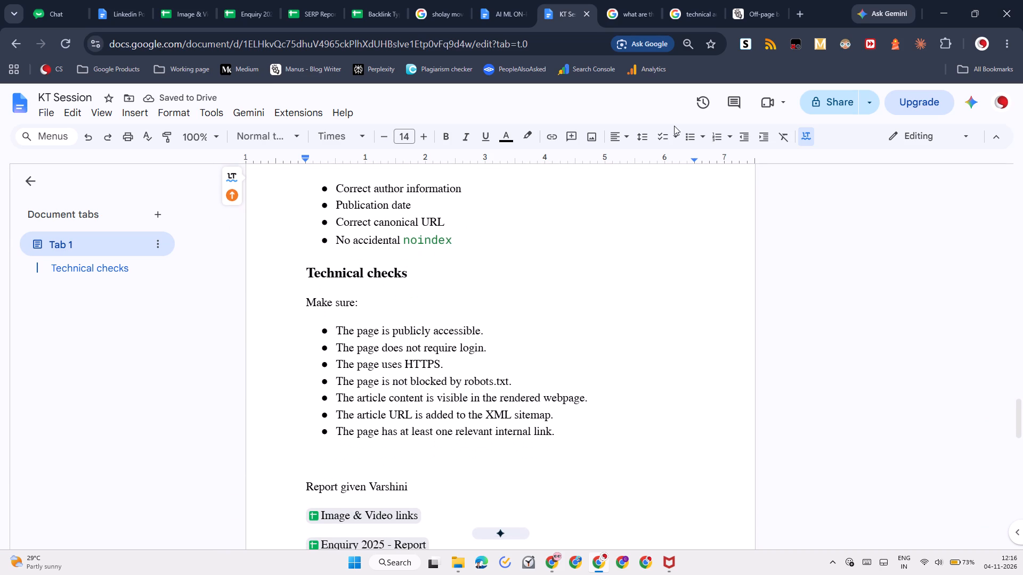